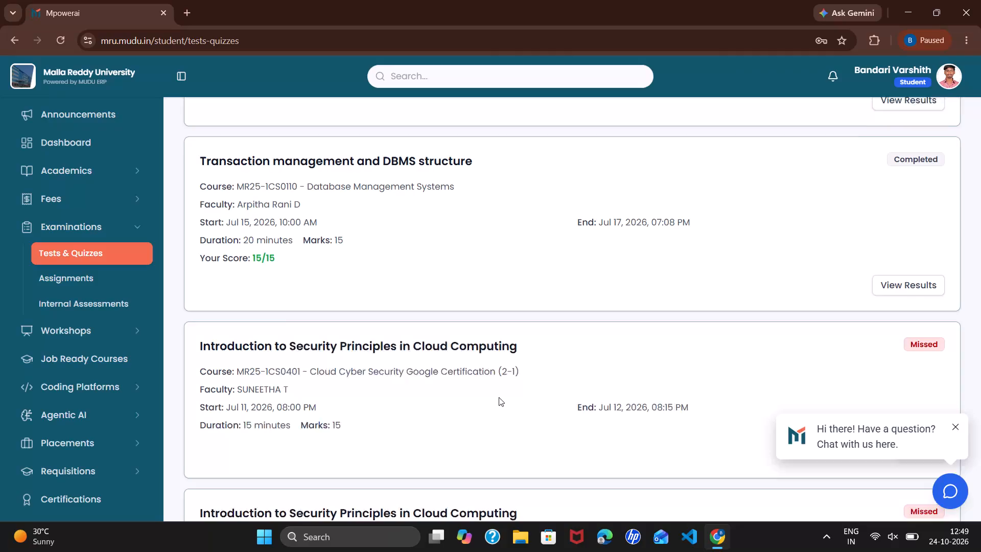
Review the full list of tests and quizzes with their dates and statuses, dismissing the chat greeting along the way.
scroll(499, 397, "down", 3)
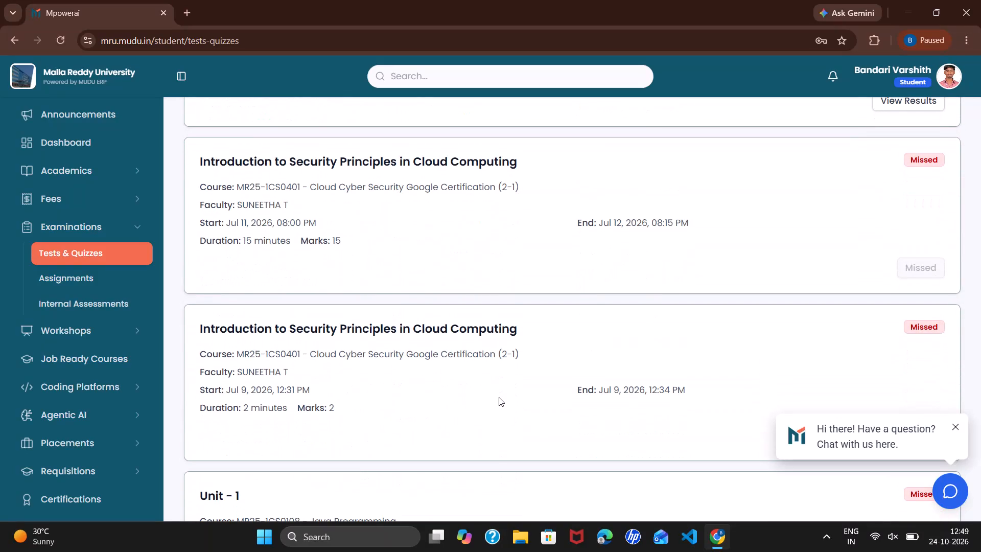
scroll(499, 397, "down", 2)
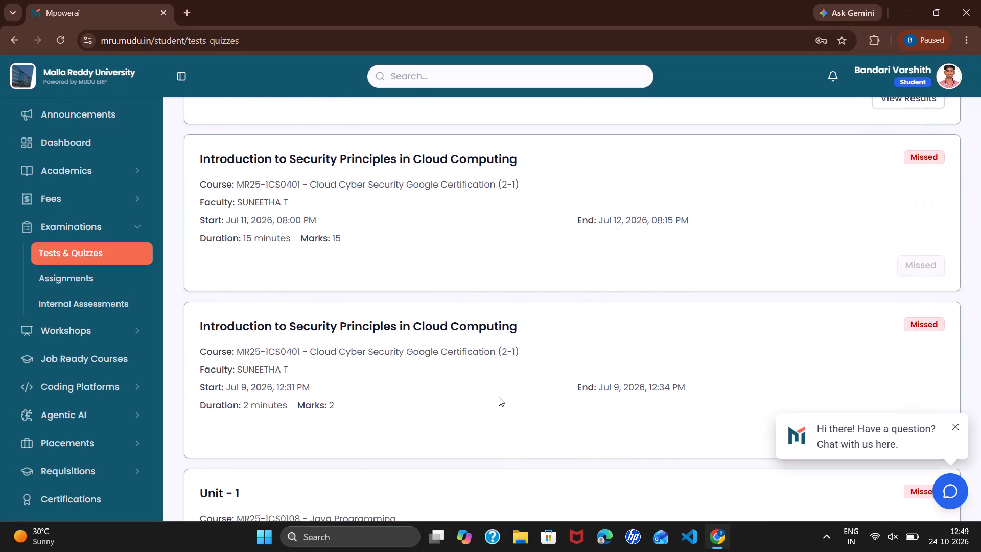
scroll(499, 397, "down", 5)
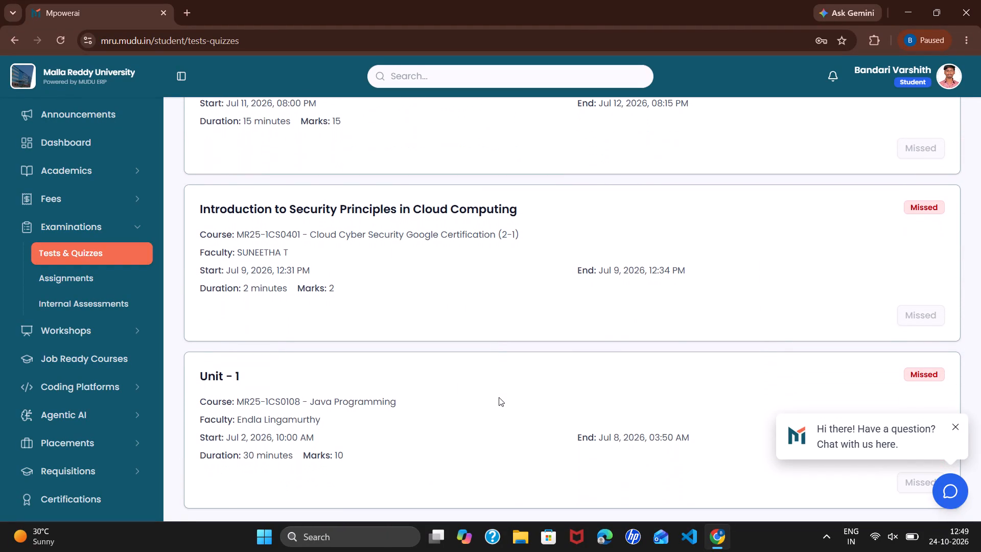
left_click(959, 425)
scroll(665, 405, "up", 2)
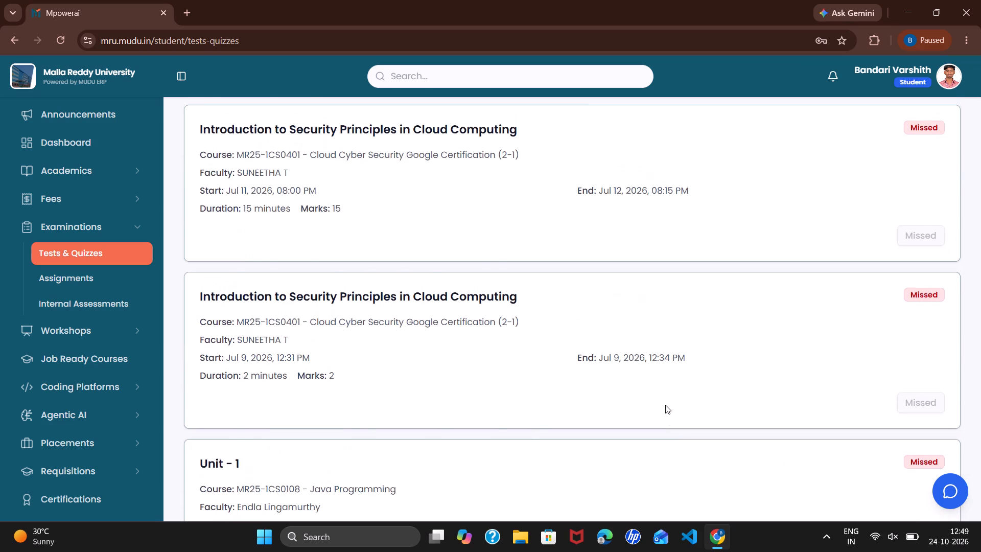
scroll(665, 405, "up", 6)
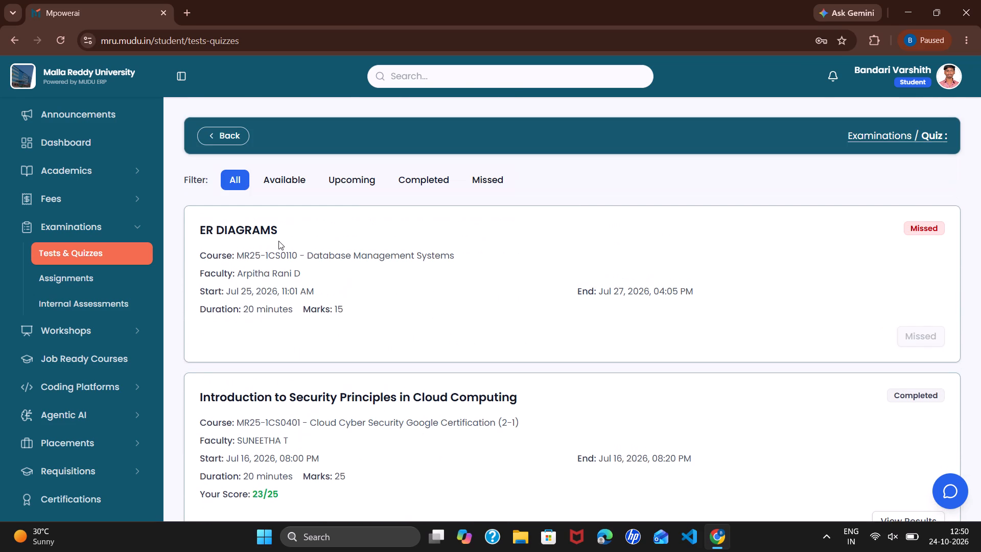
Check the quizzes under the Available and Upcoming filters, then return to showing All.
left_click(287, 181)
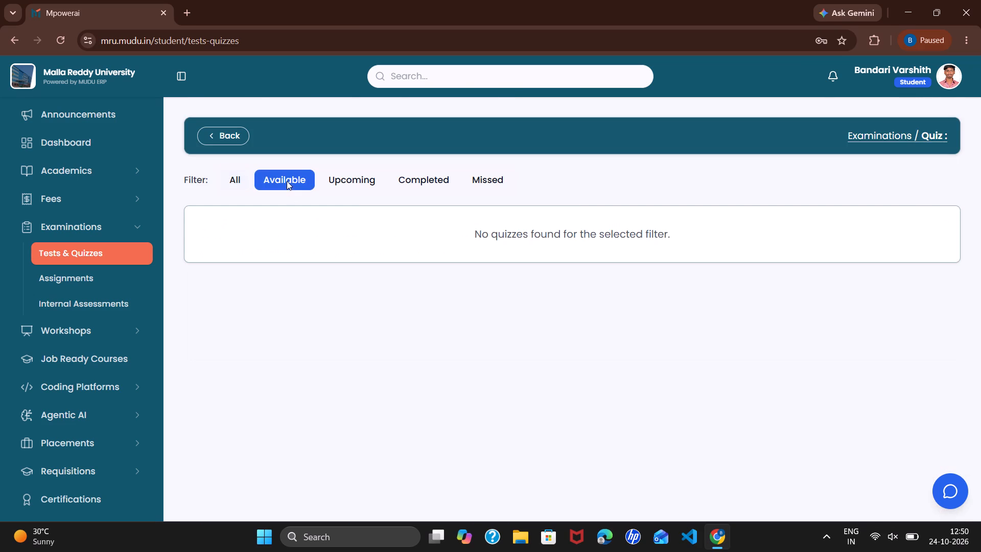
left_click(341, 184)
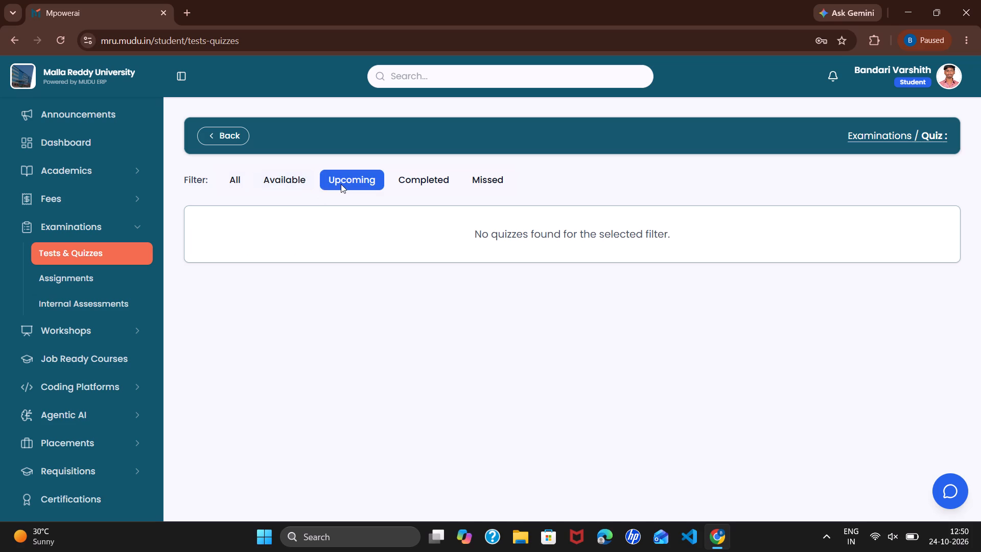
left_click(230, 175)
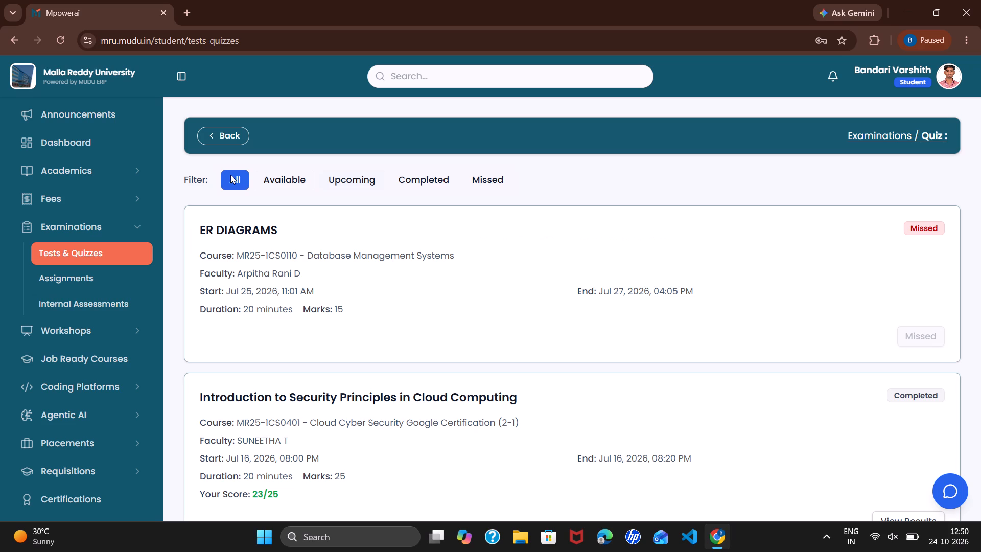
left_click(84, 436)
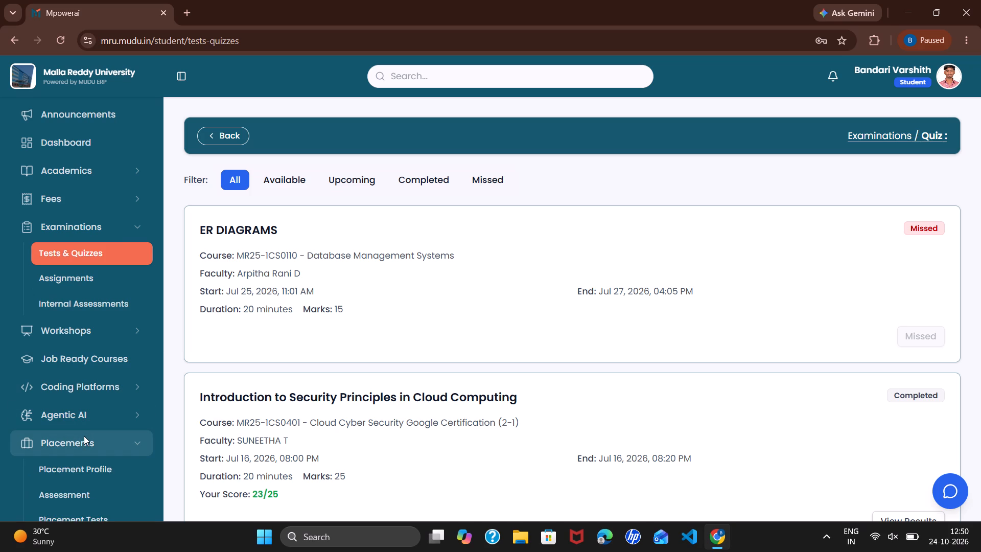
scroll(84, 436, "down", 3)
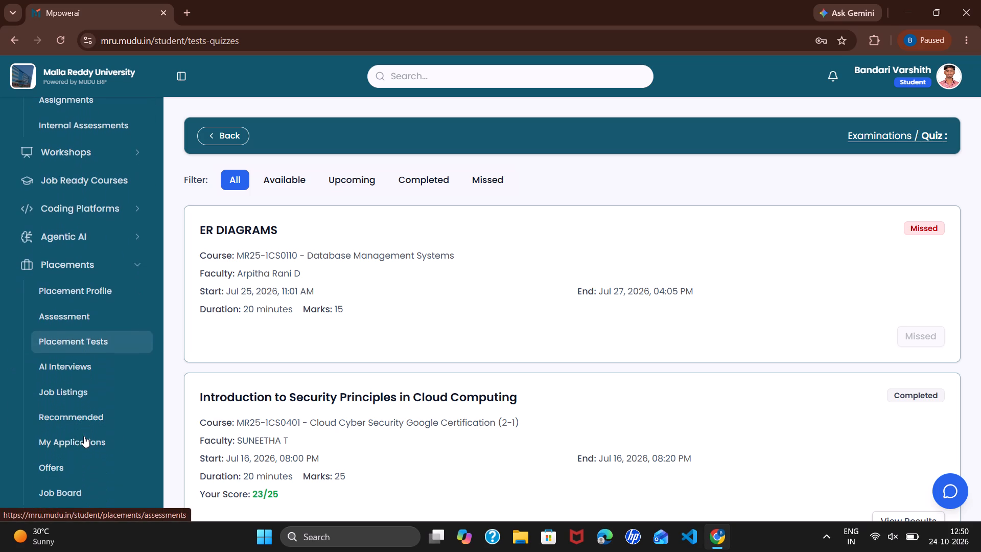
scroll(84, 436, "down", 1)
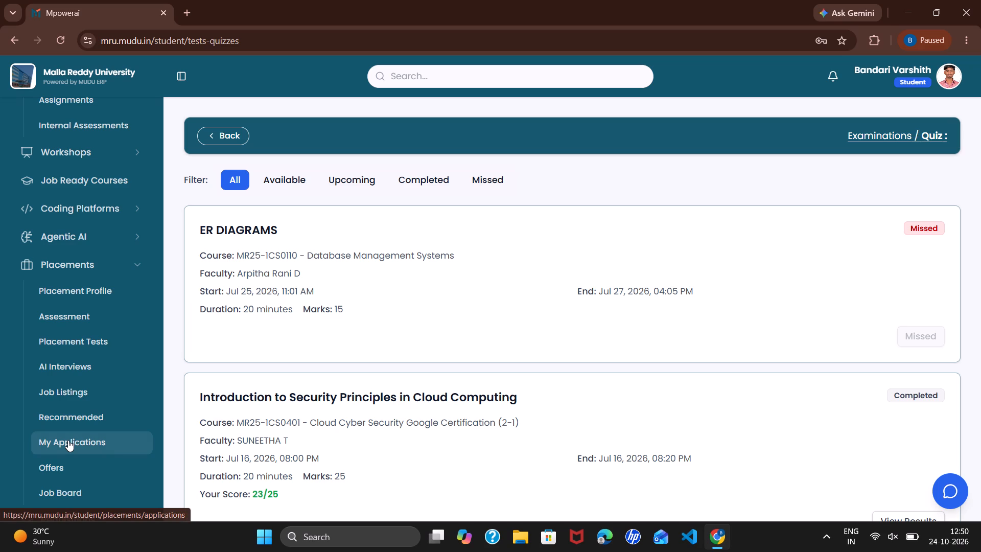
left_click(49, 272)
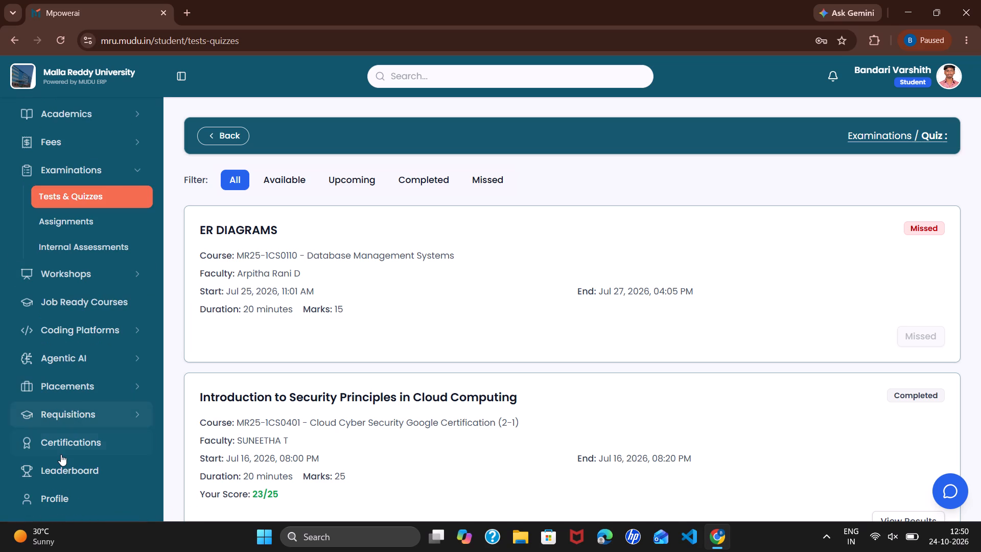
Go to the external Certifications page and open the form for adding a certificate that isn't listed.
left_click(61, 446)
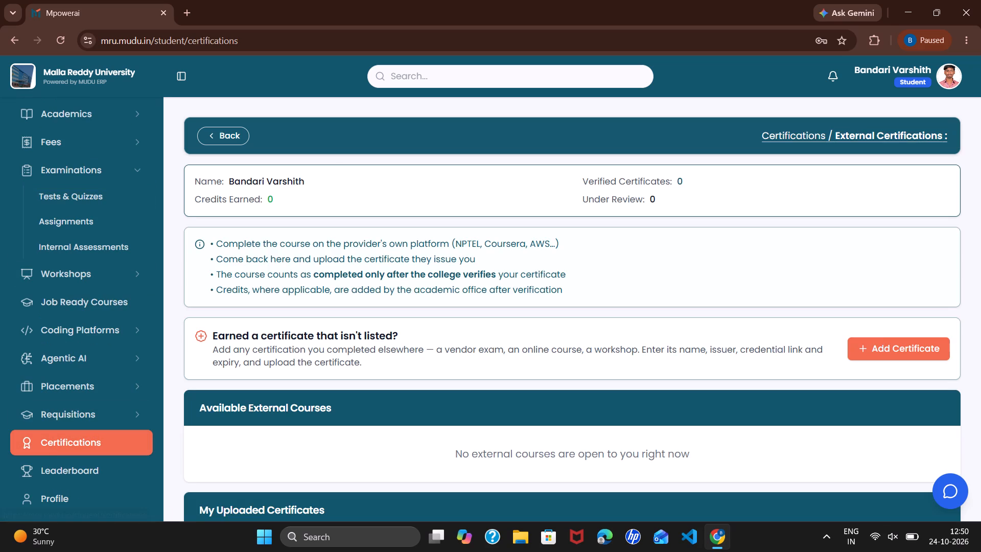
left_click(854, 344)
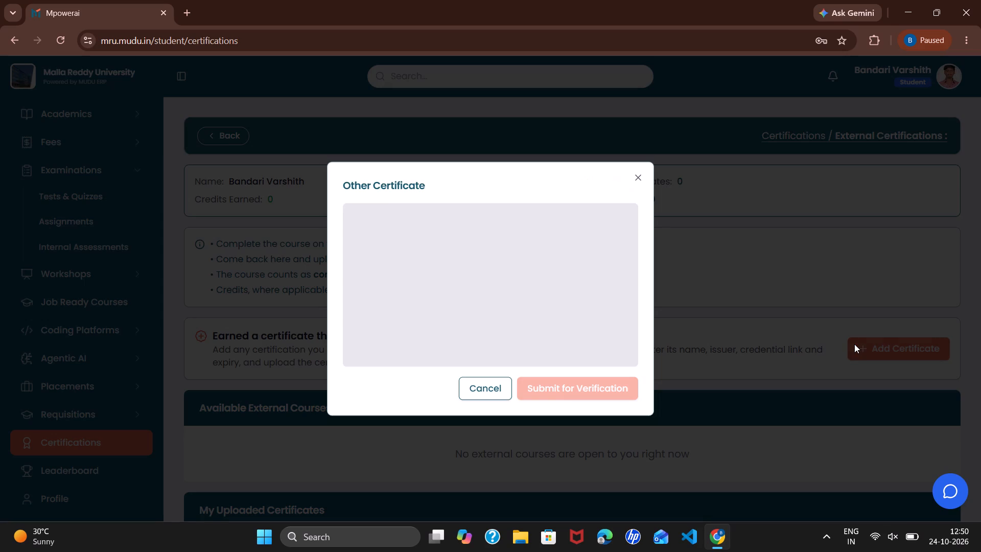
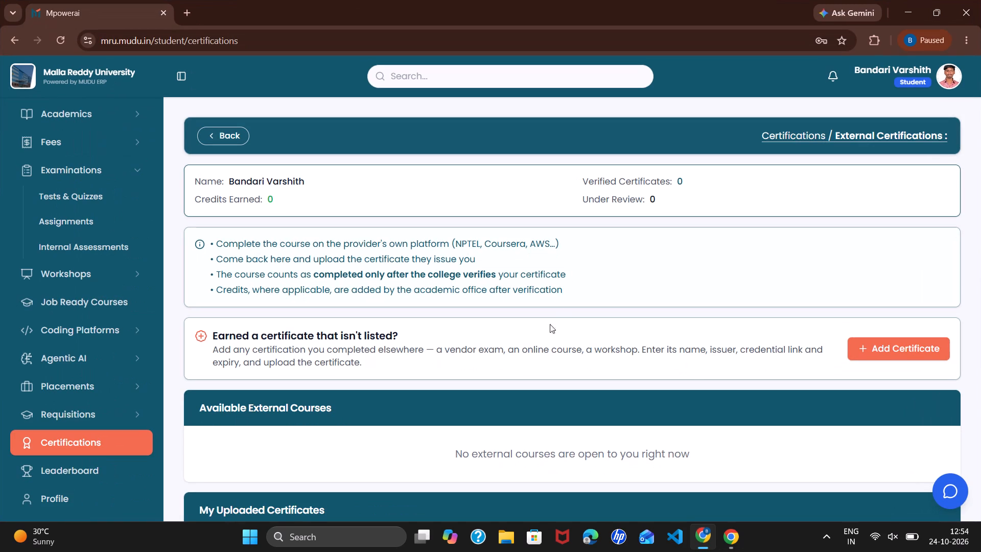
Open the form for adding a certificate that isn't listed.
left_click(871, 349)
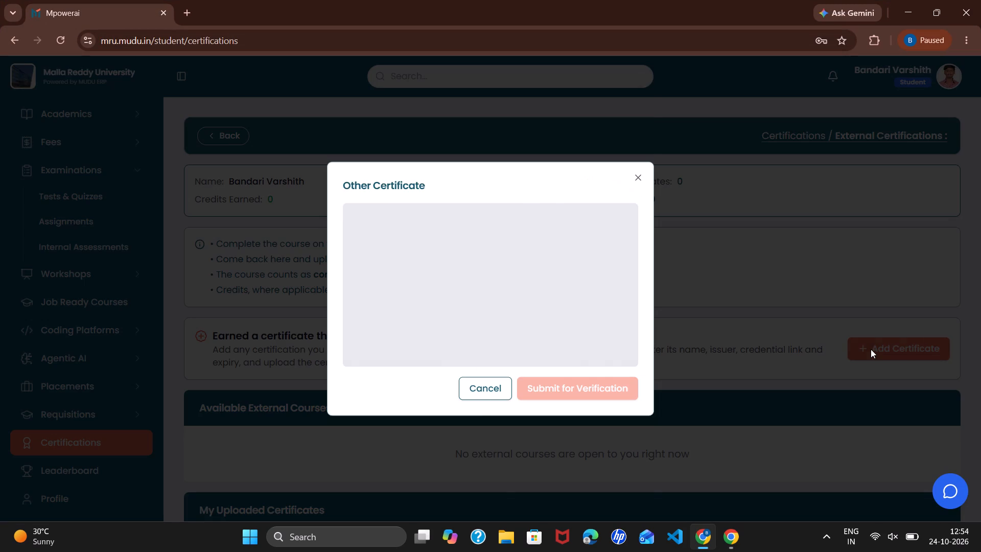
left_click(519, 173)
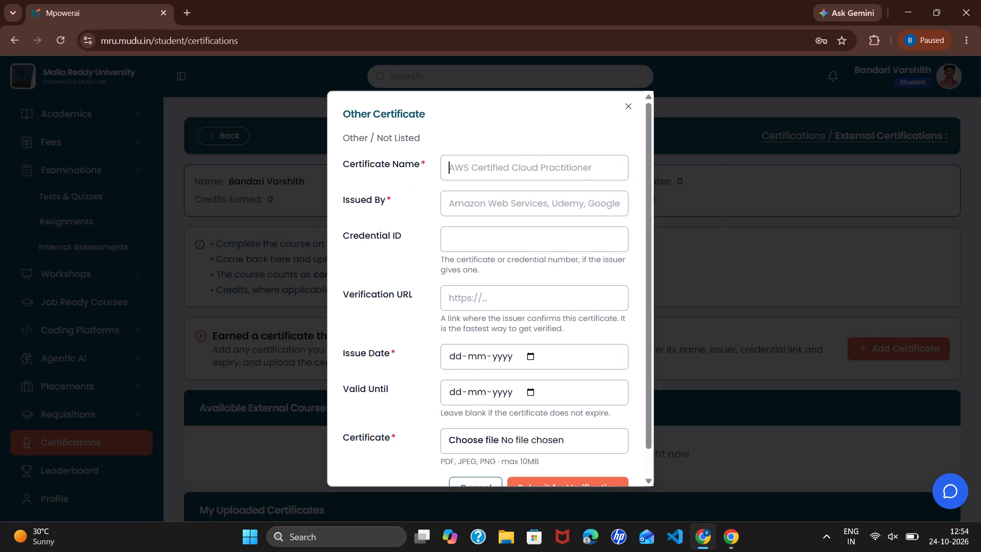
Copy the badge title Introduction to Cybersecurity from the Credly page in the other browser window into the Certificate Name field.
key("alt+Tab")
left_click_drag(431, 171, 730, 175)
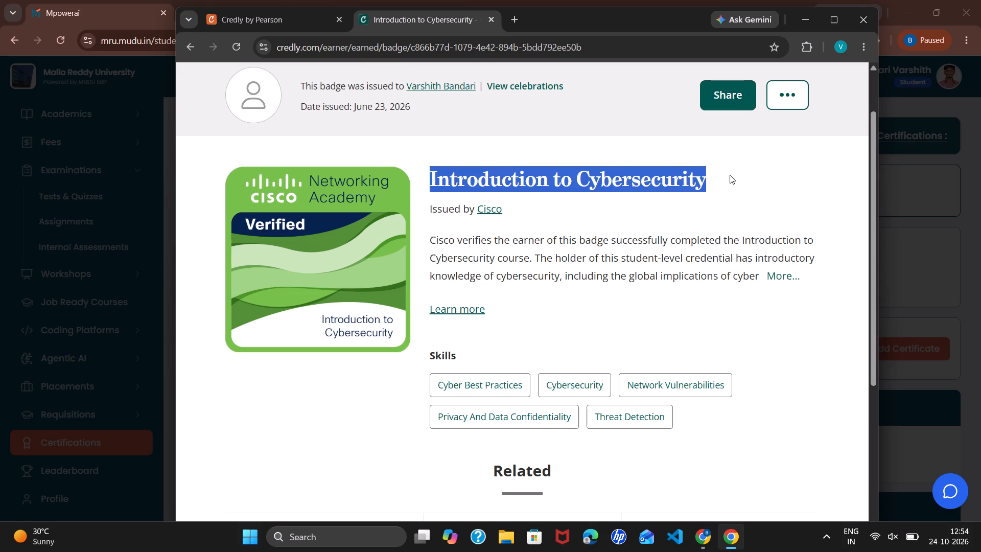
key("ctrl+c")
key("alt+Tab")
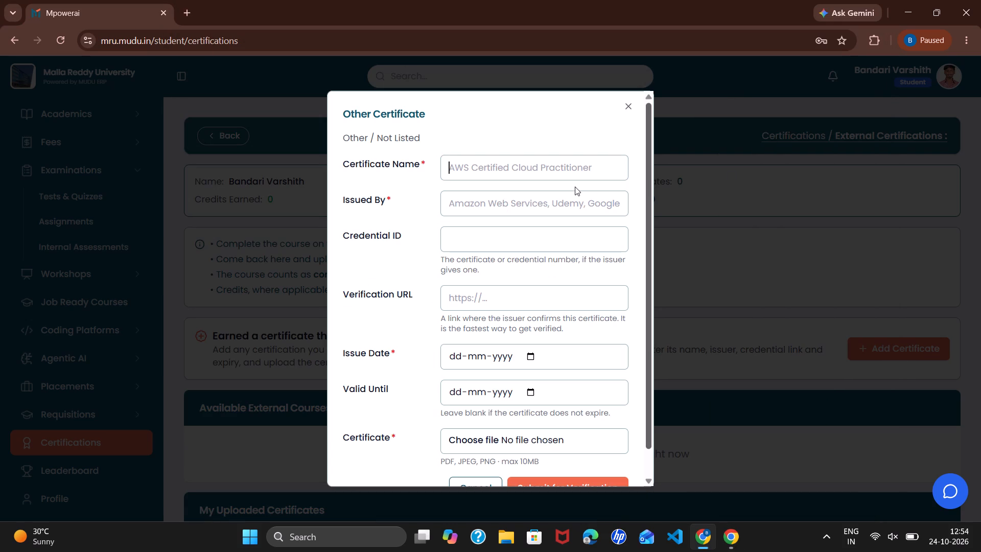
key("ctrl+v")
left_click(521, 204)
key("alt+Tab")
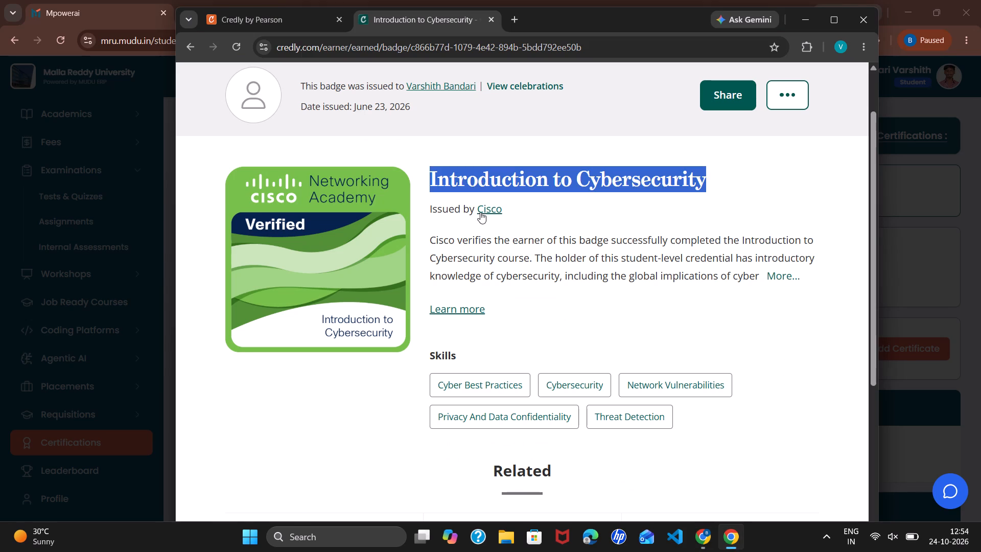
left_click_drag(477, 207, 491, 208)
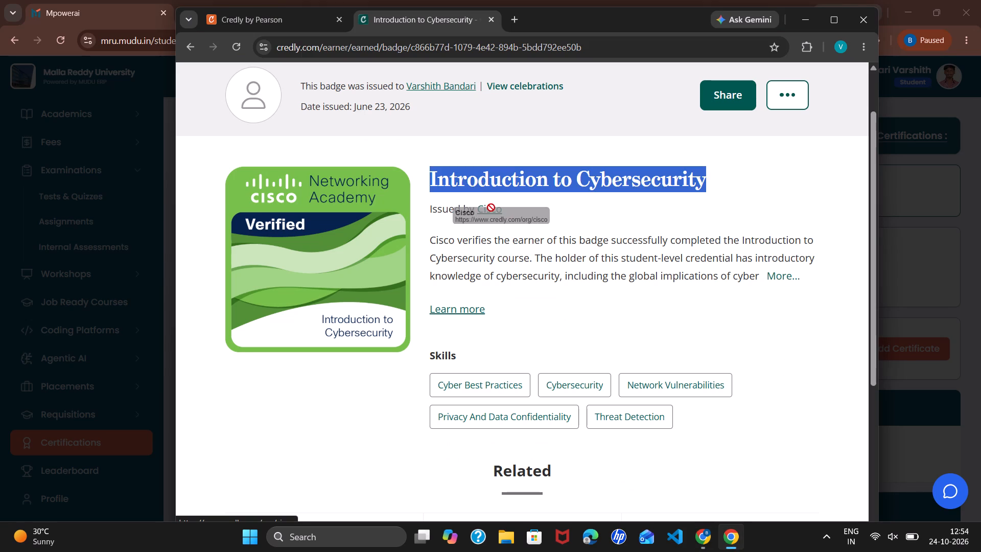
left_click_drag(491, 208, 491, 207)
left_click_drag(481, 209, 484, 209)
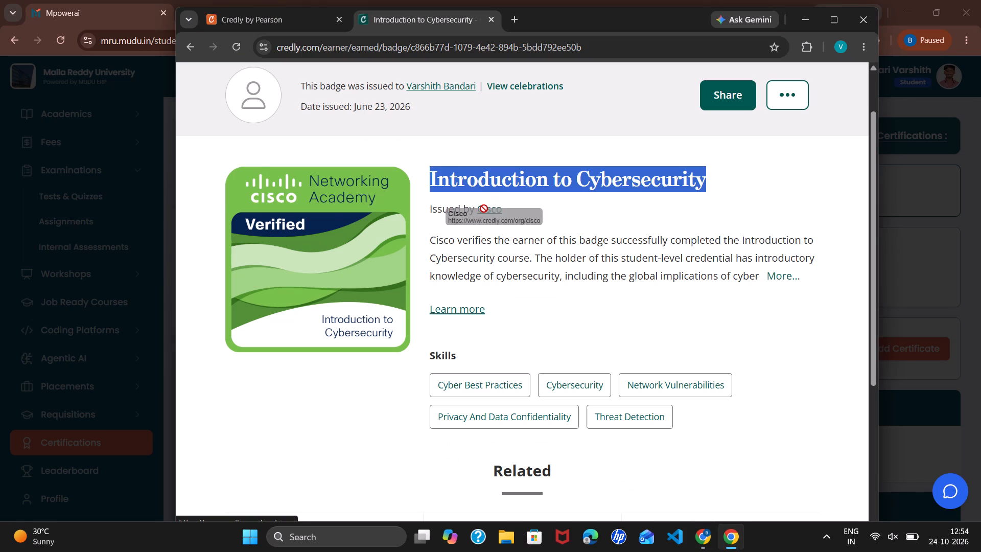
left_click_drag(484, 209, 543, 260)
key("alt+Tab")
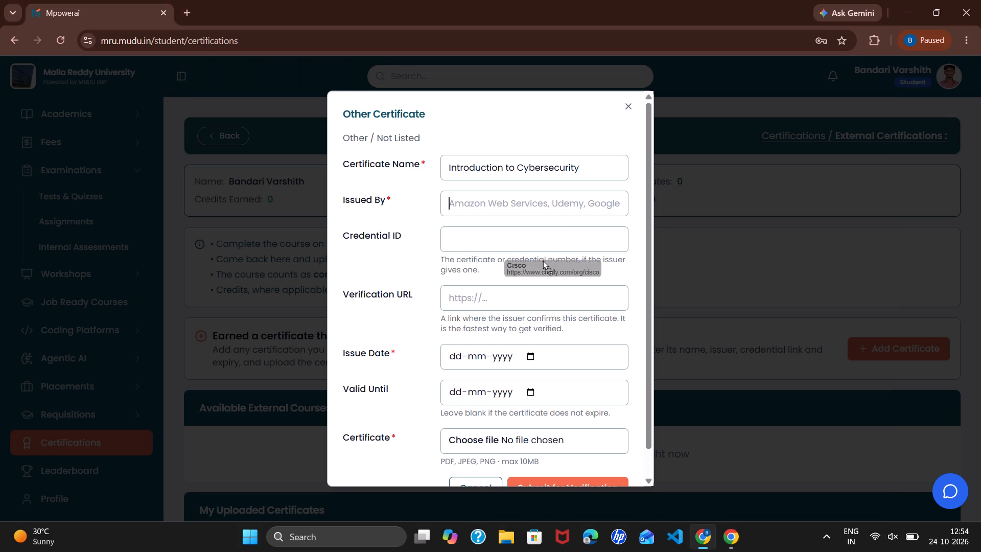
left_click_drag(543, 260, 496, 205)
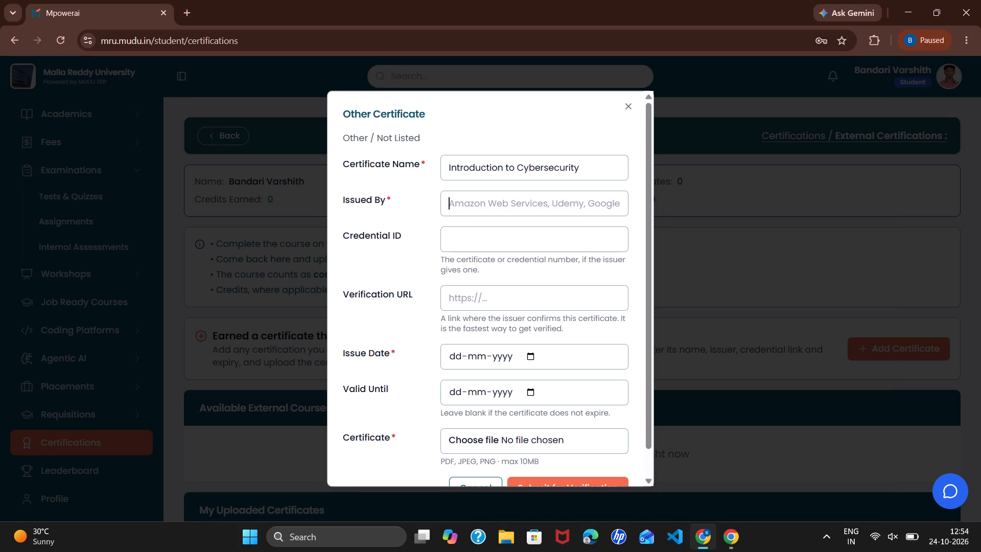
Examine the Credly badge page, its linked course page and the full badge description for details needed for the Credential ID.
left_click(487, 234)
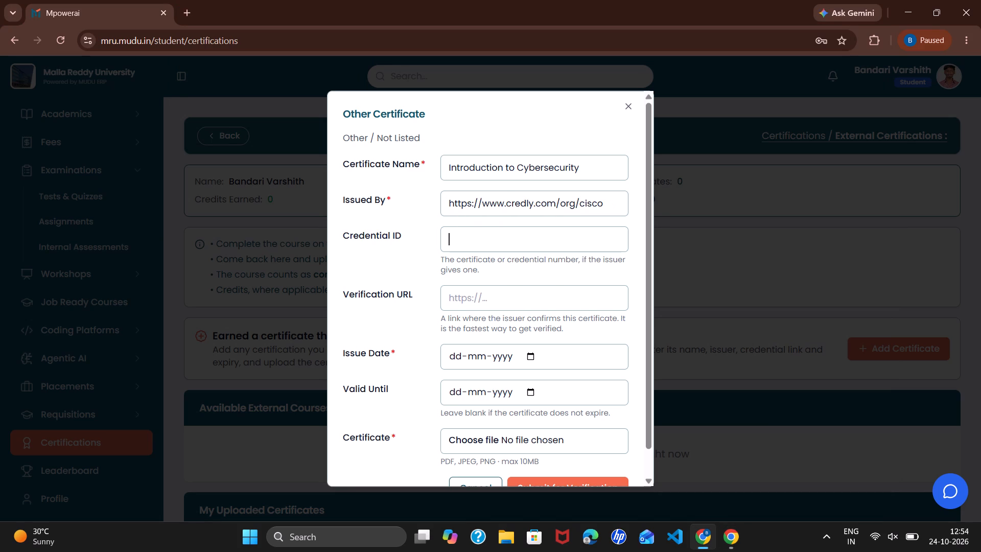
key("alt+Tab")
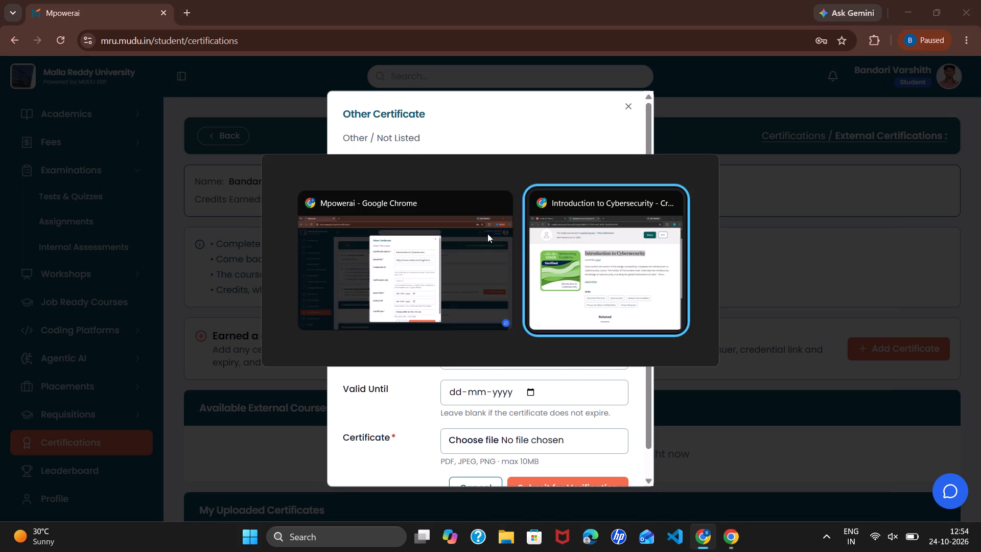
left_click(506, 310)
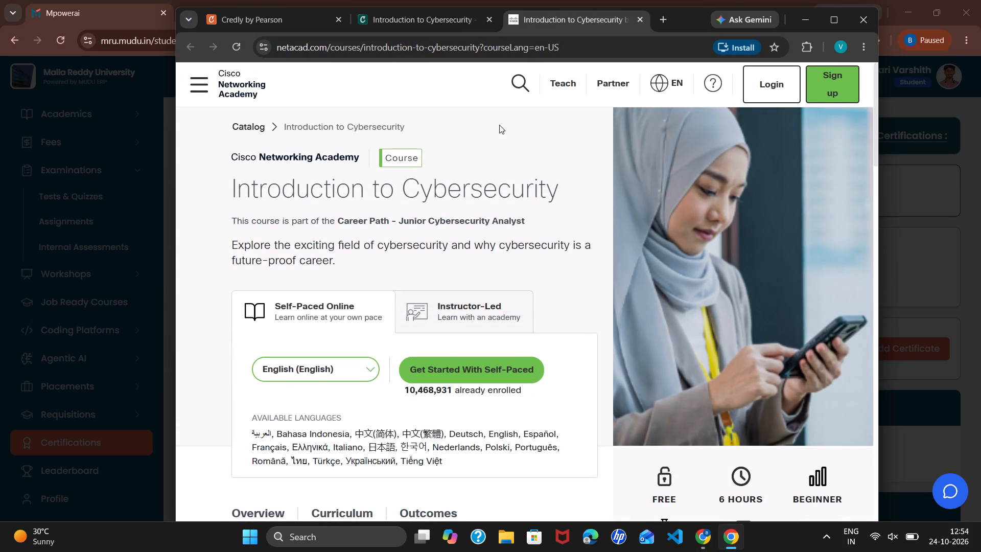
left_click(640, 20)
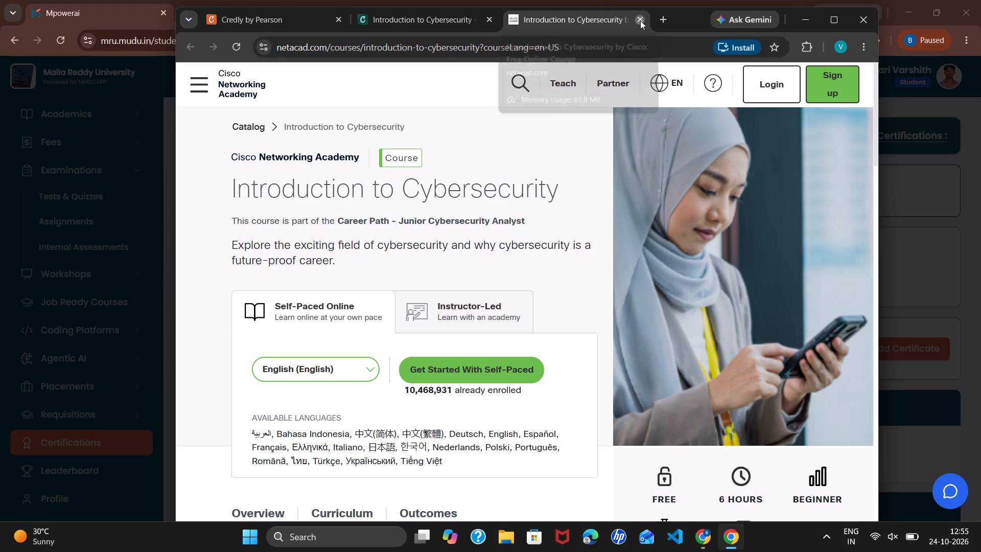
scroll(567, 325, "down", 3)
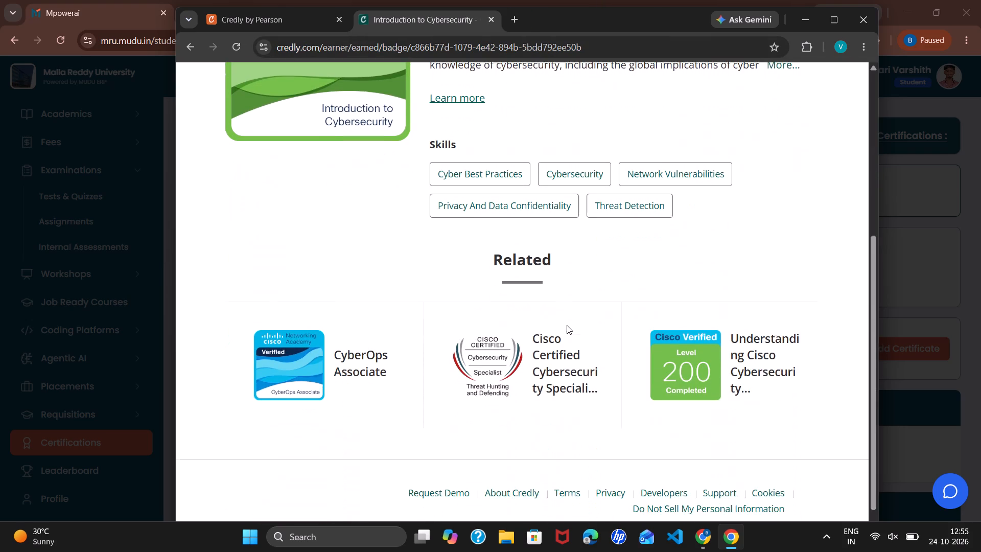
scroll(567, 325, "down", 1)
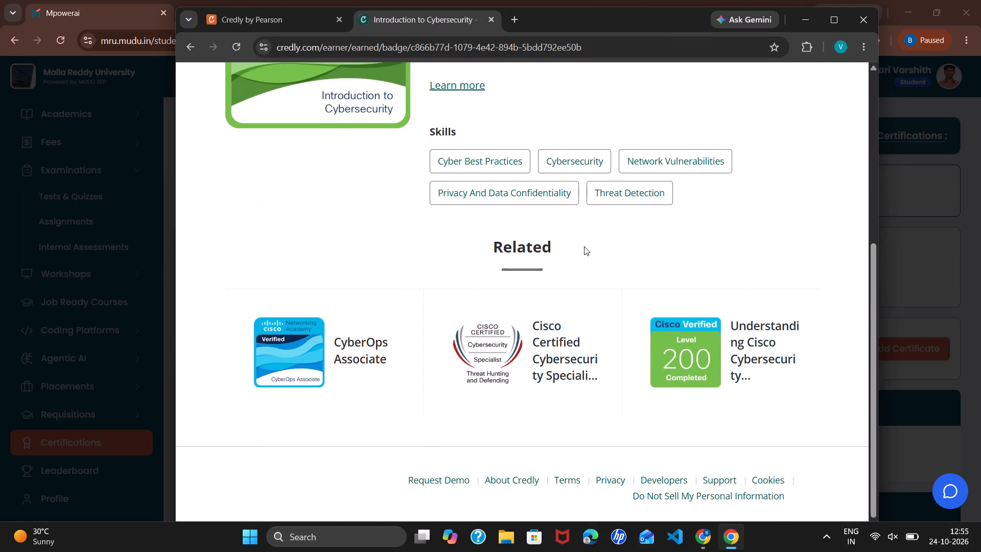
left_click(583, 238)
scroll(583, 238, "up", 2)
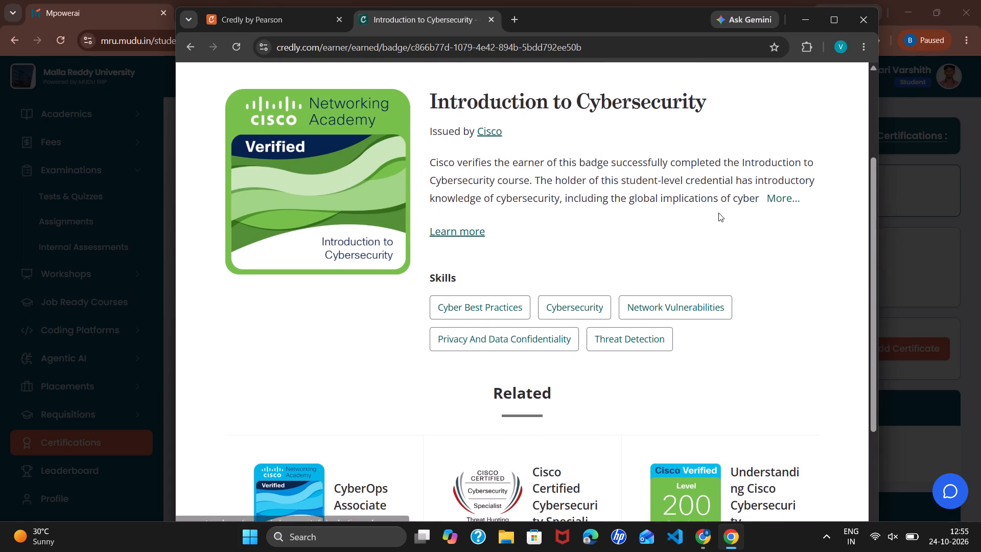
left_click(777, 198)
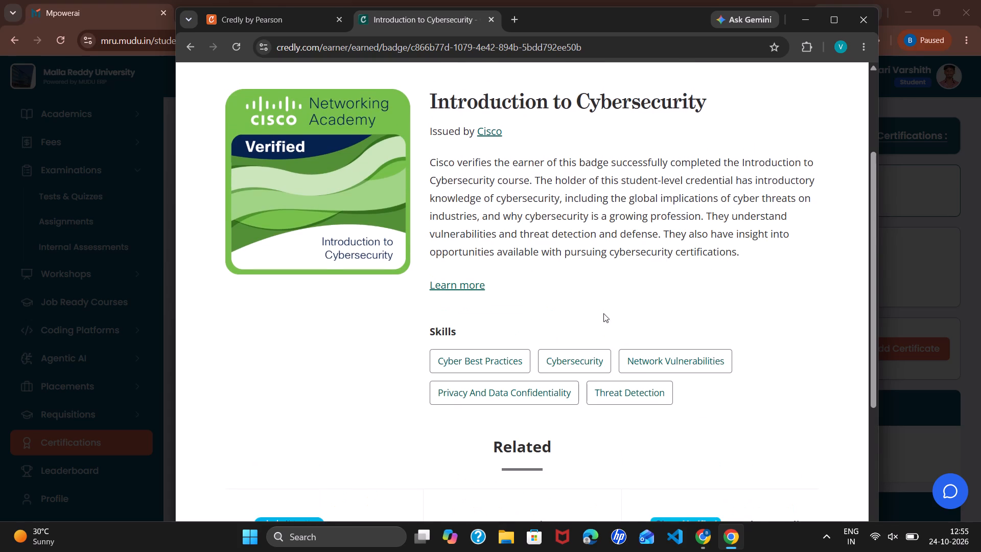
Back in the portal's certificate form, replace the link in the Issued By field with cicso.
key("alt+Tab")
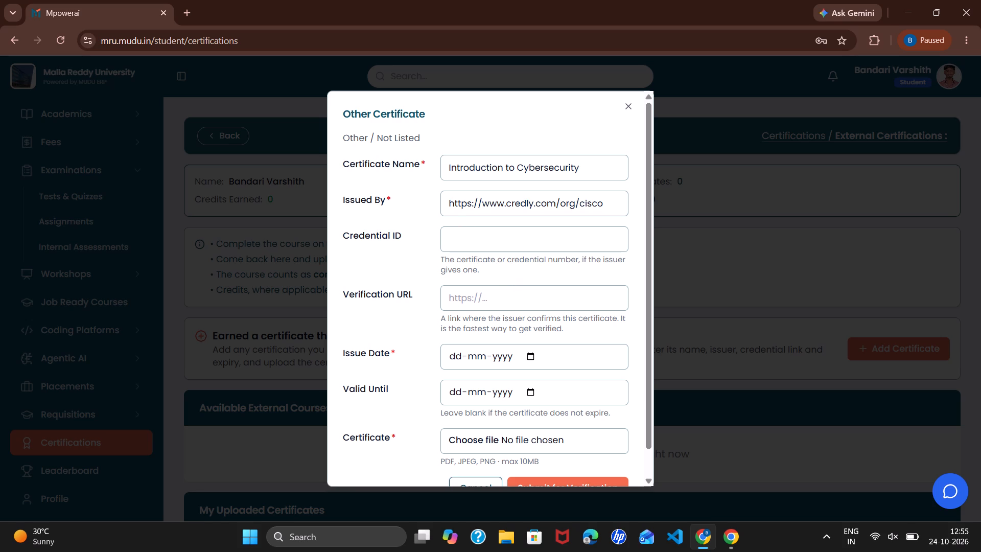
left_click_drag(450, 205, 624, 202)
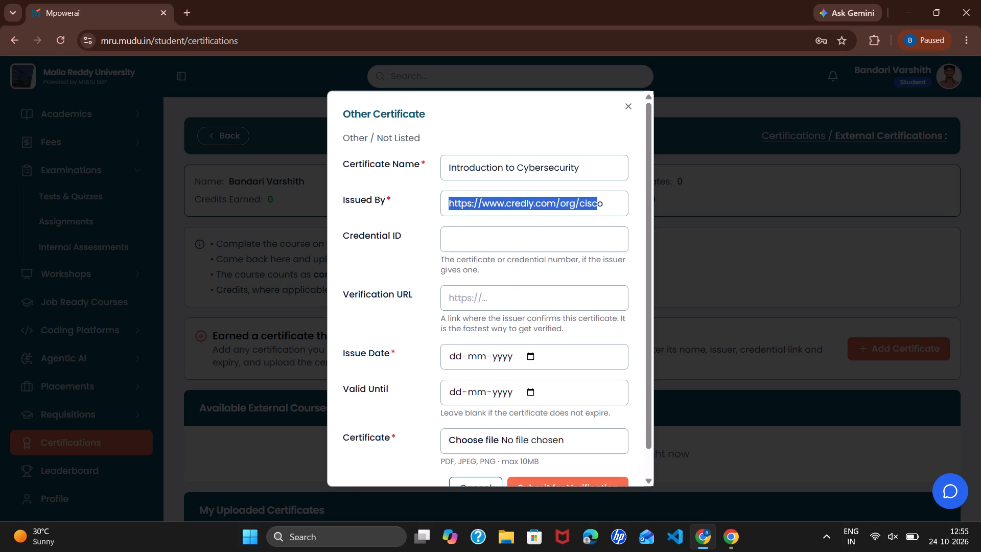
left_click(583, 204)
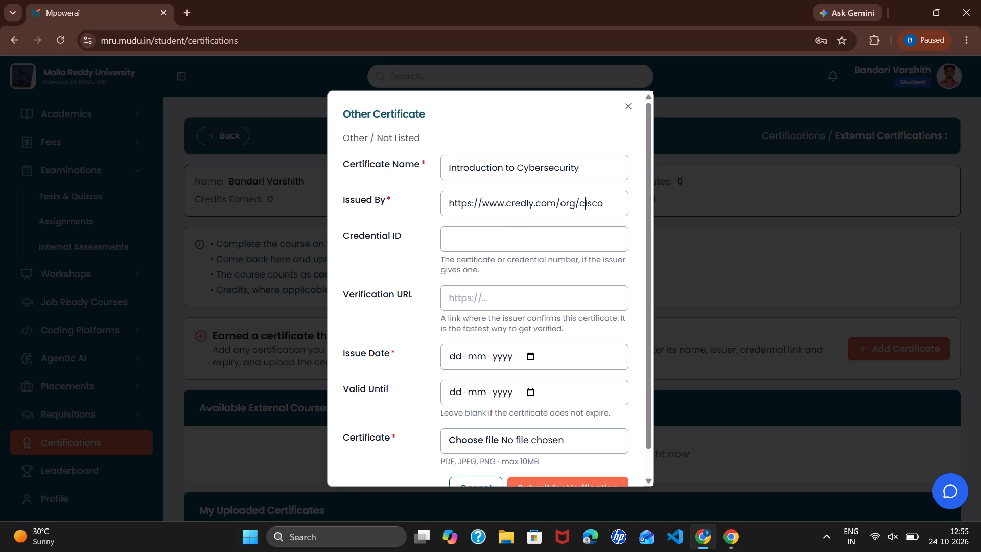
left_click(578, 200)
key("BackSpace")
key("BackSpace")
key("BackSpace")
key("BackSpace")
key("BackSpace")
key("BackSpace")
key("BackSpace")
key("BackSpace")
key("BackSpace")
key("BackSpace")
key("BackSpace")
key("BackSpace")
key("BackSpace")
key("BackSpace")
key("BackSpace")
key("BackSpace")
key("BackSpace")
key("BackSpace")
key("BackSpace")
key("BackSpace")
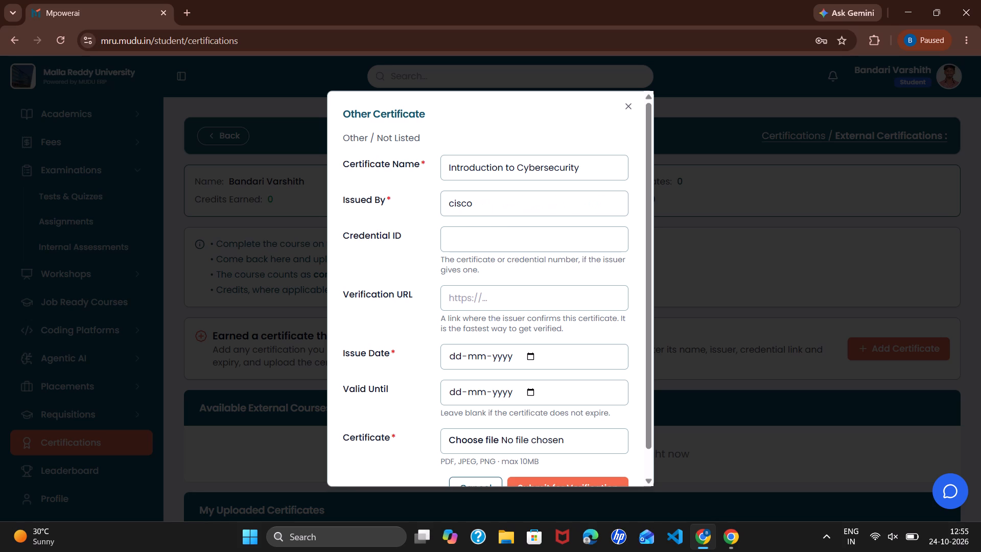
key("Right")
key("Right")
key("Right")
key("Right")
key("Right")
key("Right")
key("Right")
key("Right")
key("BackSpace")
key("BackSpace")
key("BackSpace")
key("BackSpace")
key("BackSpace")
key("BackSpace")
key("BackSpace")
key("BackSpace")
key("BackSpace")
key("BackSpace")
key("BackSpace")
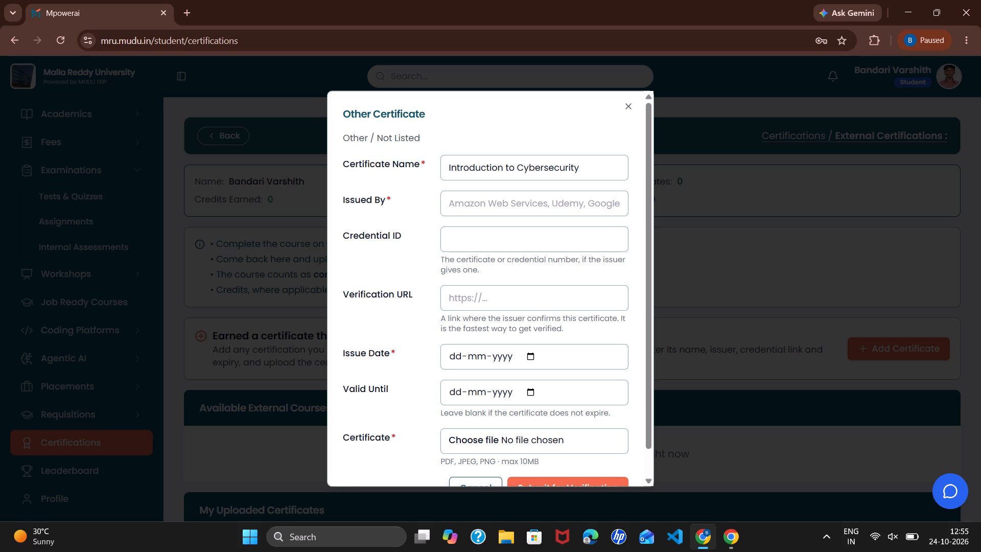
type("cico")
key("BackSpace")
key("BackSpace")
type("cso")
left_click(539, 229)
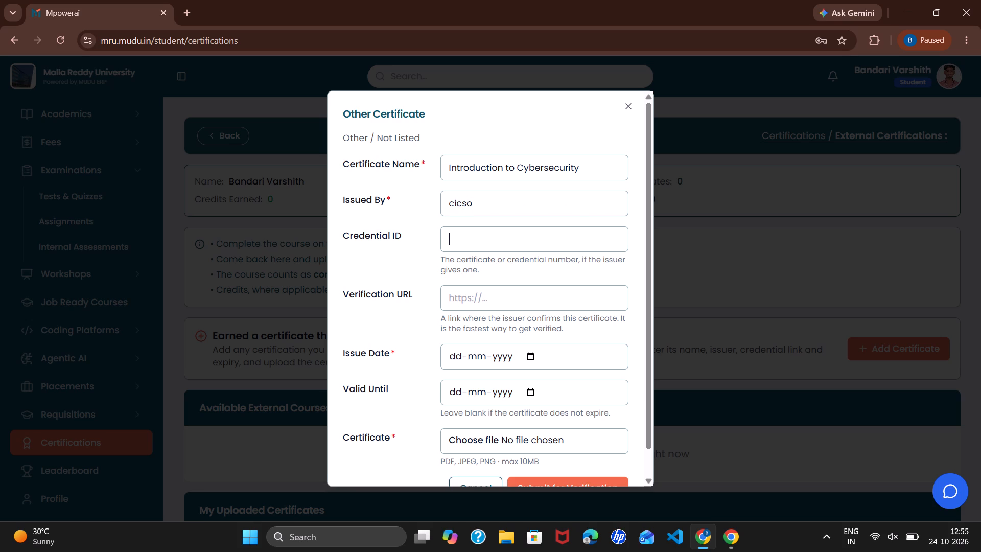
Transfer the issuer line "Issued by Cisco" from the Credly badge page into the Verification URL field of the certificate form.
left_click(506, 302)
key("alt+Tab")
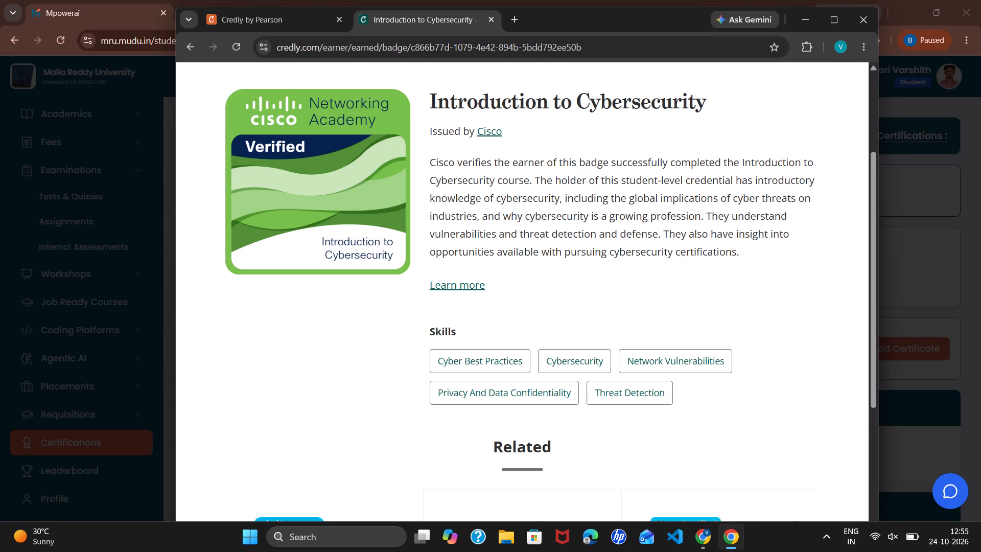
scroll(445, 152, "down", 1)
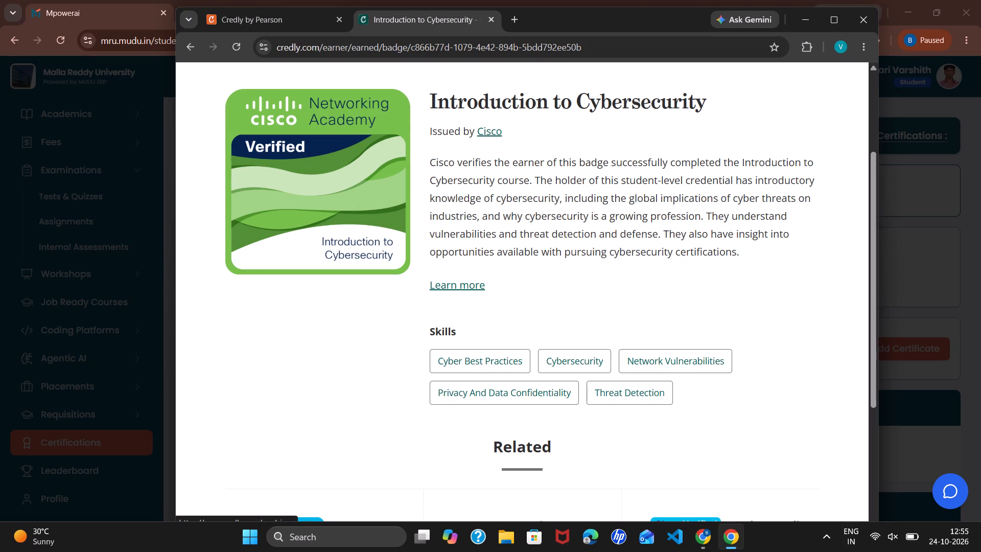
left_click_drag(432, 133, 507, 128)
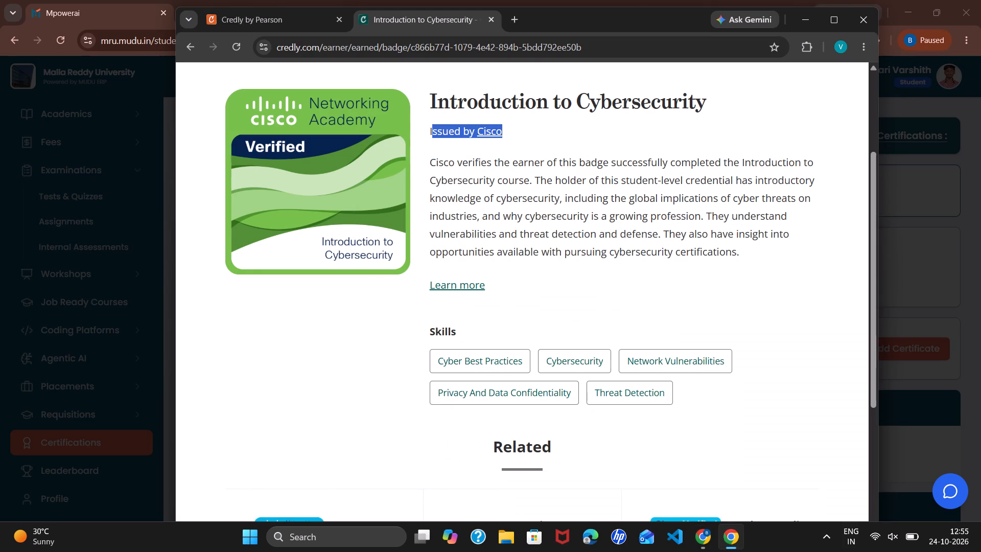
left_click_drag(424, 128, 511, 122)
left_click_drag(465, 129, 509, 234)
key("alt+Tab")
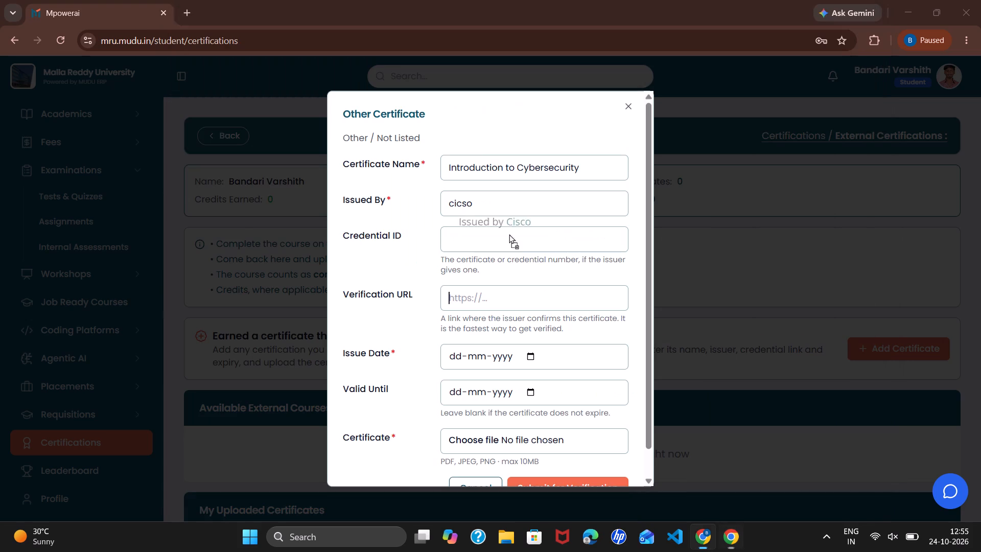
left_click_drag(509, 234, 500, 304)
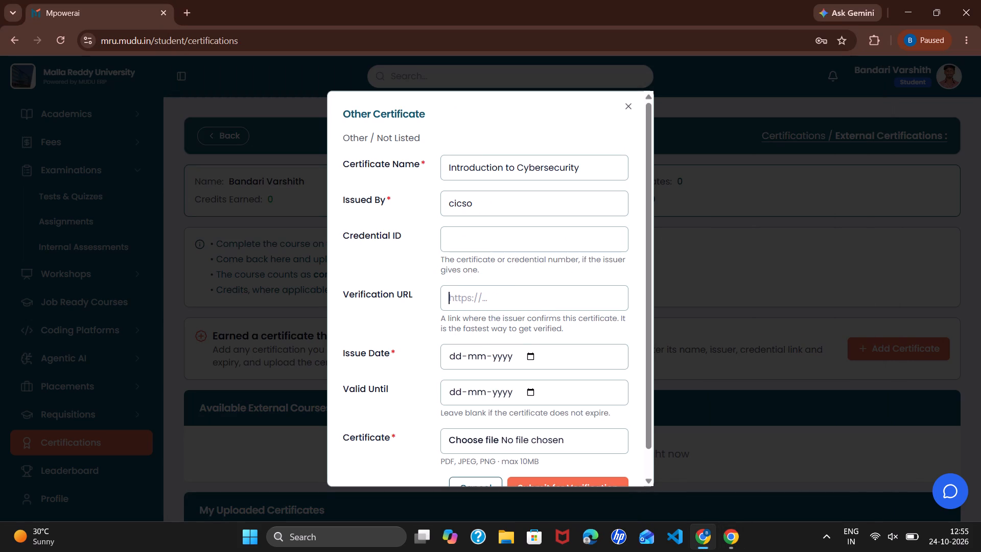
left_click(543, 301)
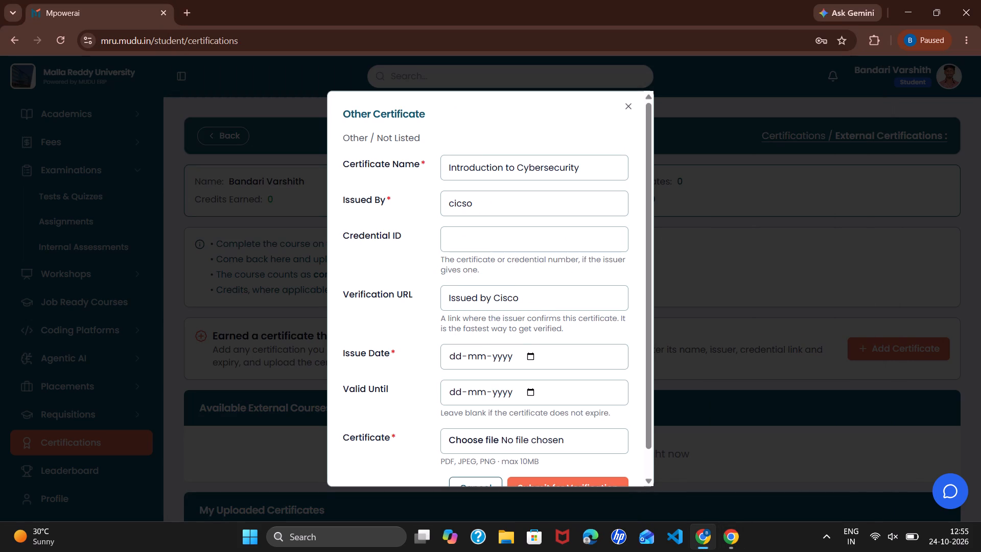
Replace the Issued By entry with a copy of the Verification URL field's text, "Issued by Cisco".
key("ctrl+a")
key("ctrl+c")
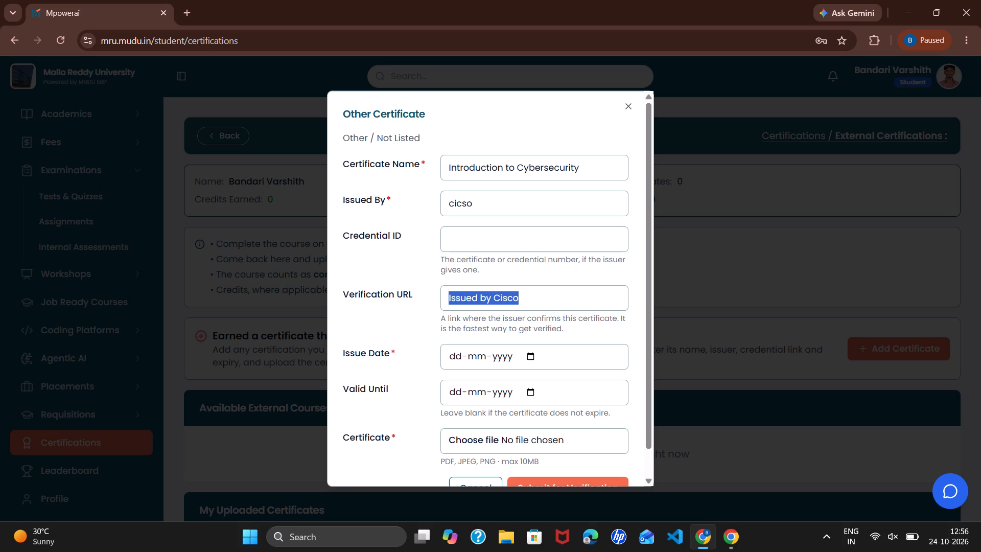
left_click(504, 205)
key("BackSpace")
key("BackSpace")
key("BackSpace")
key("BackSpace")
key("BackSpace")
key("BackSpace")
key("BackSpace")
key("BackSpace")
key("BackSpace")
key("BackSpace")
key("BackSpace")
key("BackSpace")
key("BackSpace")
key("BackSpace")
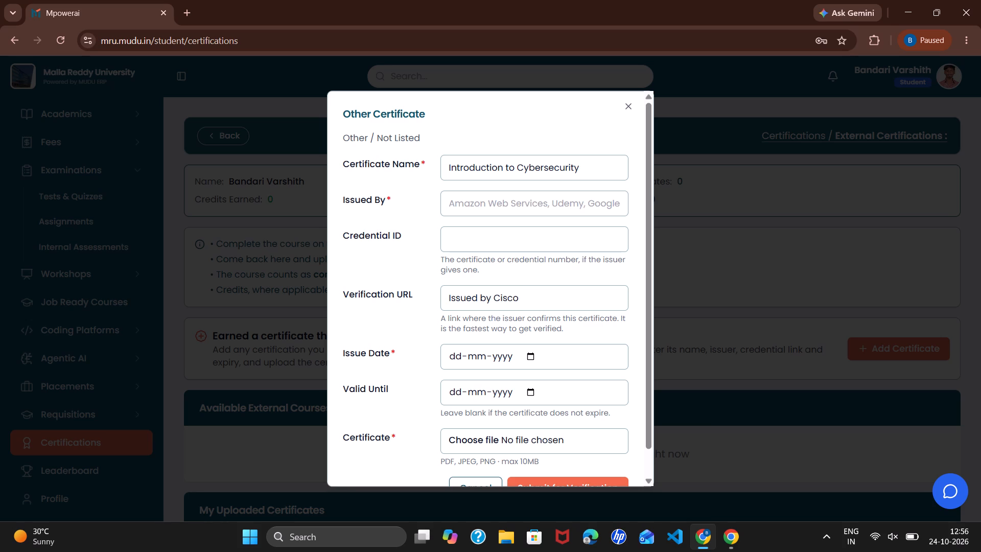
key("ctrl+v")
Delete the words "Issued by" from the Issued By entry, keeping only Cisco.
key("Left")
key("Left")
key("Left")
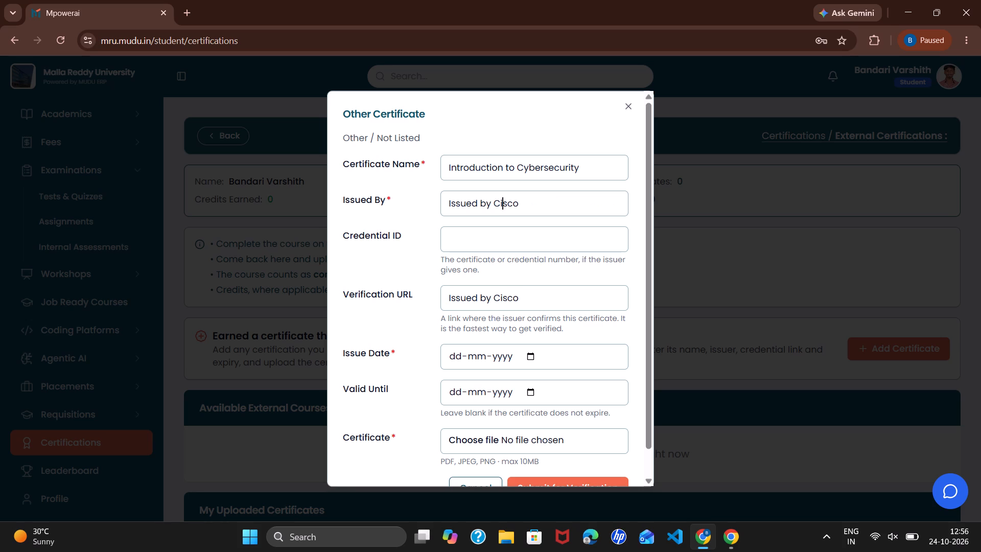
key("Left")
key("Left")
key("backslash")
key("BackSpace")
key("BackSpace")
key("BackSpace")
key("BackSpace")
key("BackSpace")
key("BackSpace")
key("BackSpace")
key("BackSpace")
key("BackSpace")
key("BackSpace")
key("BackSpace")
key("BackSpace")
key("BackSpace")
key("BackSpace")
key("BackSpace")
key("BackSpace")
key("BackSpace")
key("BackSpace")
key("BackSpace")
key("BackSpace")
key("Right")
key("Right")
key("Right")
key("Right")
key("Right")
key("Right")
Transfer the Cisco issuer link from the Credly badge page into the Verification URL field of the portal's certificate form.
key("alt+Tab")
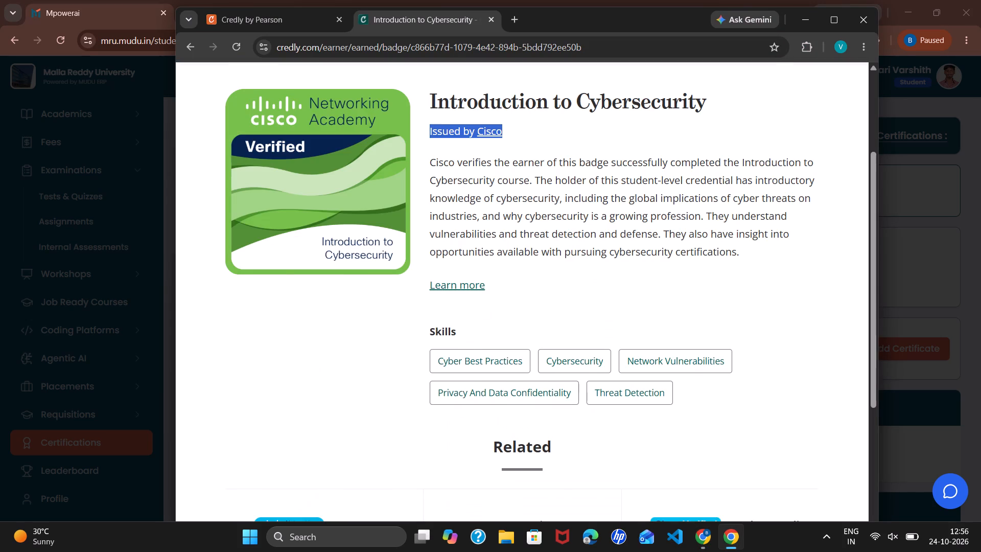
scroll(545, 166, "up", 1)
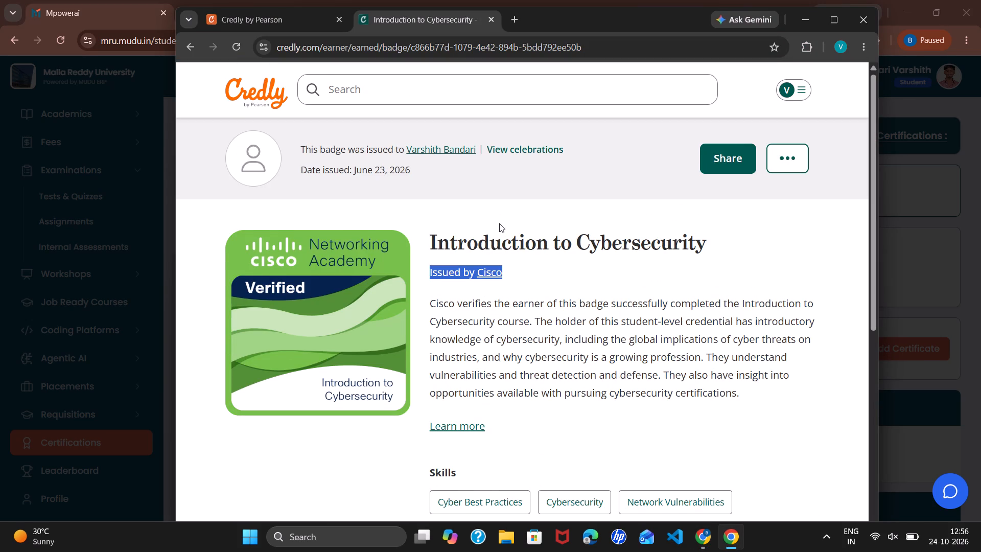
left_click(499, 223)
left_click_drag(482, 275, 497, 338)
key("alt+Tab")
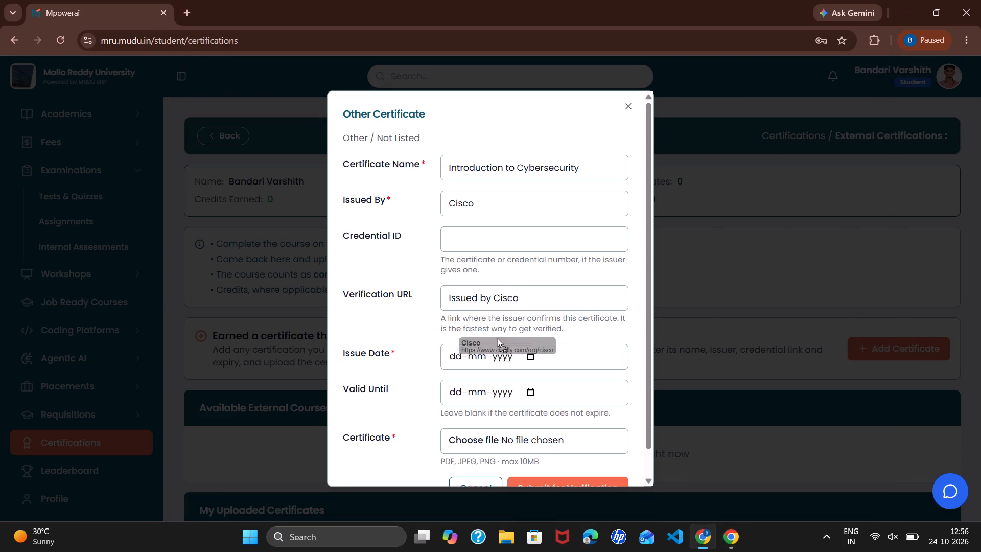
left_click_drag(497, 338, 524, 298)
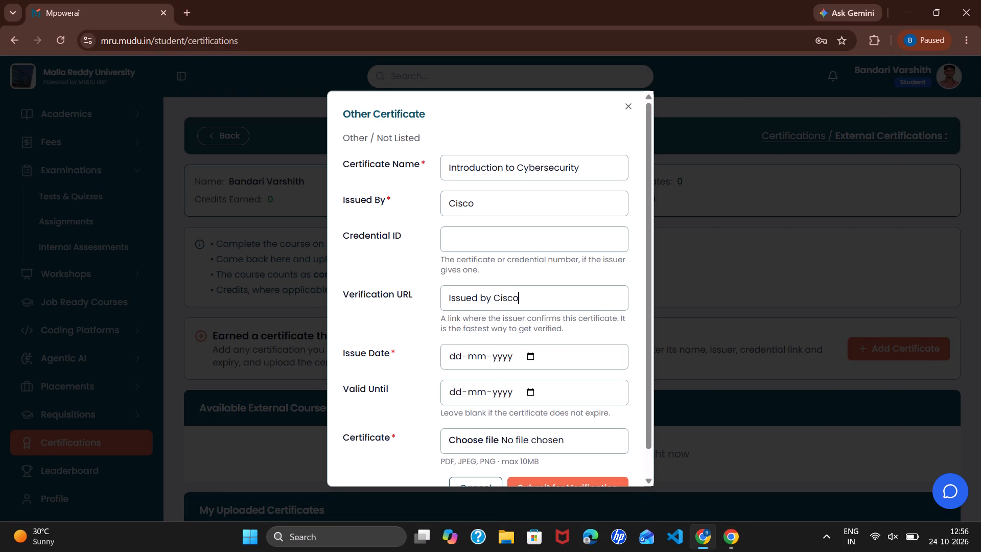
left_click(516, 297)
key("BackSpace")
key("BackSpace")
key("BackSpace")
key("BackSpace")
key("BackSpace")
key("BackSpace")
key("BackSpace")
key("BackSpace")
key("BackSpace")
key("BackSpace")
key("BackSpace")
key("BackSpace")
key("BackSpace")
key("BackSpace")
key("BackSpace")
key("BackSpace")
key("BackSpace")
key("BackSpace")
key("BackSpace")
key("BackSpace")
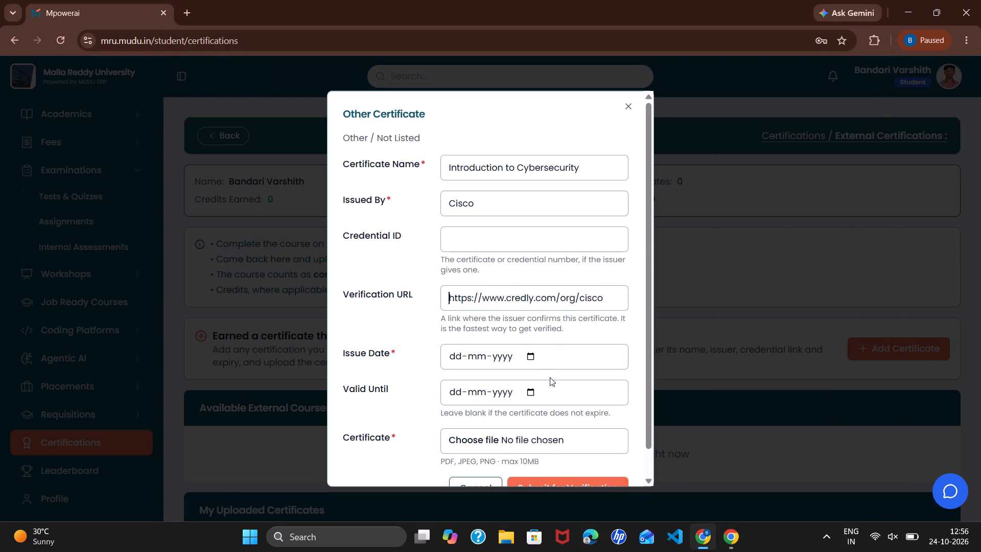
Set the certificate's Issue Date to 23-06-2026, taking the date from the Credly badge page.
key("alt+Tab")
scroll(544, 389, "down", 2)
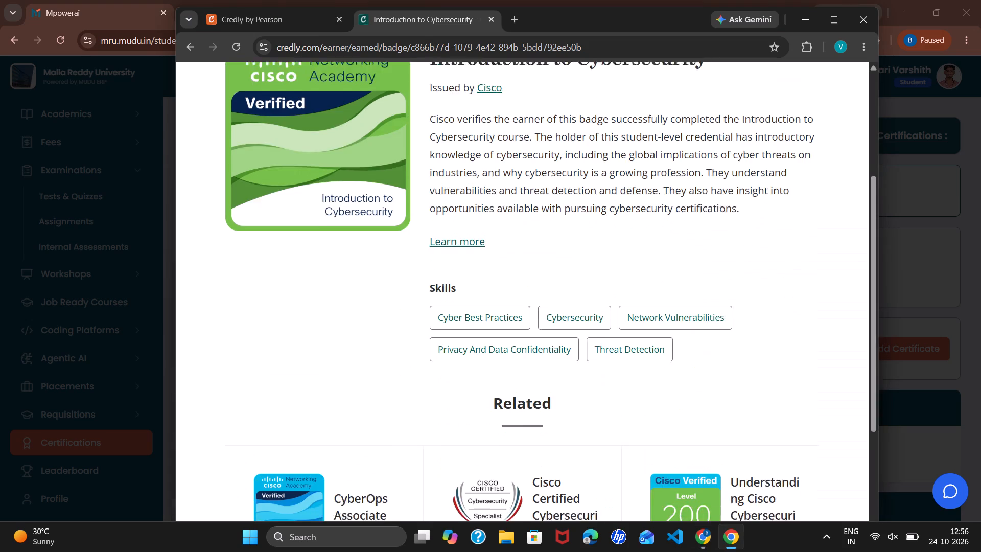
scroll(544, 389, "down", 6)
scroll(544, 389, "up", 6)
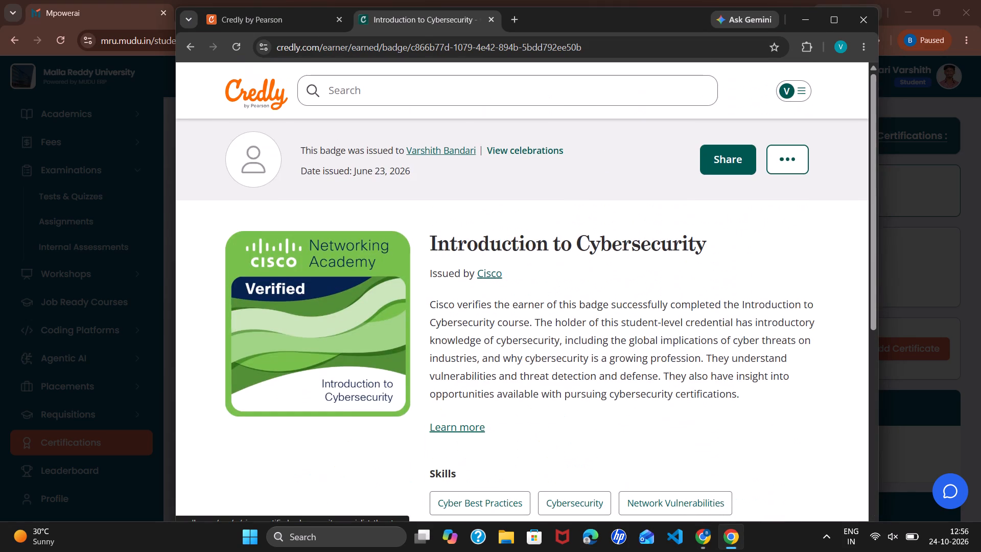
key("alt+Tab")
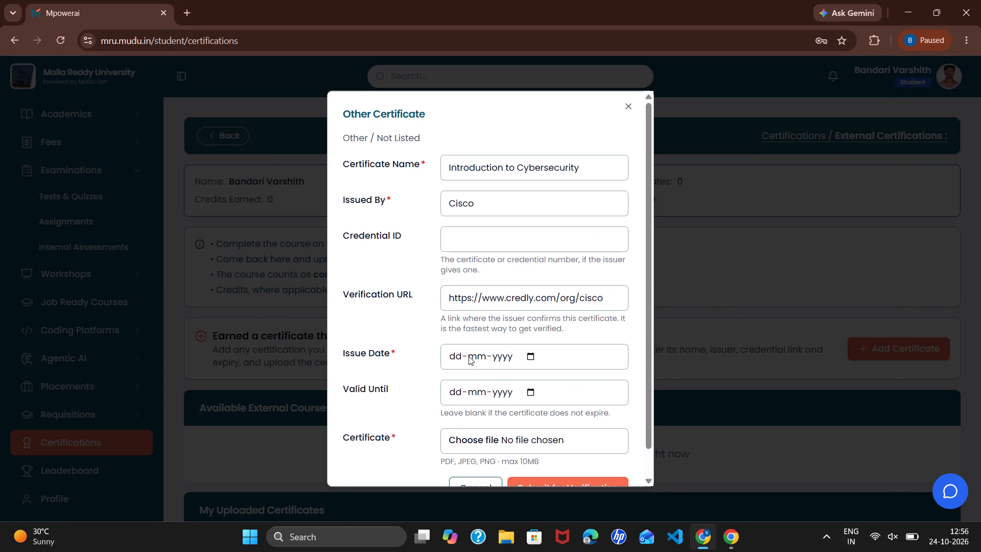
left_click(469, 356)
left_click(453, 355)
type("23")
key("alt+Tab")
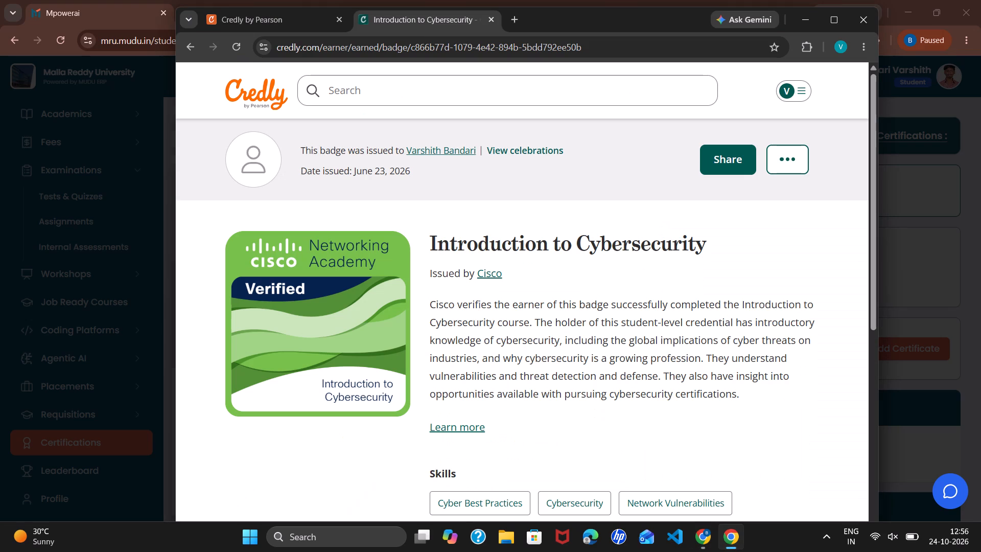
key("alt+Tab")
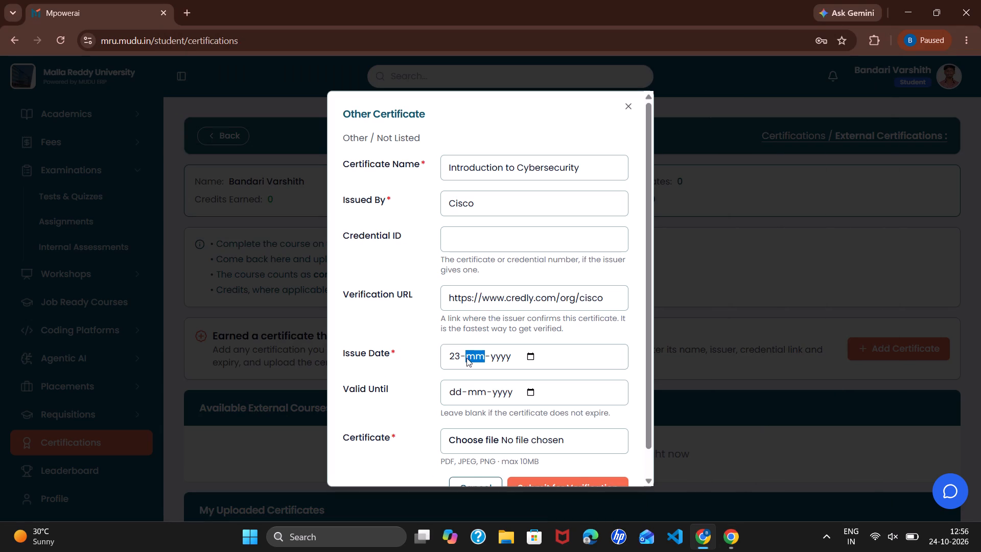
type("06")
key("alt+Tab")
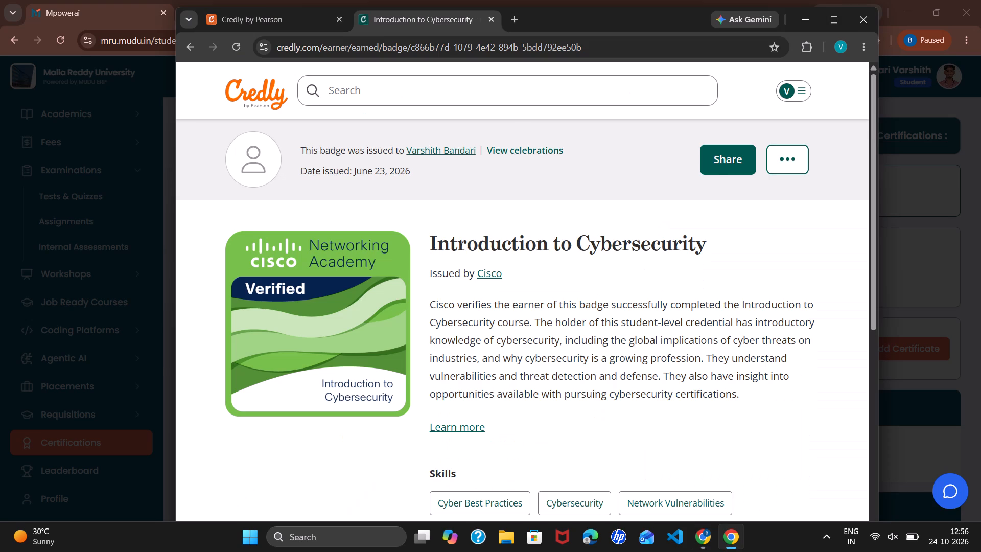
key("alt+Tab")
type("202")
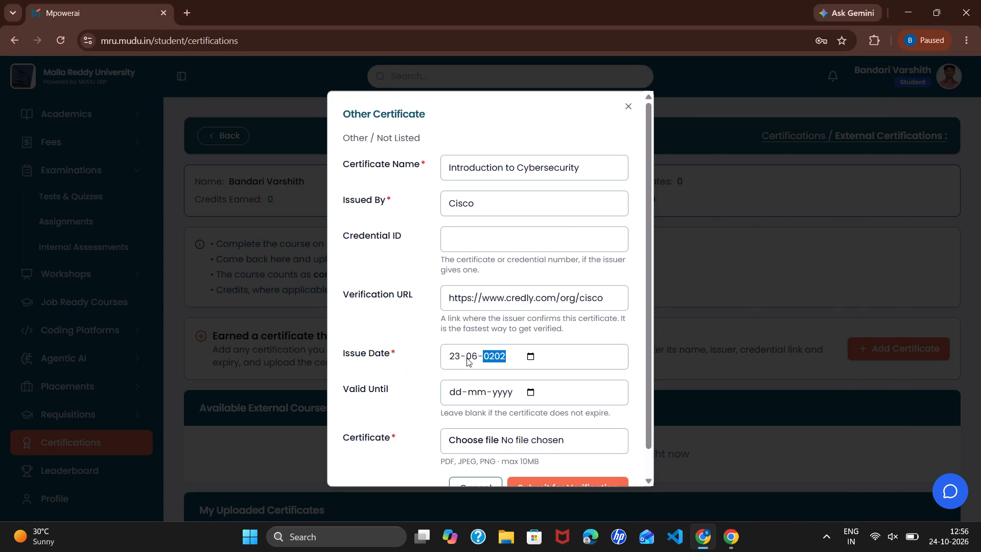
key("6")
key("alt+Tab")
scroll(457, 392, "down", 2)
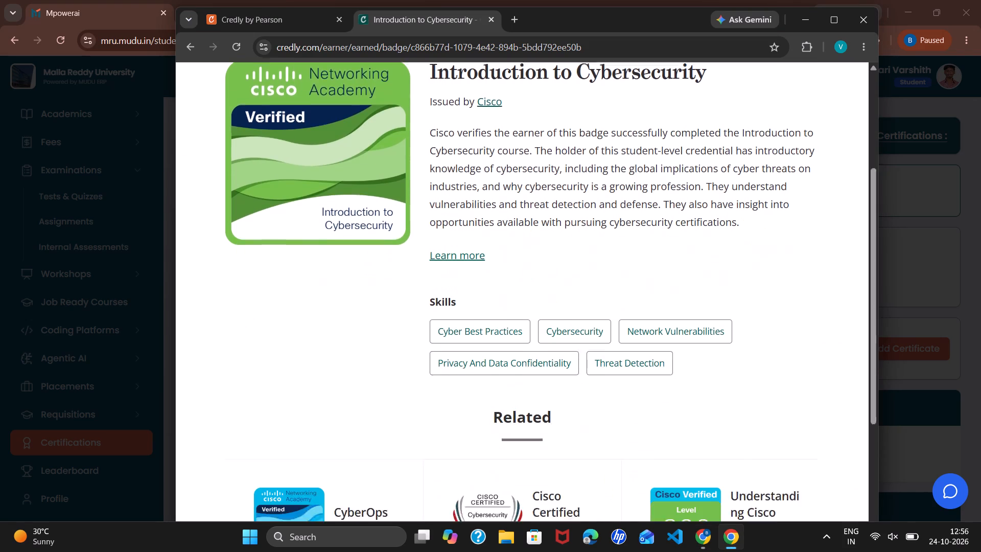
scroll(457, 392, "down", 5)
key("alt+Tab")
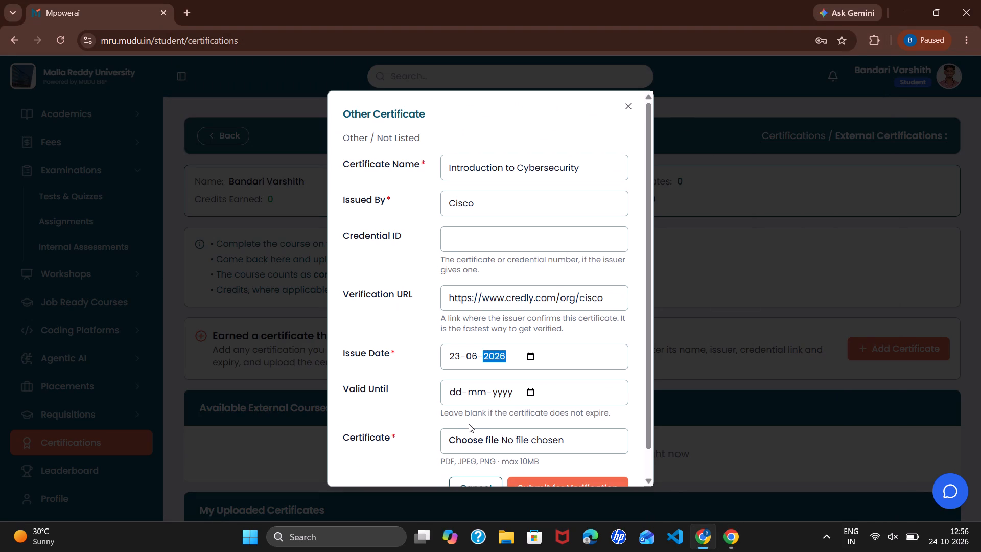
Open file selection for the Certificate field and look through the Downloads folder for the cybersecurity certificate file.
scroll(473, 422, "down", 1)
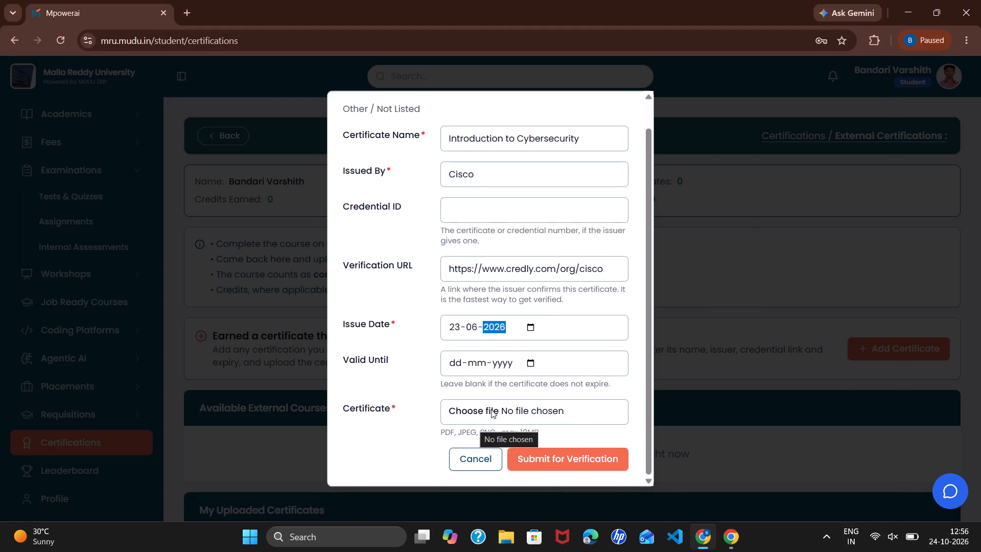
left_click(569, 412)
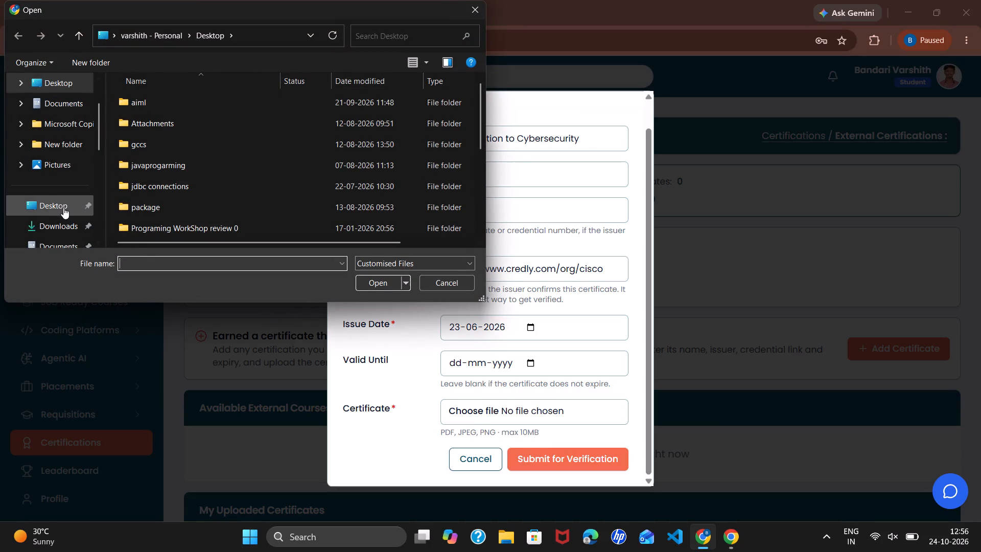
left_click(55, 221)
scroll(177, 179, "down", 1)
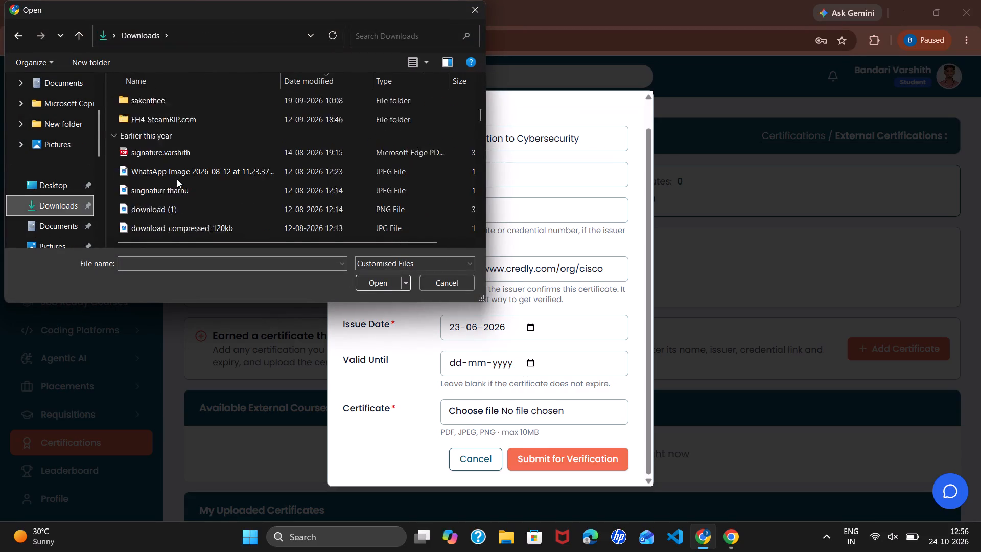
scroll(177, 179, "down", 4)
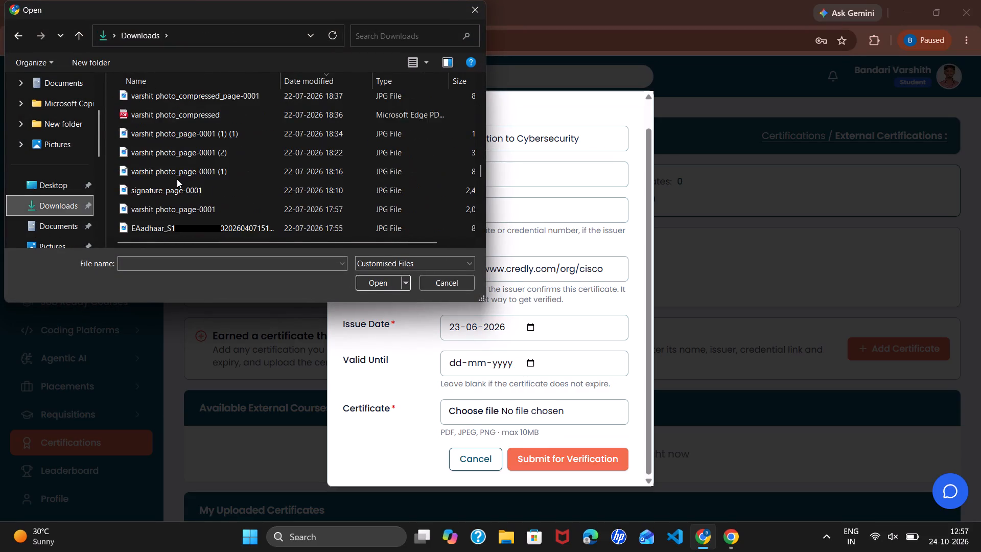
scroll(177, 179, "down", 2)
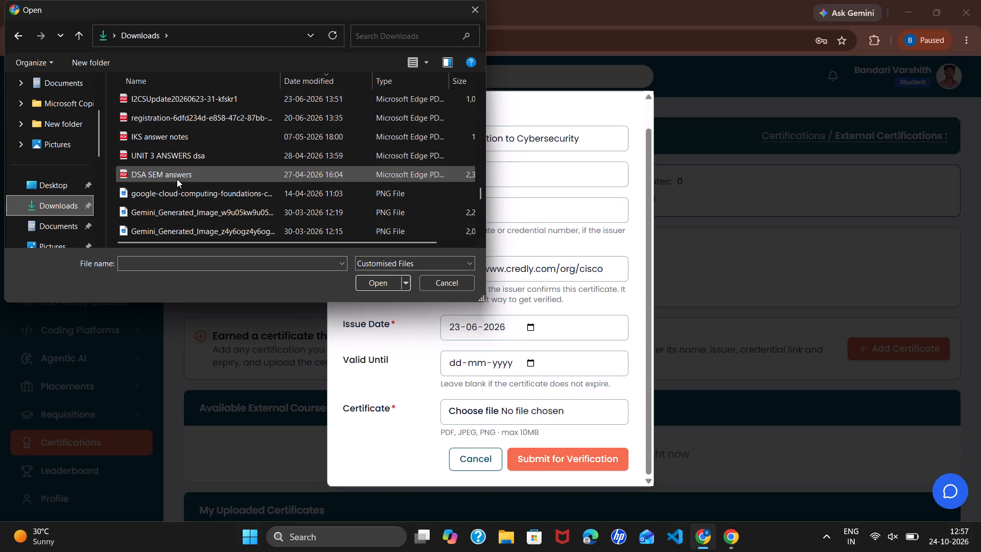
scroll(177, 179, "up", 2)
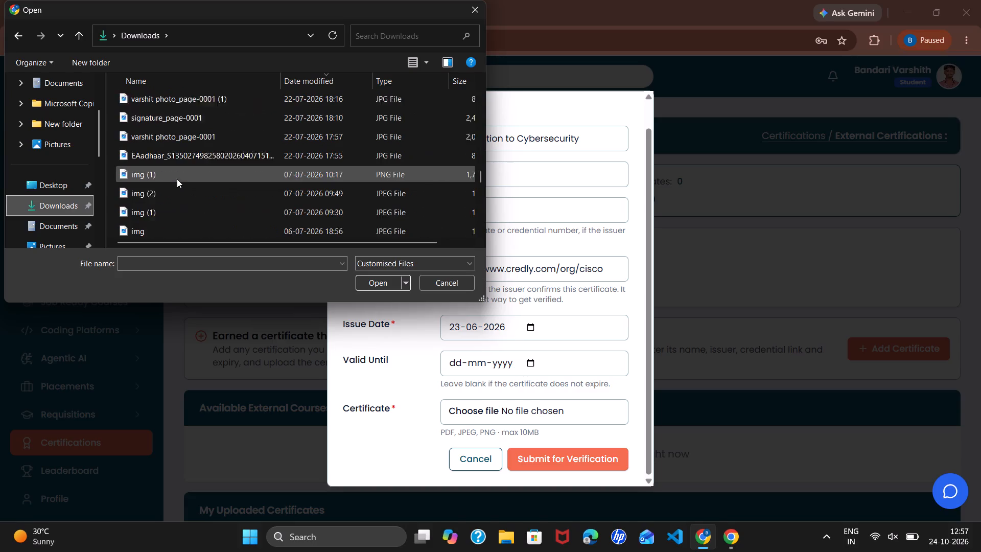
scroll(177, 179, "up", 1)
scroll(177, 179, "down", 2)
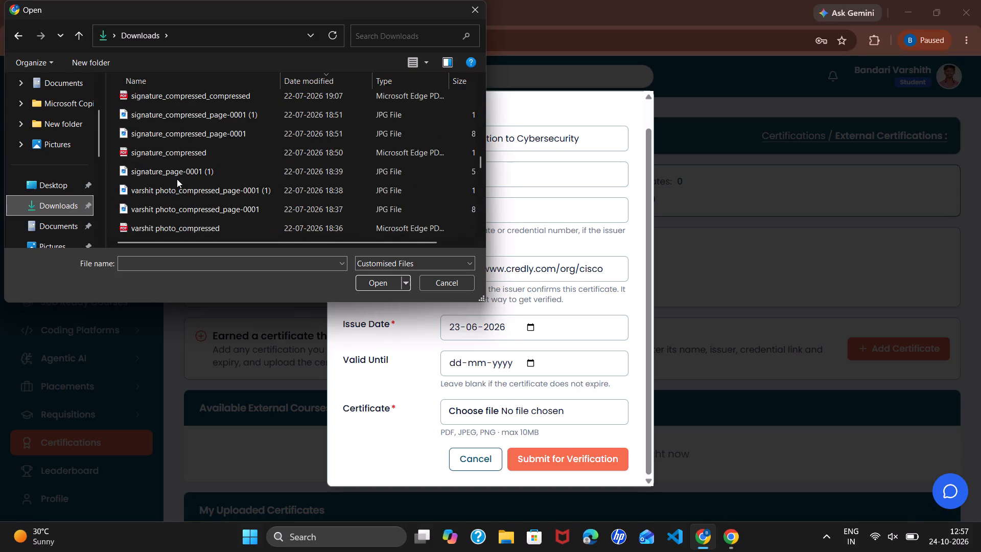
scroll(177, 179, "down", 2)
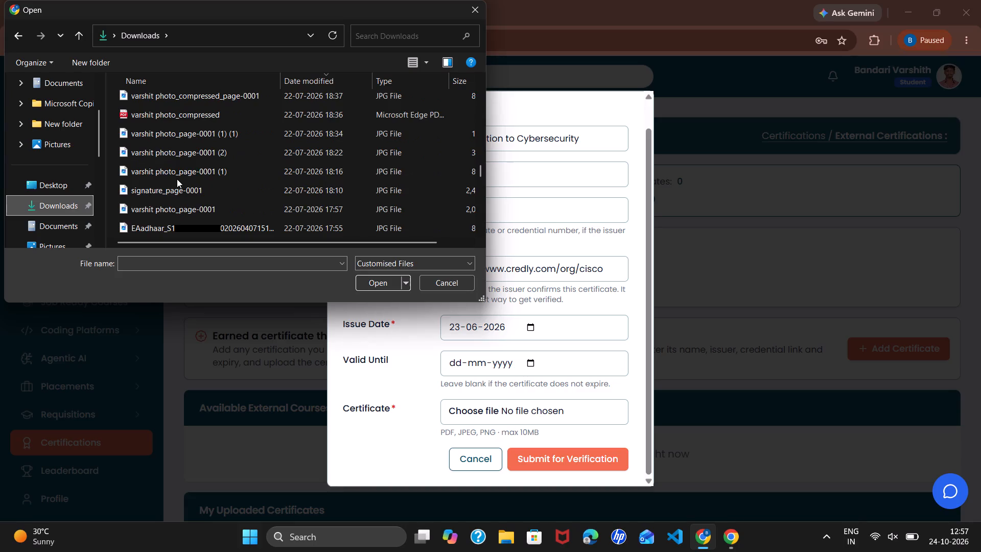
scroll(177, 179, "down", 3)
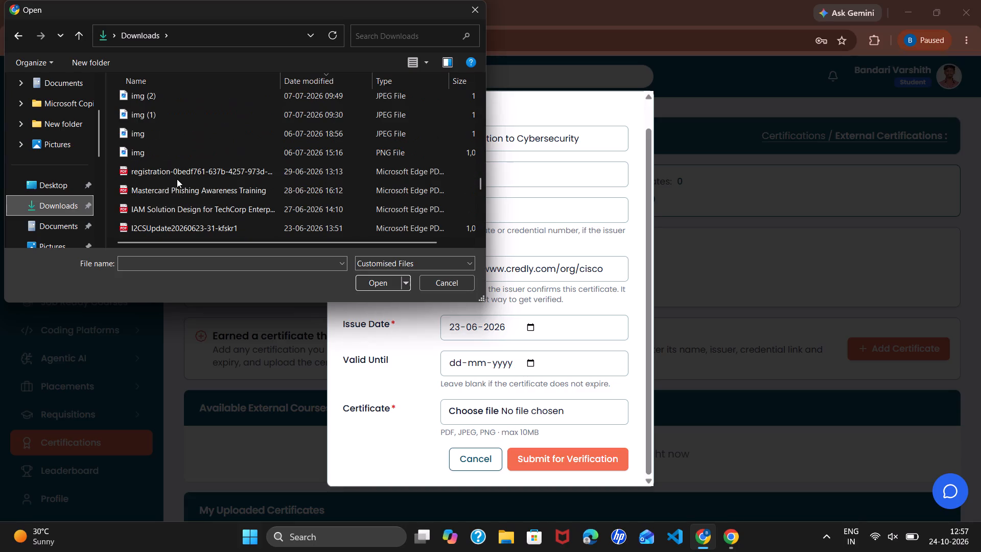
scroll(177, 179, "down", 1)
key("Down")
key("Down")
scroll(184, 190, "down", 1)
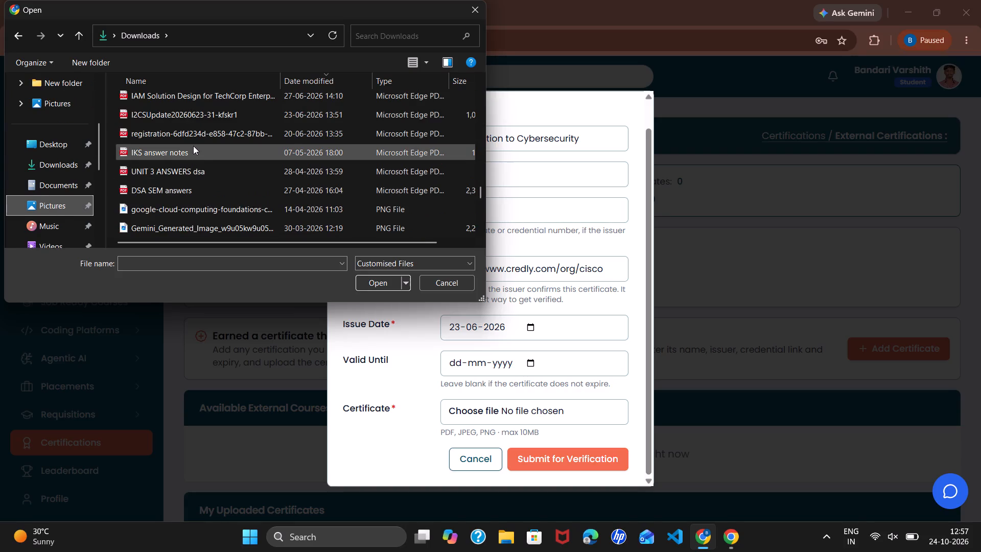
scroll(193, 146, "up", 2)
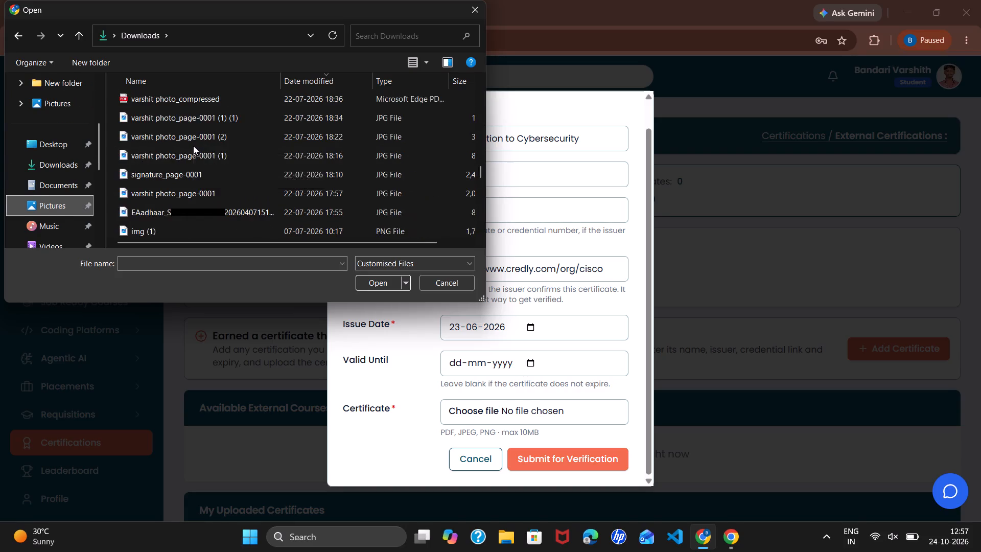
scroll(193, 146, "up", 1)
On the Credly badge page, download the Introduction to Cybersecurity certificate as a PDF.
key("alt+Tab")
scroll(486, 206, "up", 2)
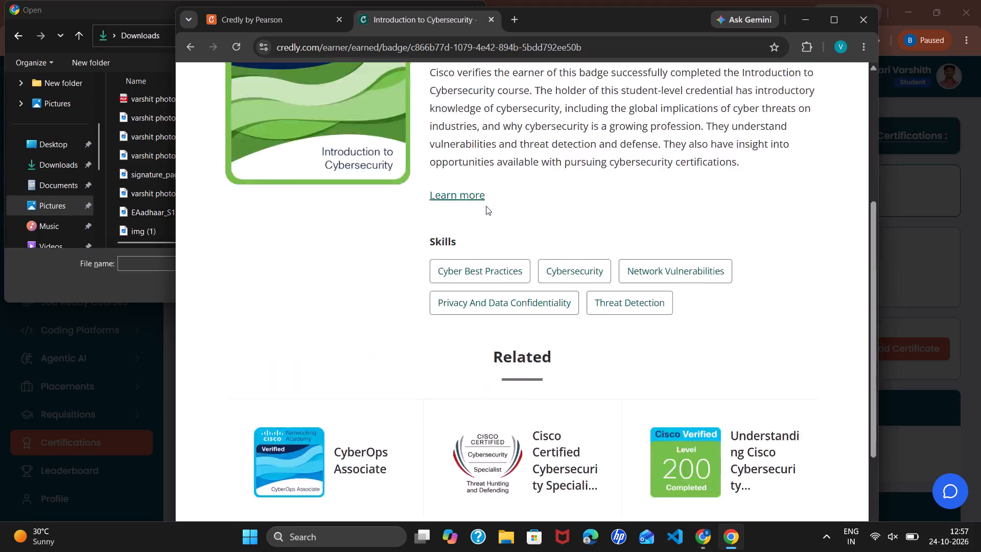
scroll(486, 206, "up", 3)
left_click(800, 163)
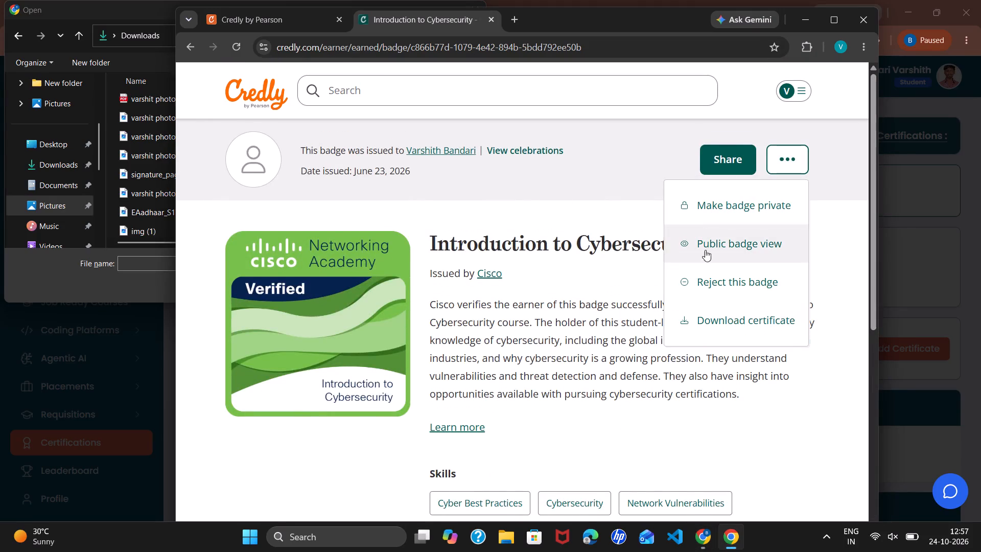
left_click(699, 320)
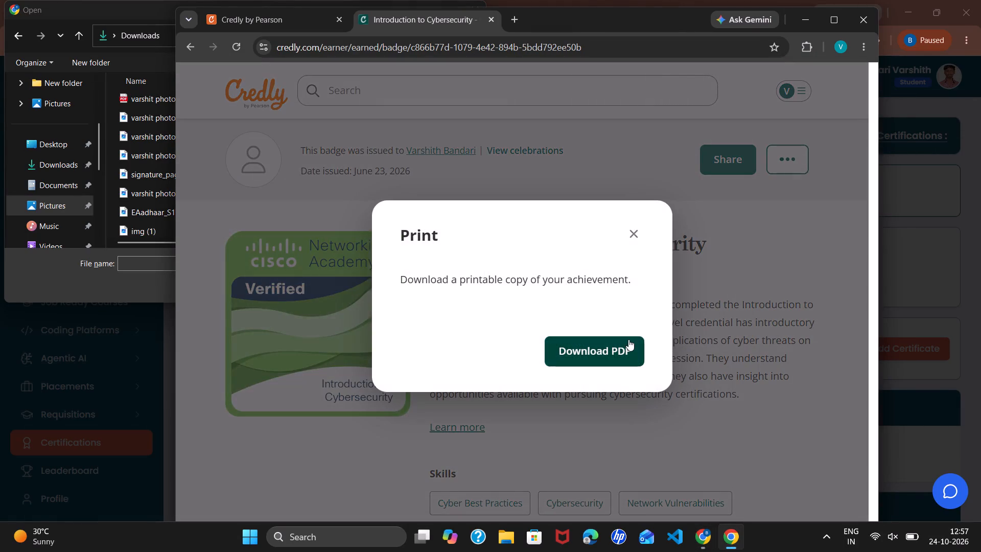
left_click(625, 341)
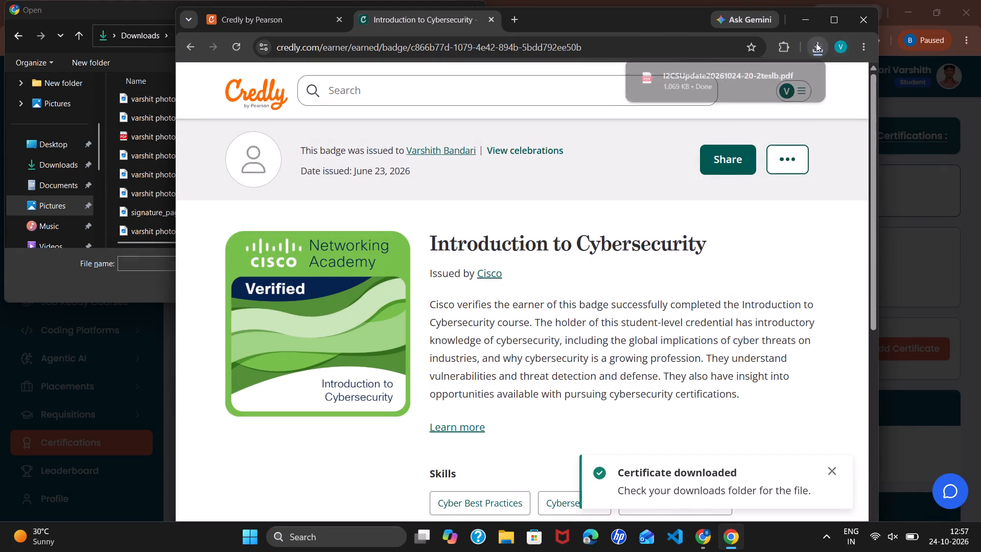
left_click(815, 43)
left_click(805, 15)
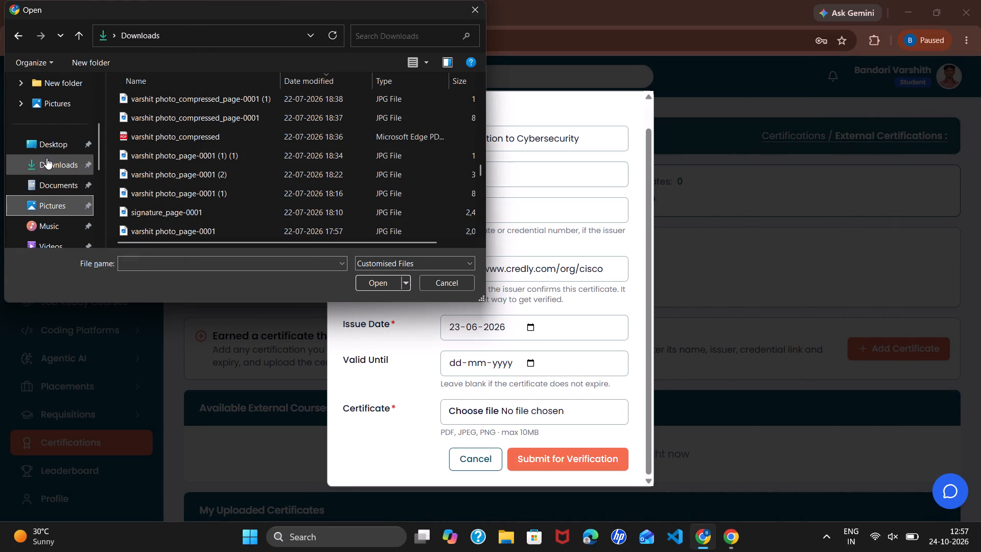
left_click(47, 159)
left_click_drag(134, 116, 237, 155)
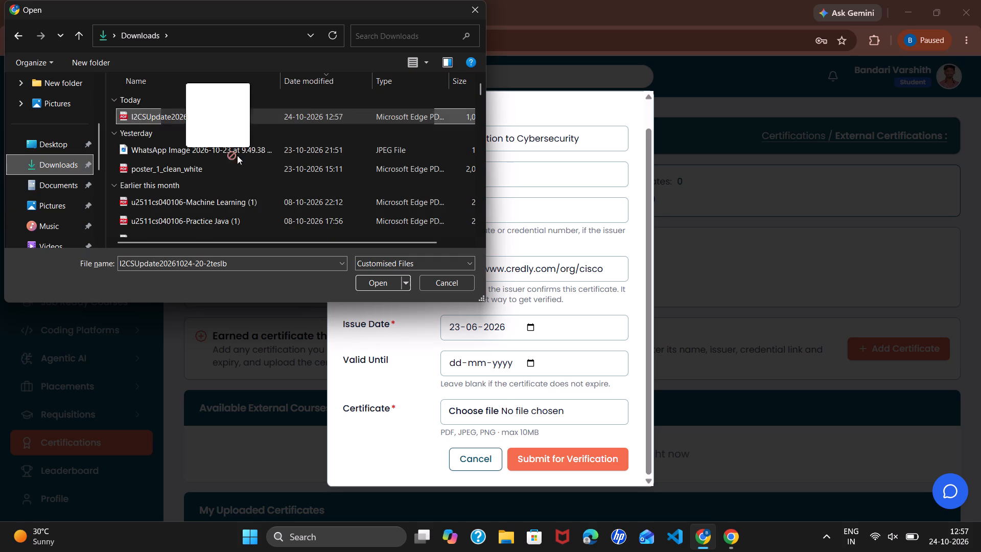
left_click_drag(237, 155, 254, 284)
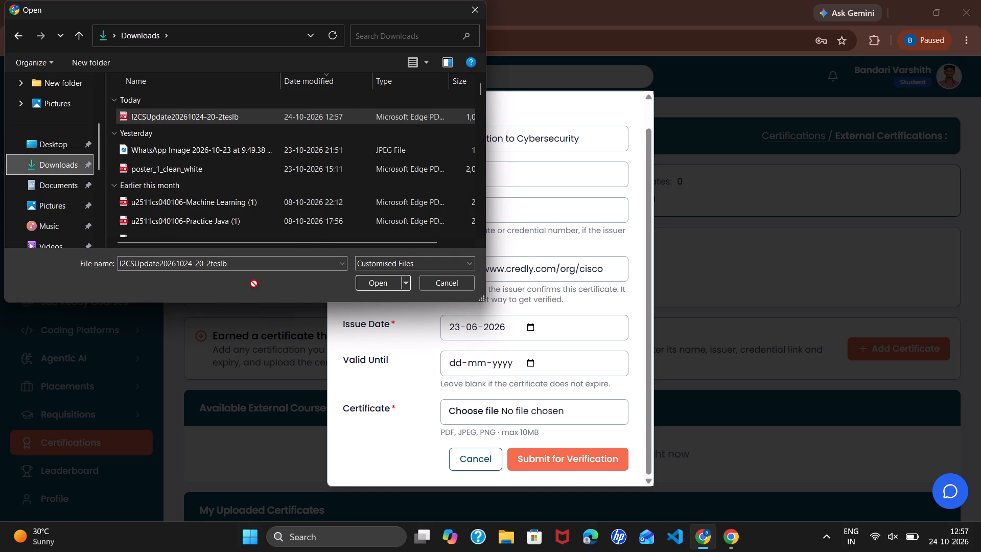
left_click_drag(254, 284, 219, 122)
scroll(229, 233, "down", 1)
left_click(215, 115)
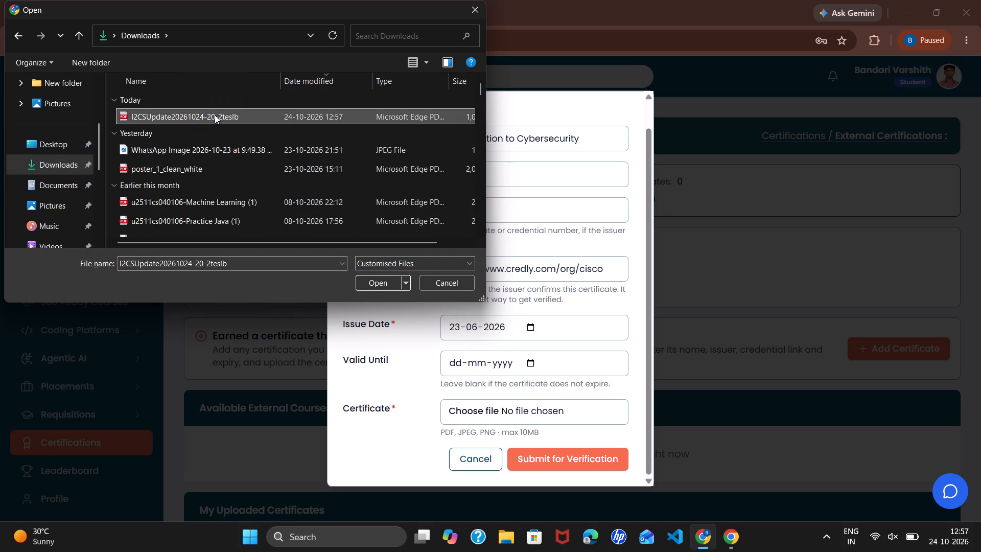
left_click(379, 286)
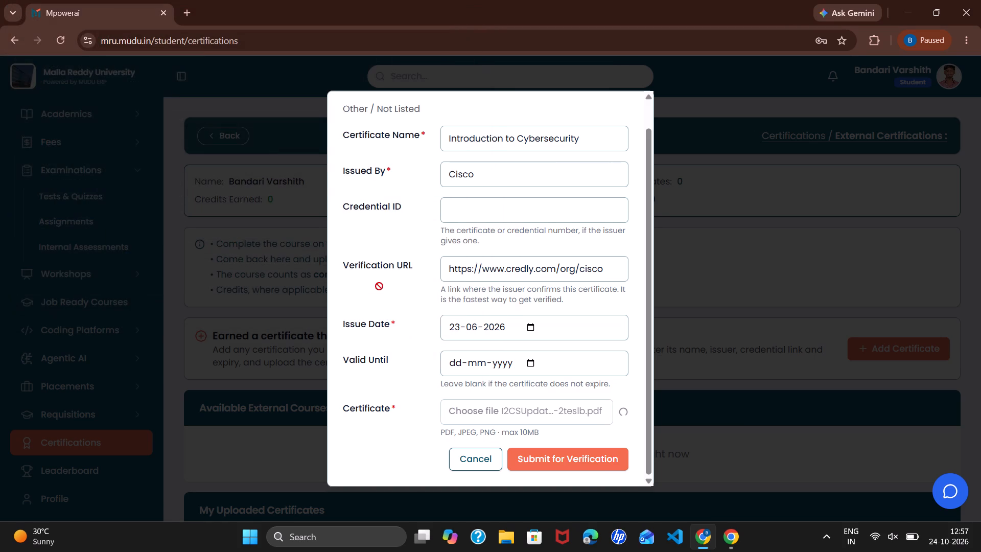
scroll(566, 399, "down", 1)
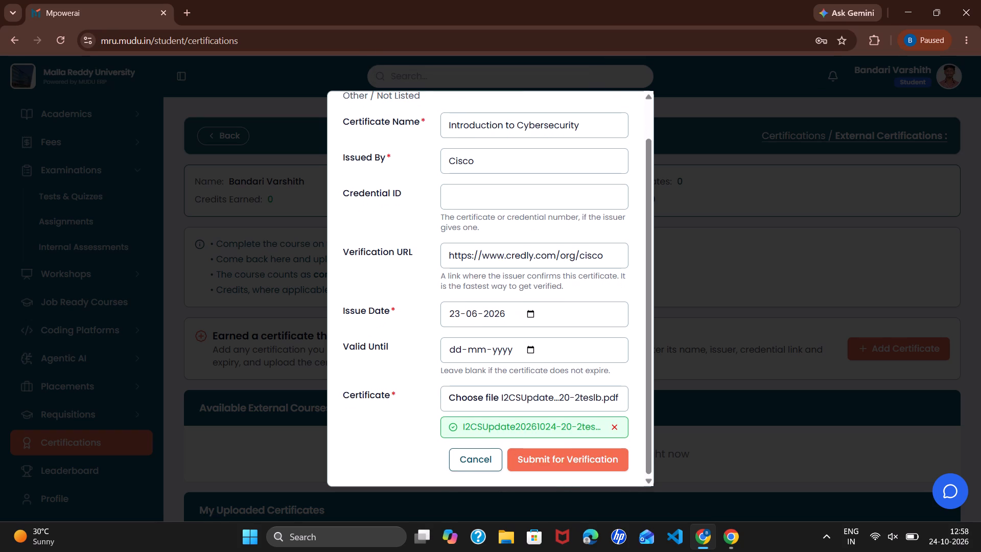
scroll(566, 431, "left", 1)
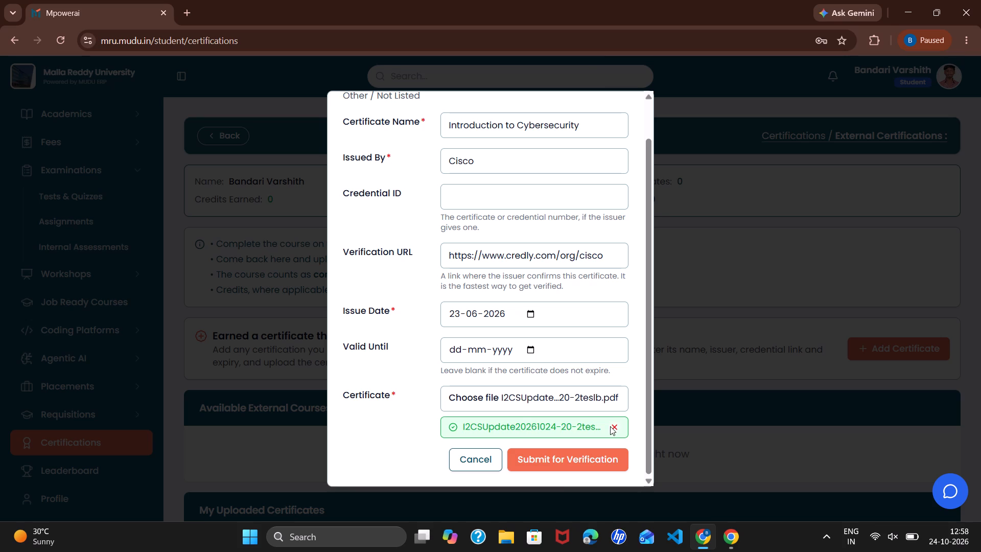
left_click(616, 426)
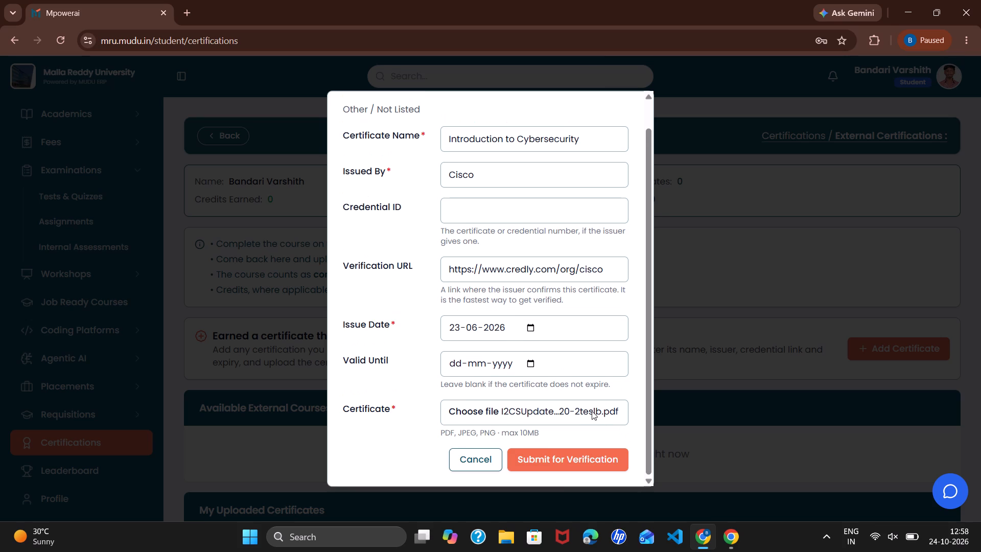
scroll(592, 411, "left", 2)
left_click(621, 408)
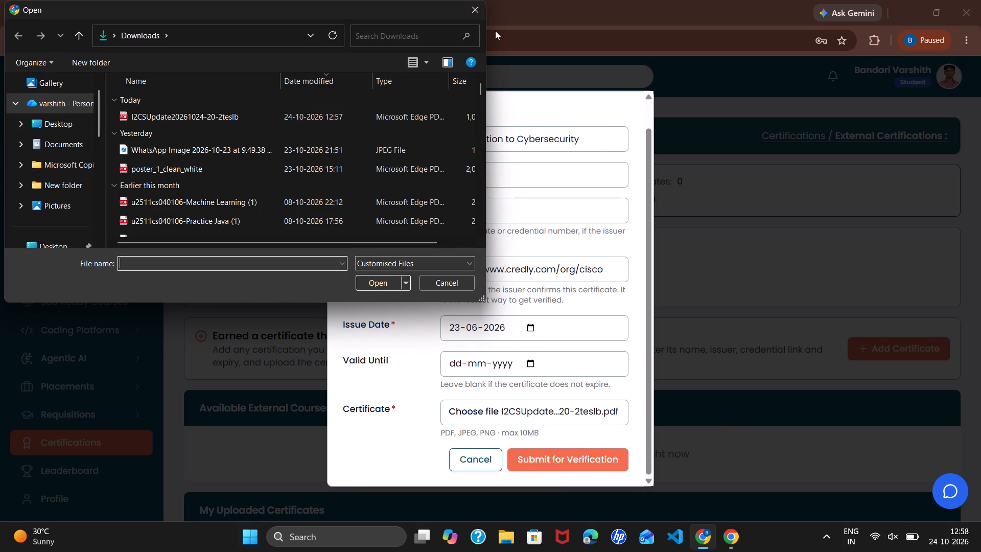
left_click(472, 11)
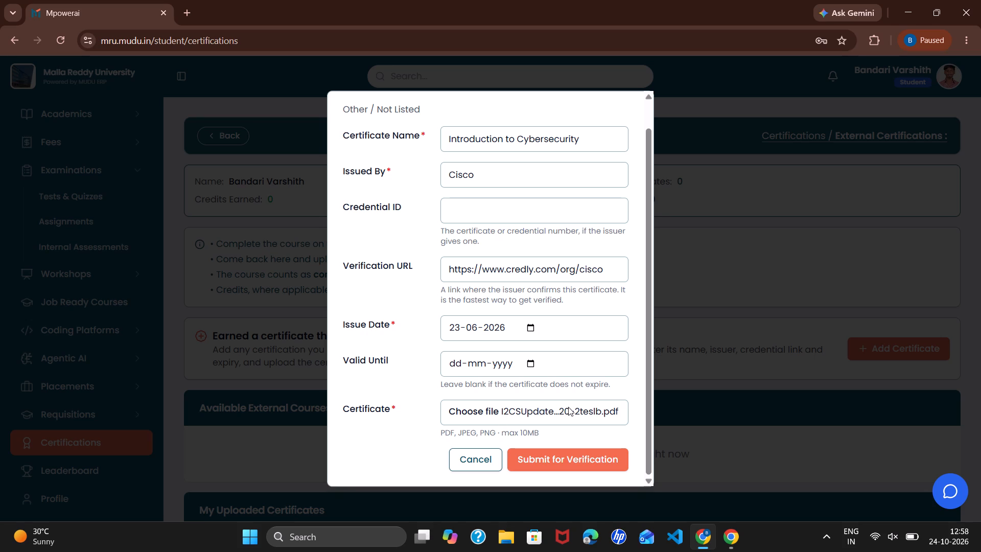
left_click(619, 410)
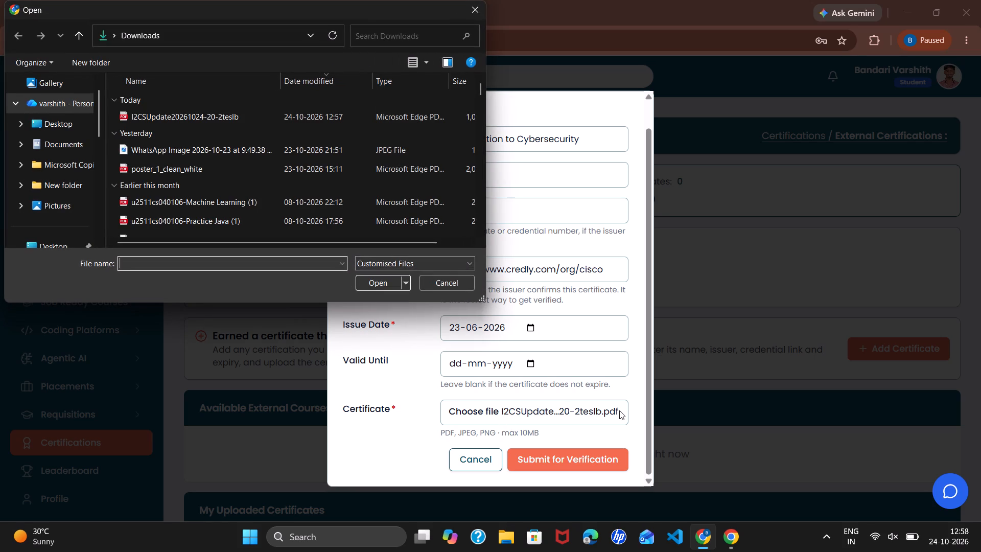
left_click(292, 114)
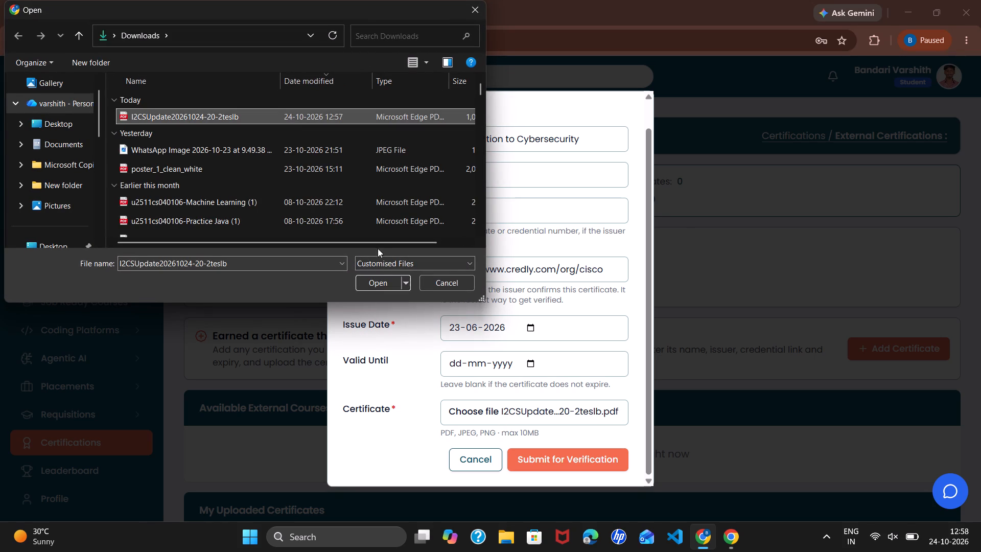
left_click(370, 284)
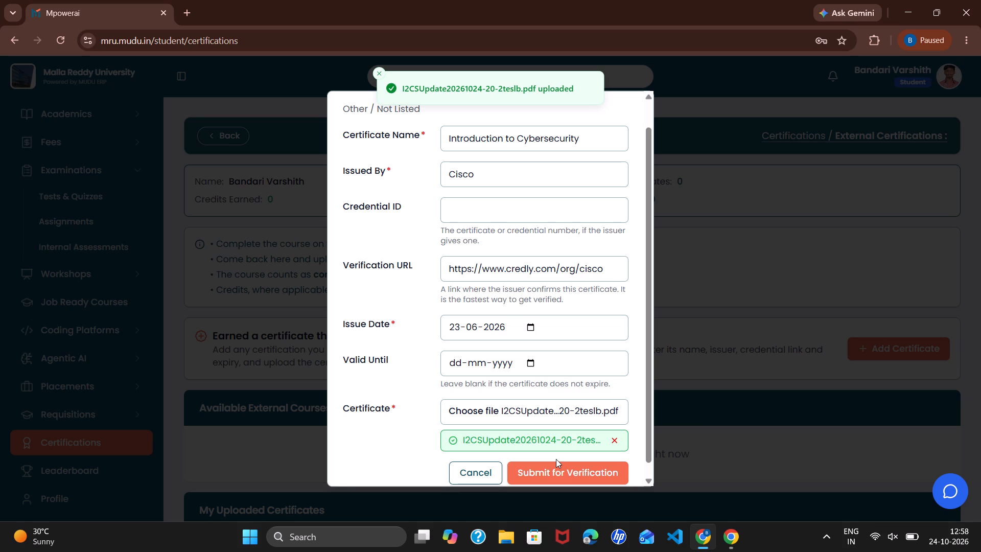
Submit the Introduction to Cybersecurity certificate for verification and check its entry under My Uploaded Certificates.
left_click(549, 468)
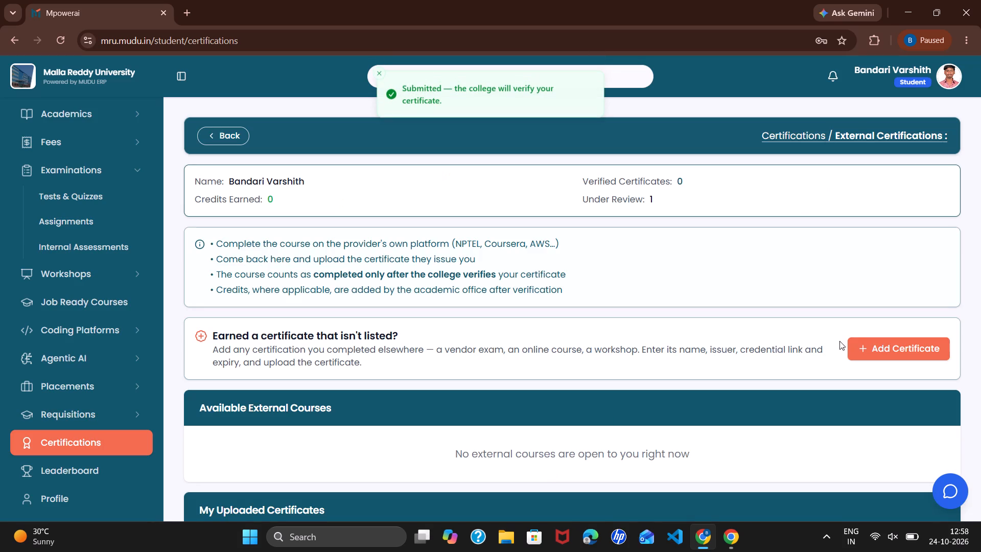
scroll(668, 441, "down", 2)
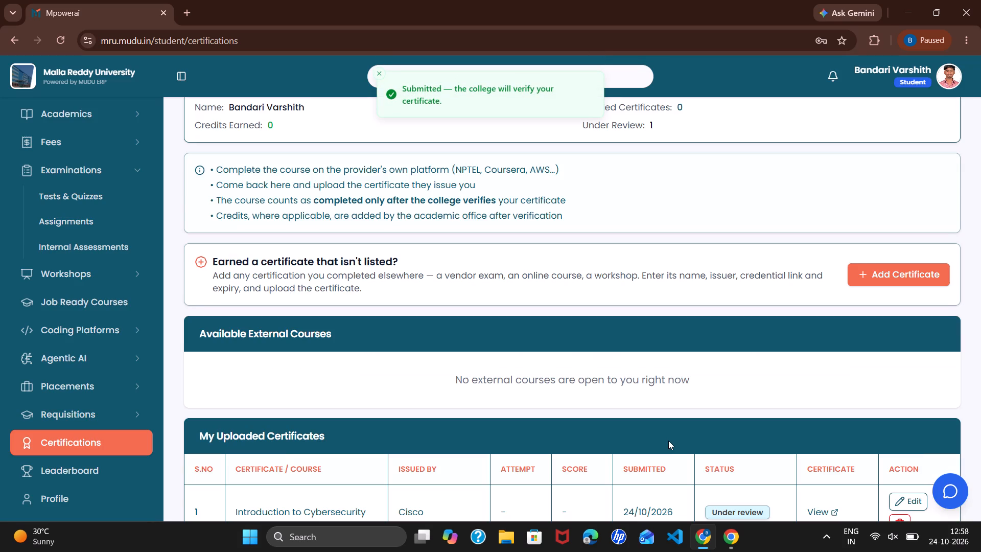
scroll(668, 441, "down", 1)
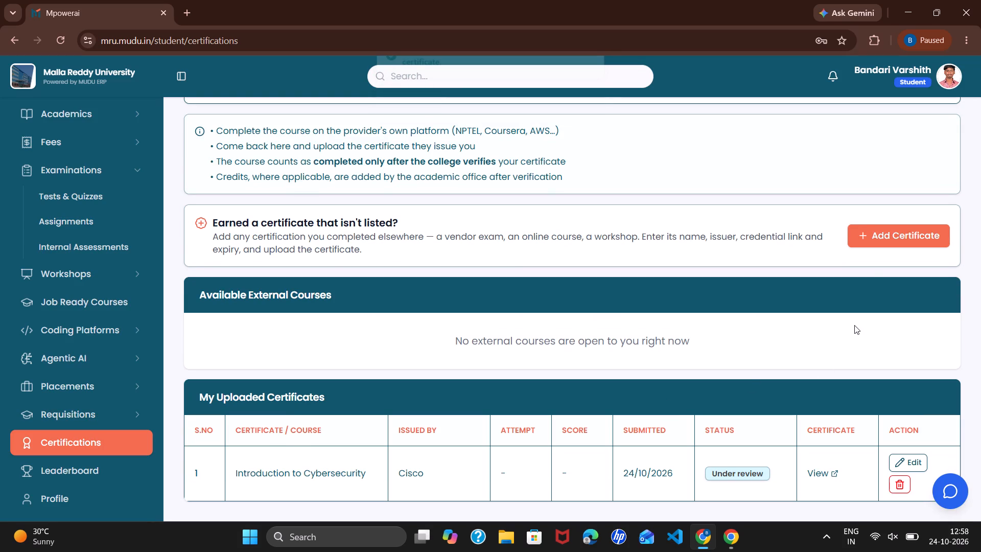
Start adding another unlisted external certificate by opening a new Other Certificate form.
left_click(861, 232)
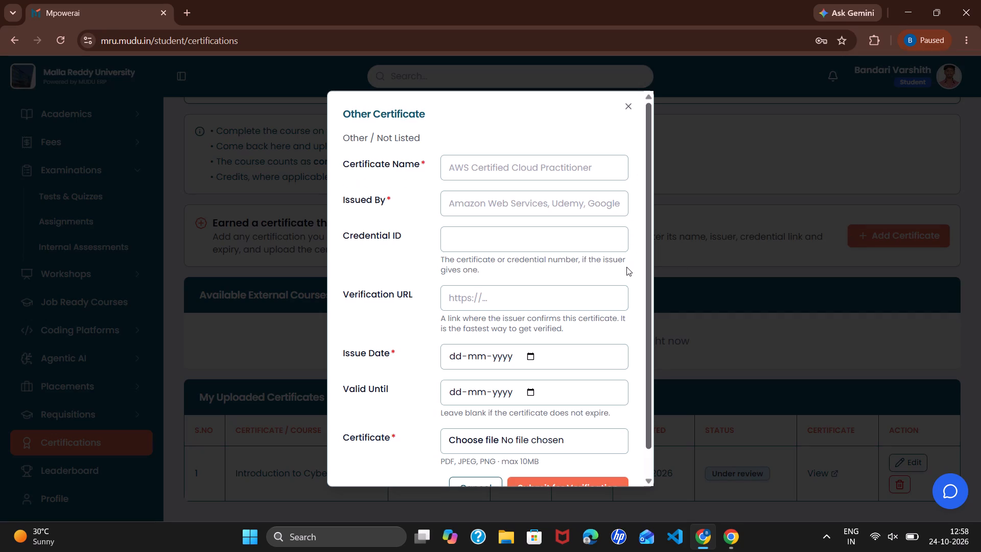
Switch to the Credly window, go back to the dashboard and look through the most recent badges for another certificate.
key("alt+Tab")
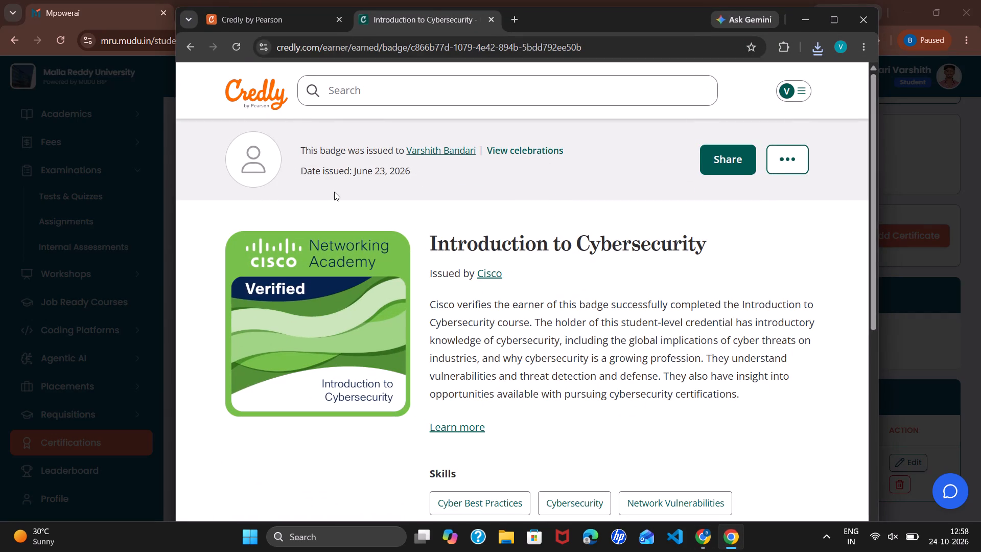
left_click(186, 44)
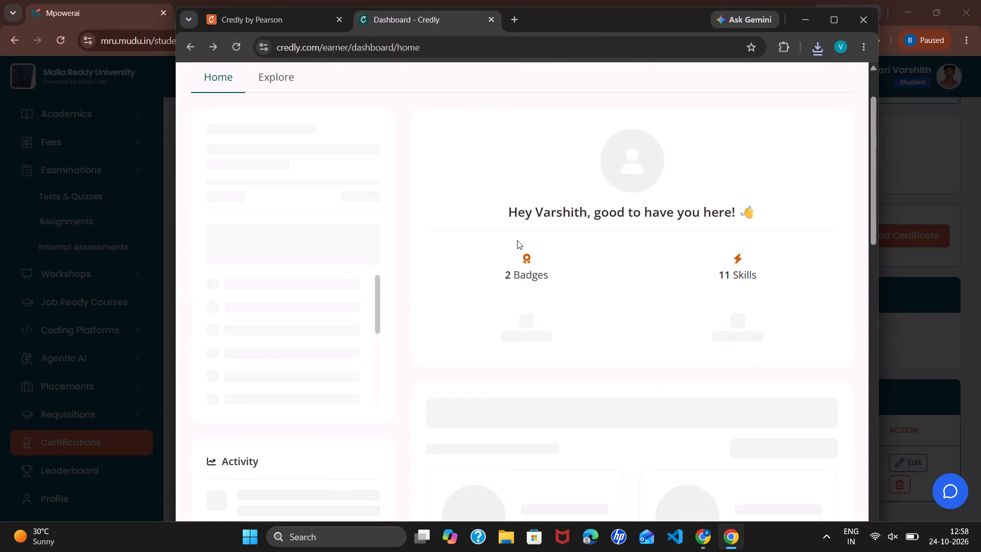
scroll(540, 286, "down", 2)
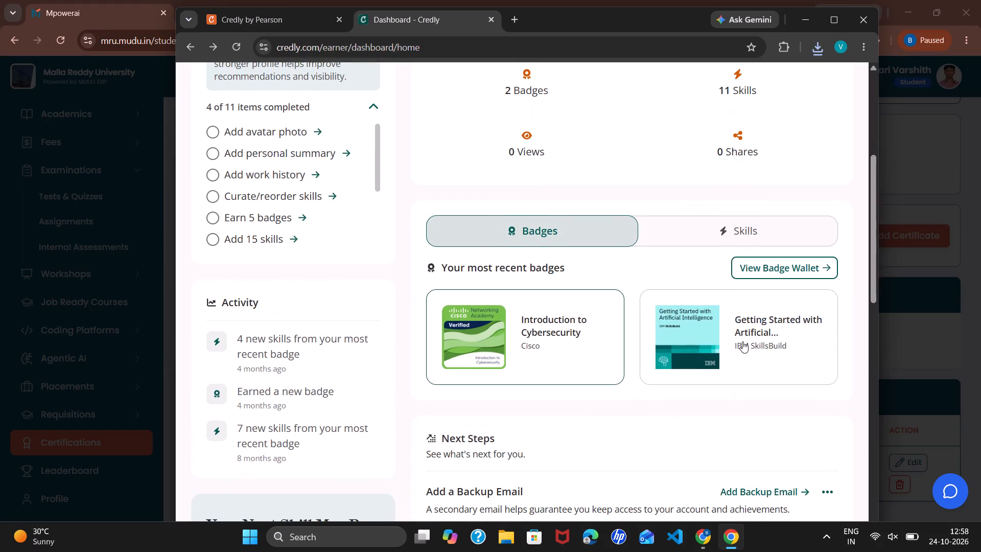
scroll(707, 351, "up", 3)
scroll(347, 193, "up", 3)
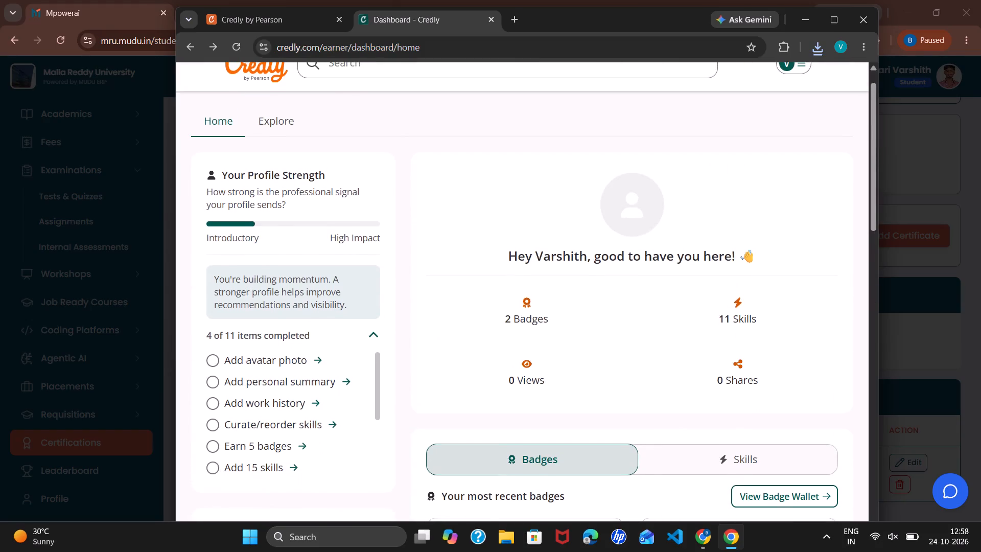
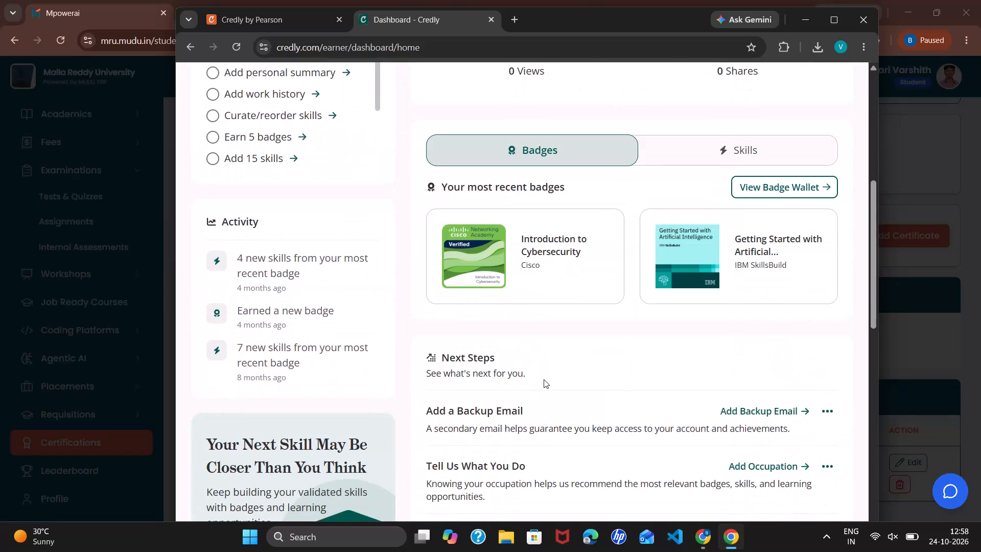
Open the badge wallet and show the details of the Getting Started with Artificial Intelligence badge.
left_click(773, 187)
scroll(517, 298, "down", 2)
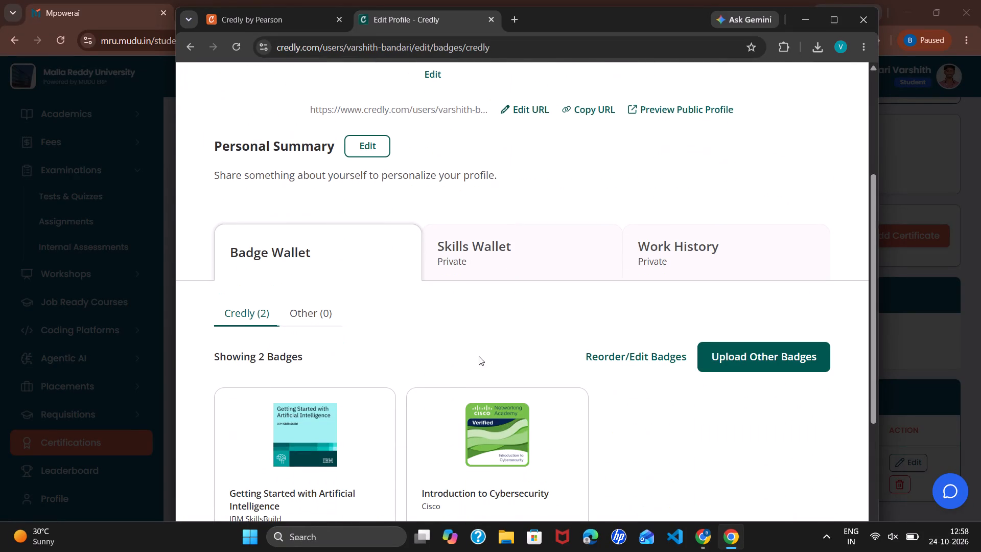
scroll(434, 377, "down", 2)
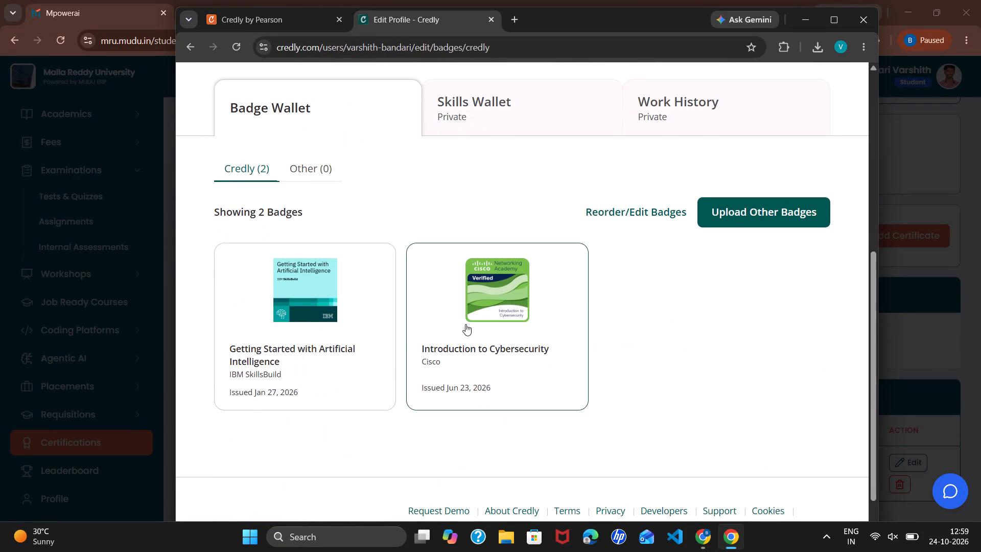
left_click(348, 315)
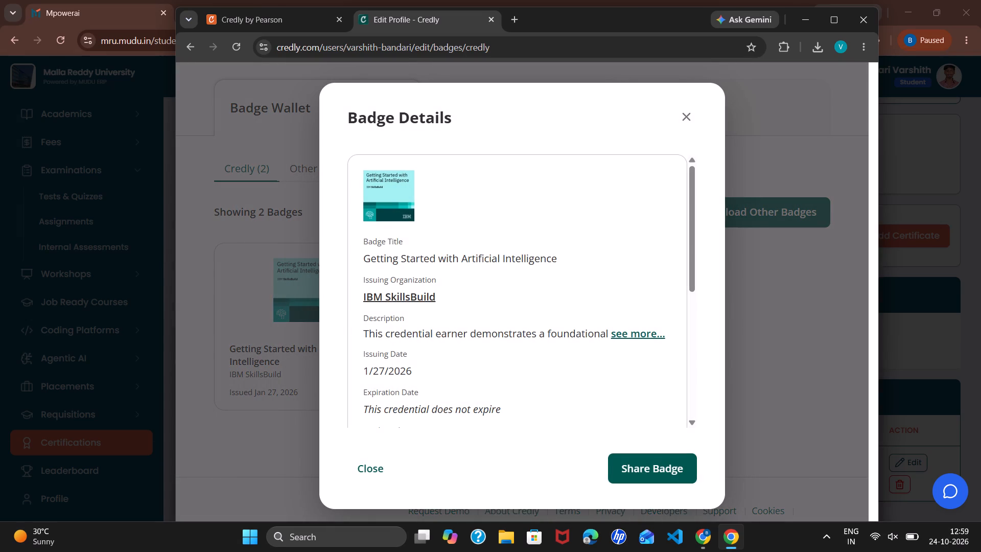
Copy the badge title Getting Started with Artificial Intelligence into the Certificate Name of the portal's Other Certificate form.
left_click_drag(364, 257, 573, 258)
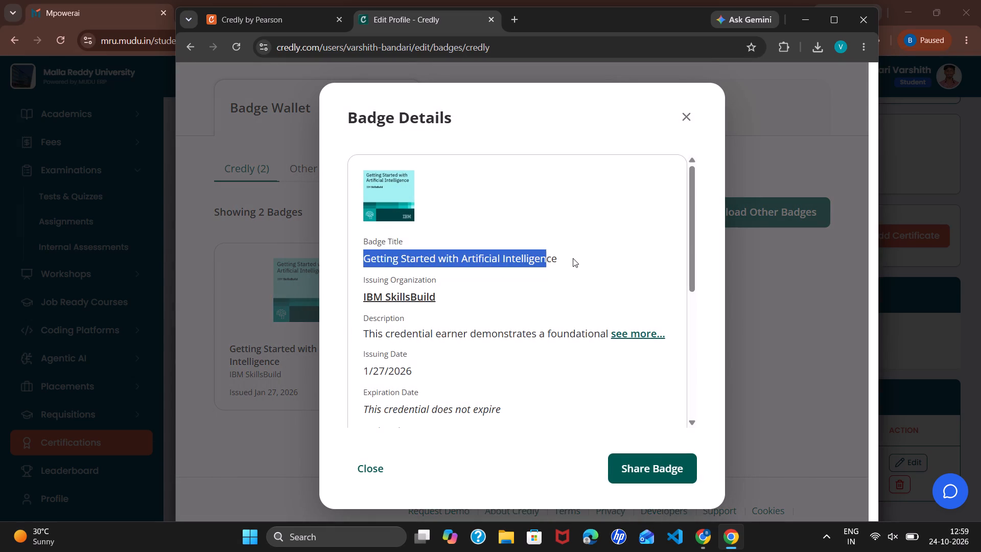
left_click_drag(573, 258, 573, 257)
key("ctrl+c")
key("alt+Tab")
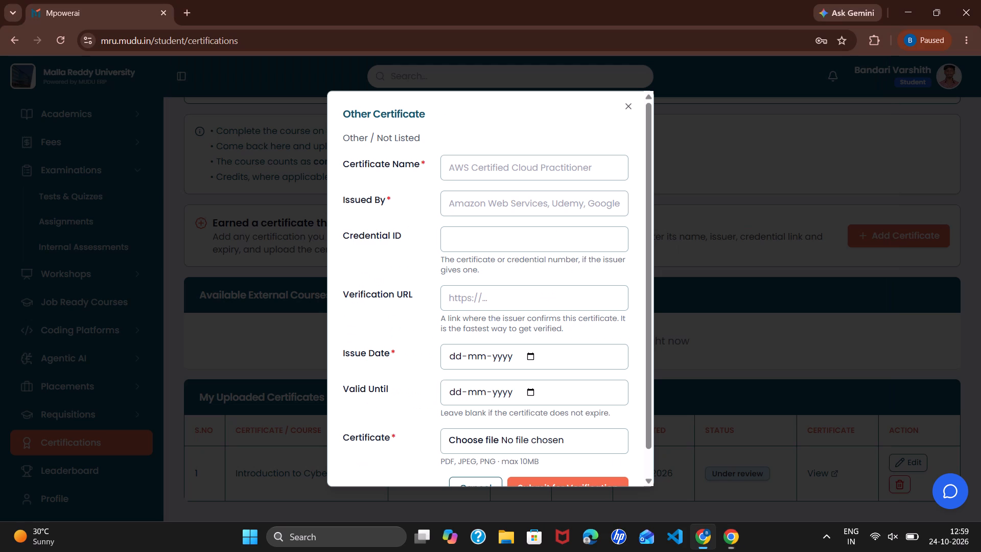
left_click(482, 168)
key("ctrl+v")
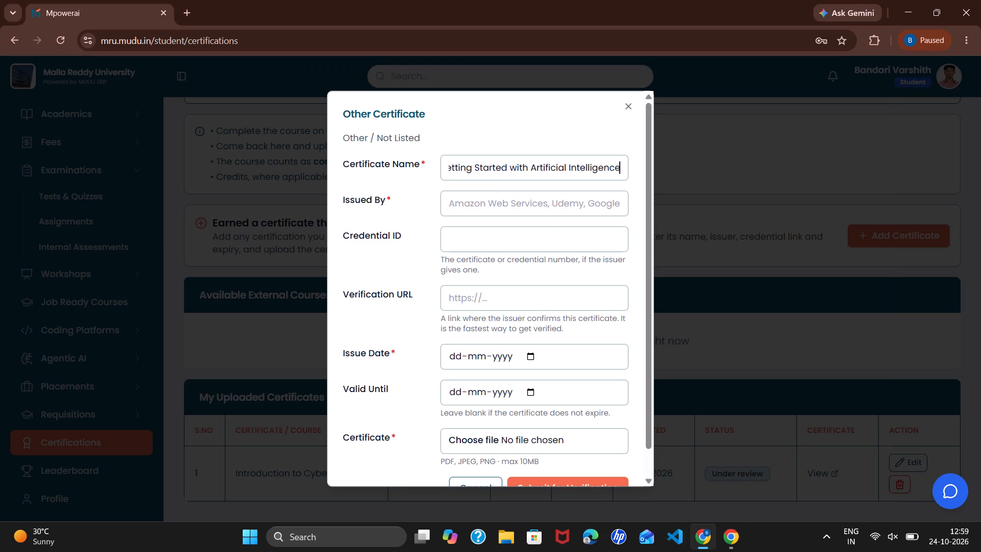
Copy the issuing organization IBM SkillsBuild from the badge details into the form's Issued By entry.
left_click(463, 201)
key("alt+Tab")
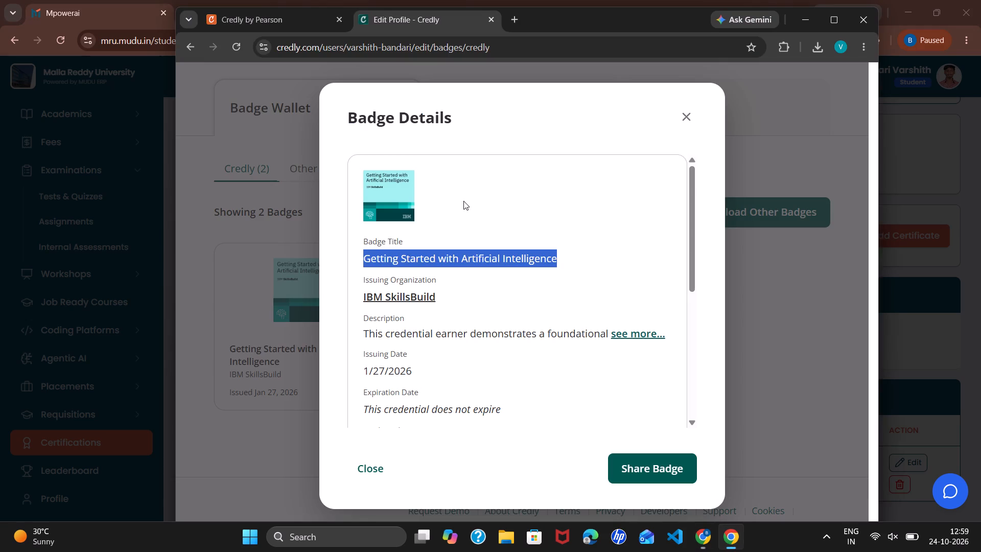
left_click(484, 288)
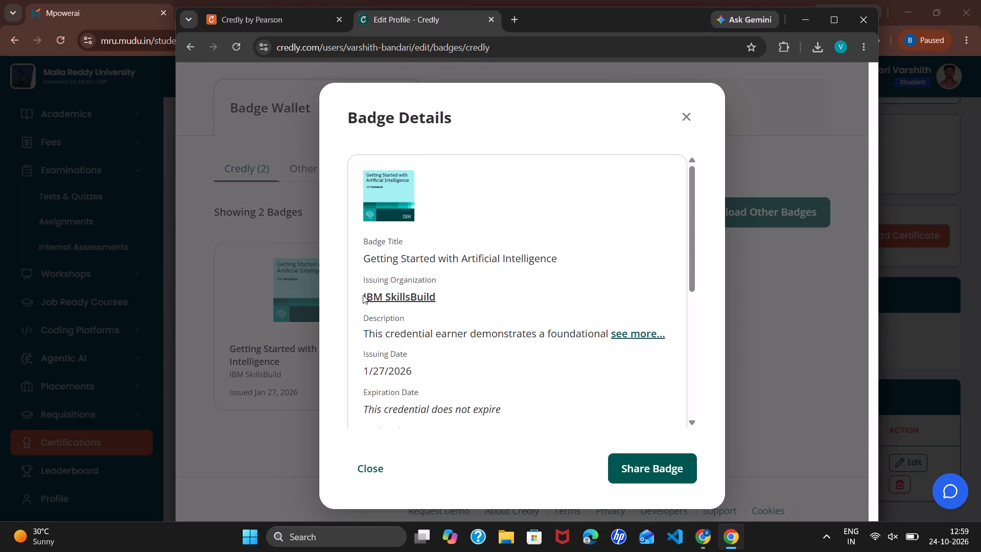
left_click_drag(363, 295, 442, 293)
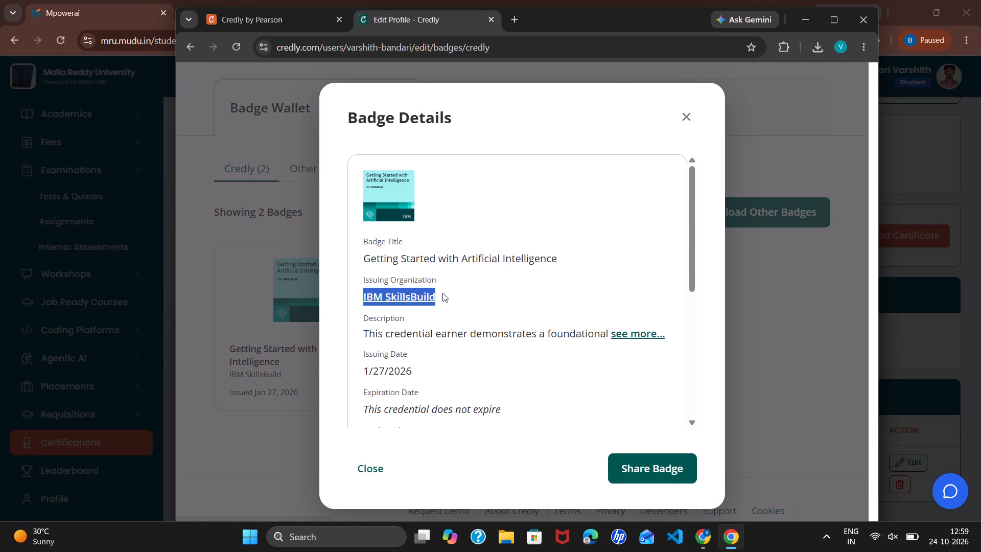
key("ctrl+c")
key("alt+Tab")
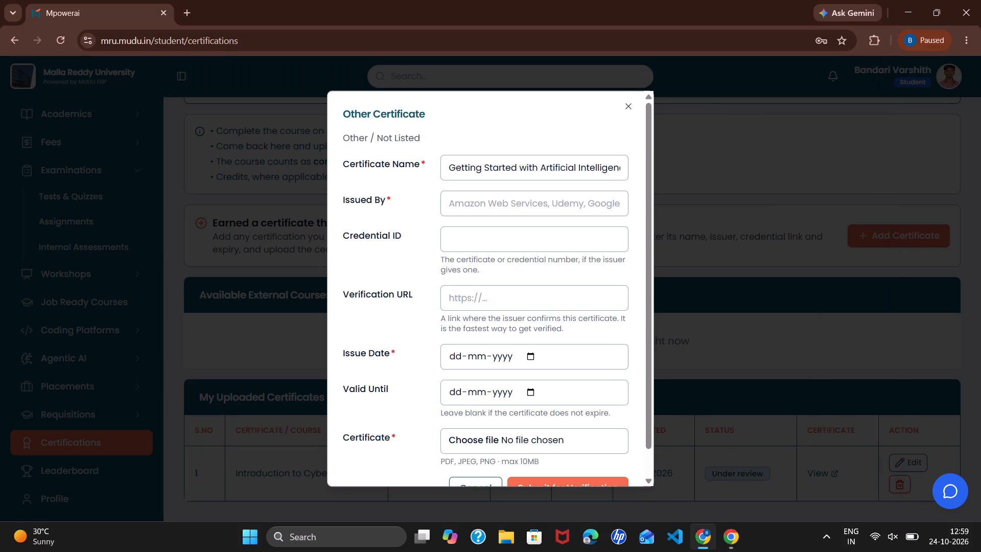
key("ctrl+v")
Open the full Credly page of the Artificial Intelligence badge and look through it, including the expanded description, for a credential ID.
left_click(463, 243)
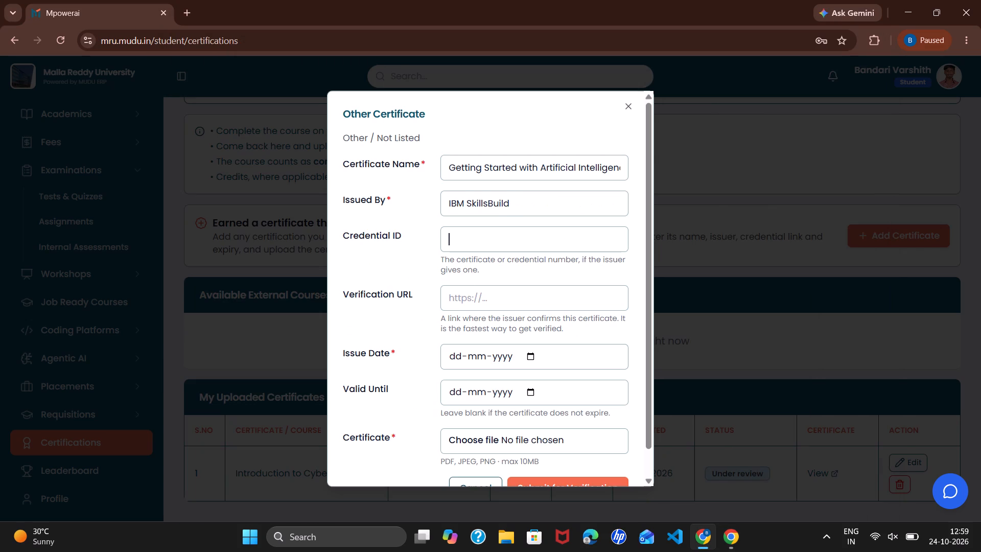
key("alt+Tab")
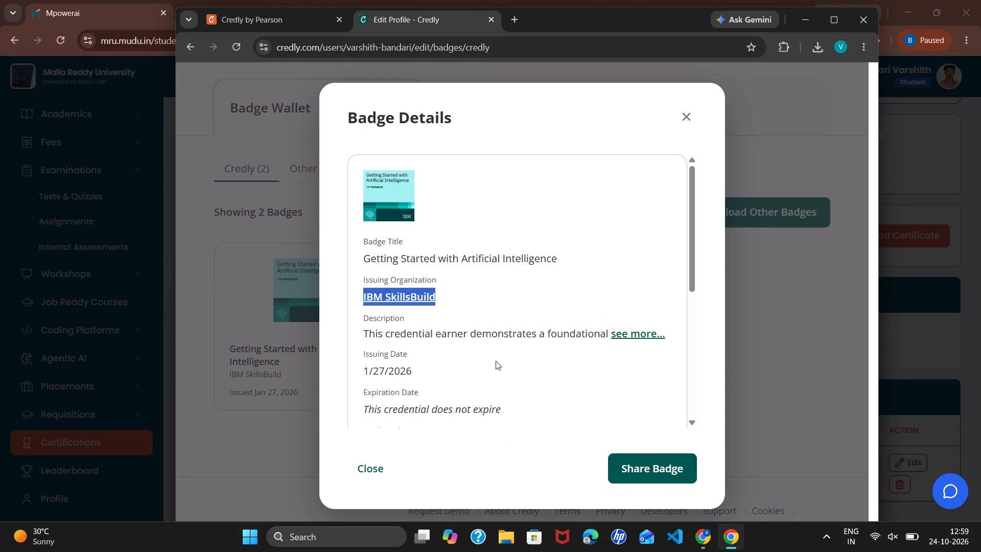
scroll(496, 361, "down", 1)
left_click(649, 328)
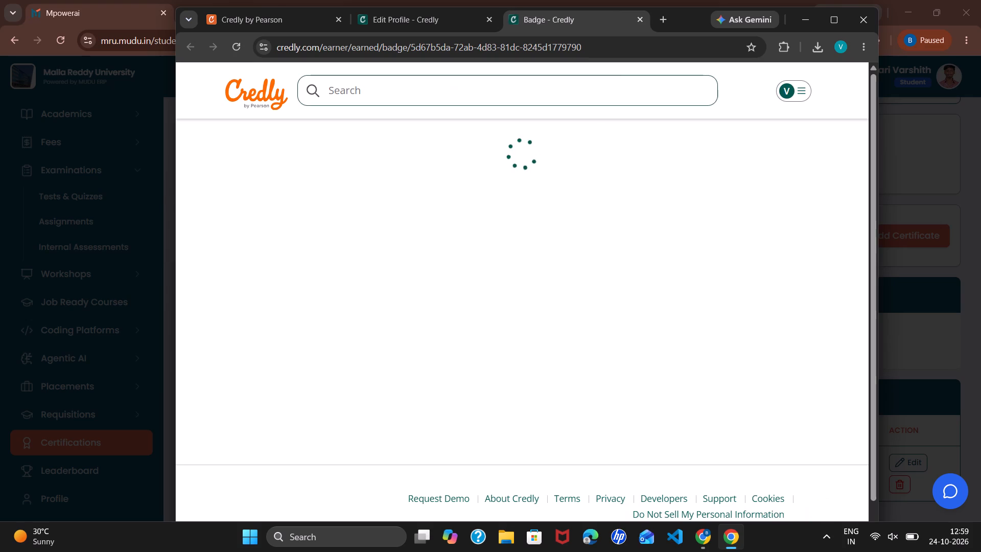
scroll(481, 264, "down", 2)
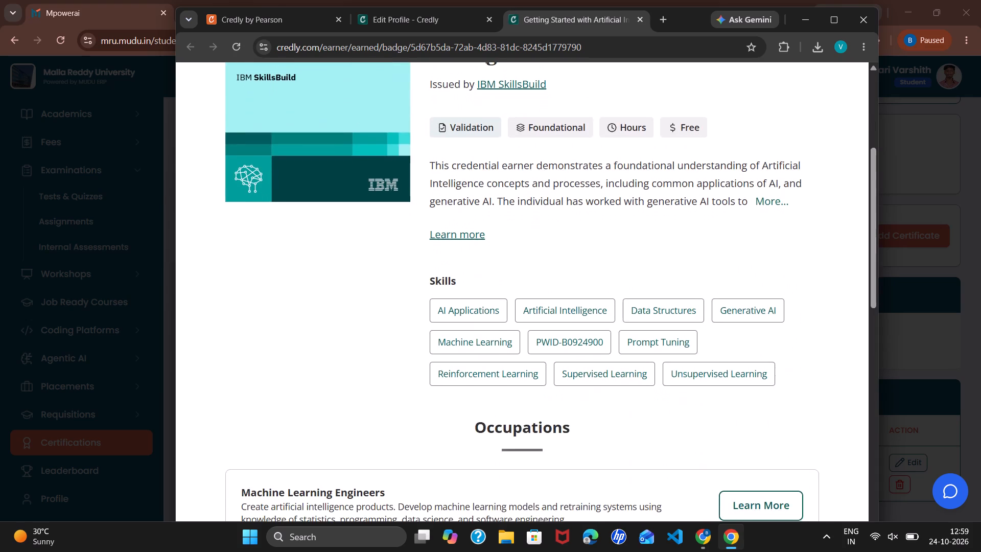
scroll(481, 264, "down", 2)
scroll(481, 264, "up", 2)
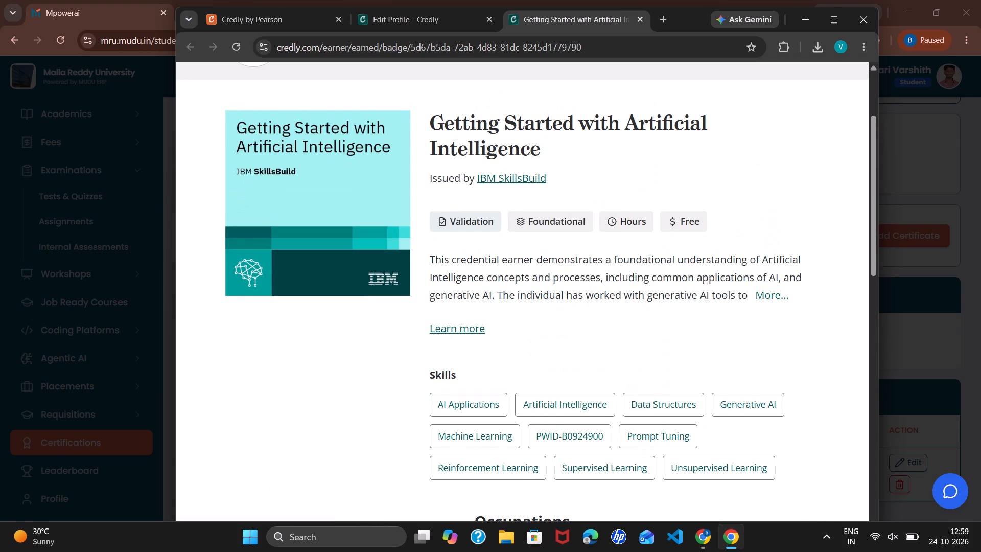
left_click(776, 296)
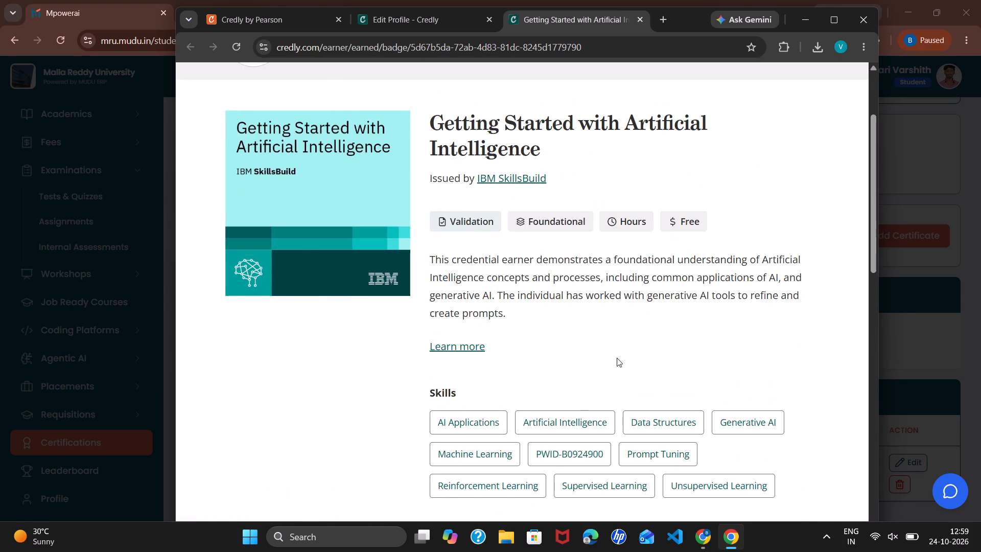
key("alt+Tab")
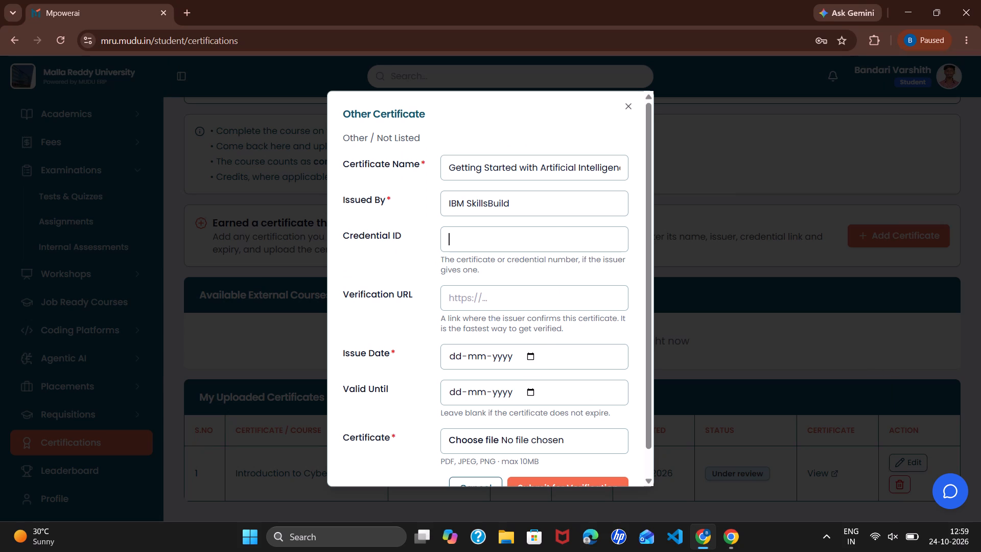
scroll(550, 319, "down", 1)
left_click(515, 283)
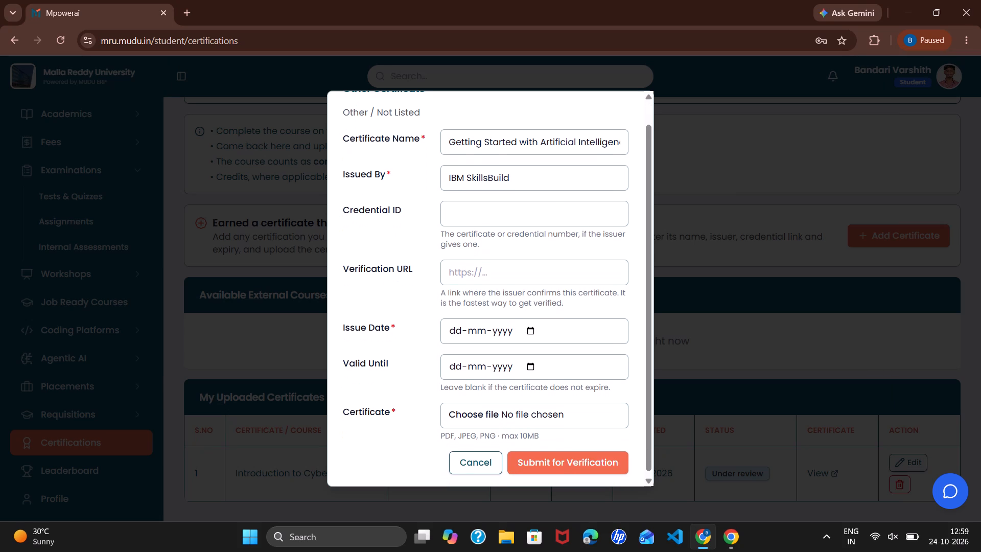
key("alt+Tab")
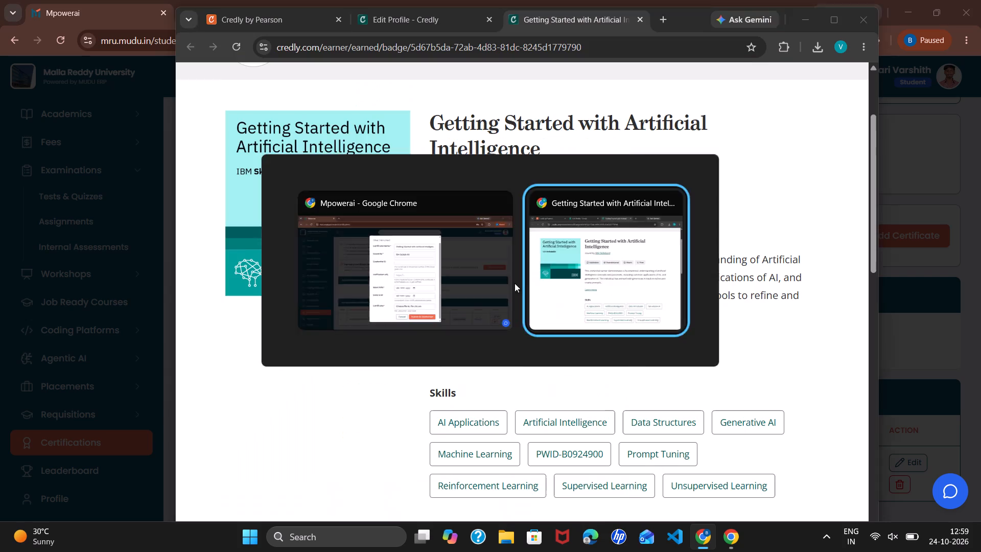
left_click_drag(427, 177, 567, 178)
left_click_drag(488, 181, 470, 218)
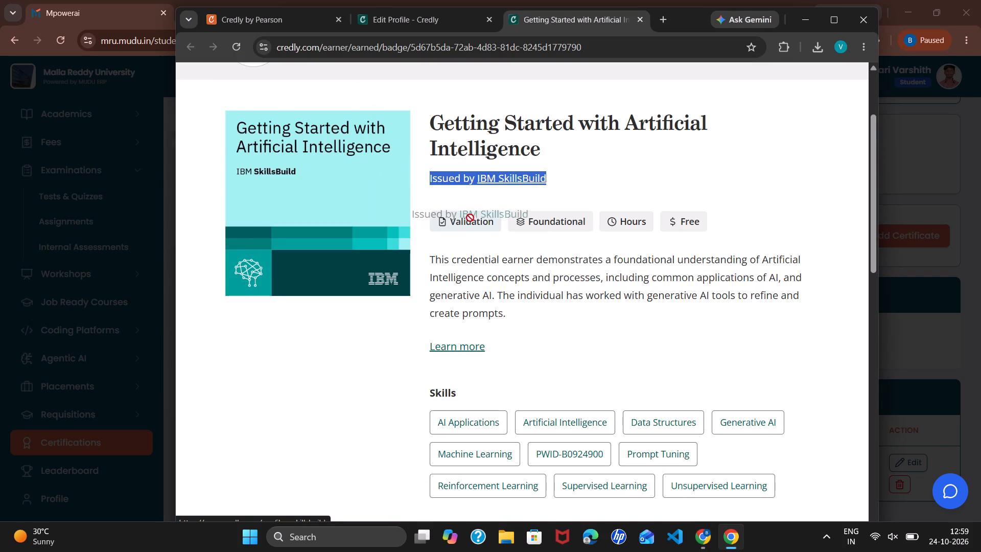
left_click_drag(470, 218, 483, 193)
left_click(597, 149)
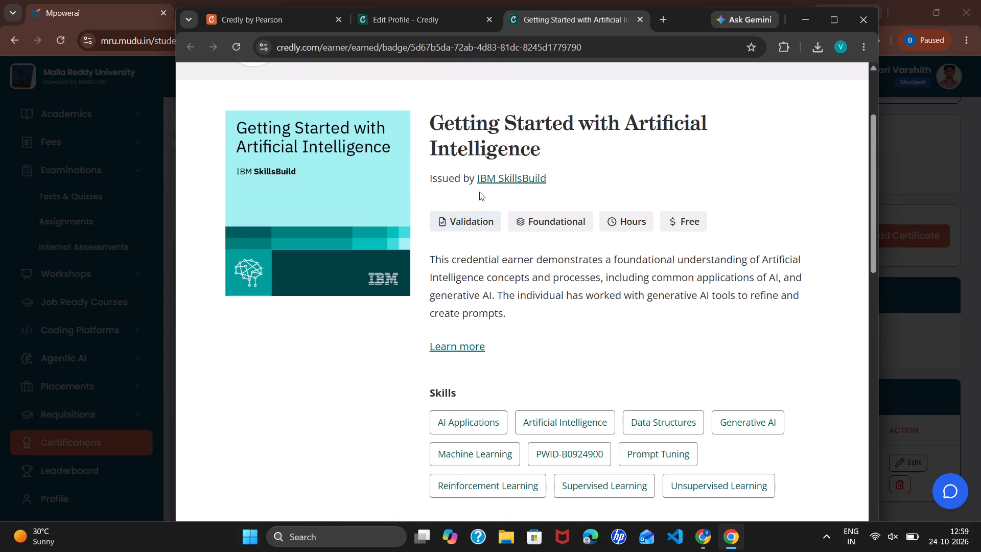
left_click_drag(499, 179, 501, 230)
key("alt+Tab")
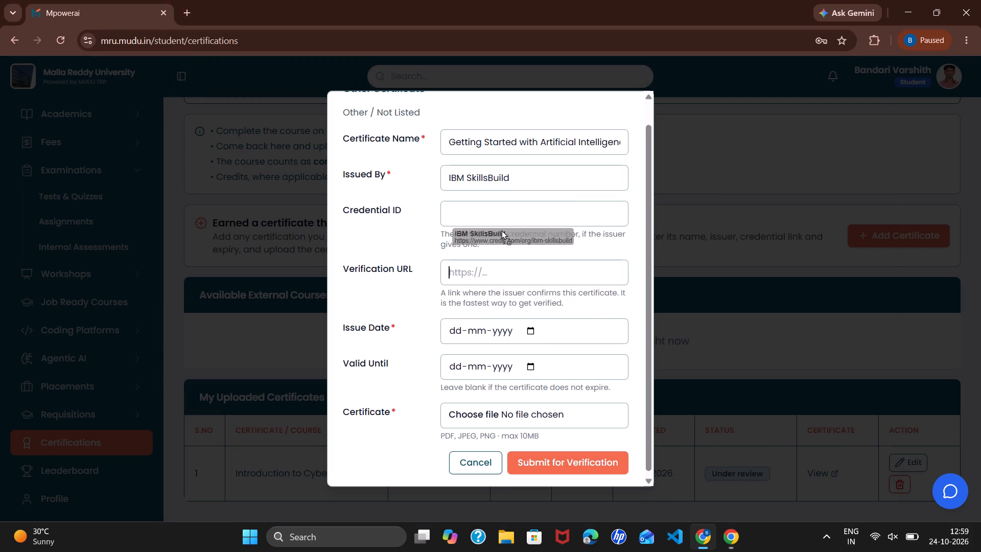
left_click_drag(501, 230, 500, 275)
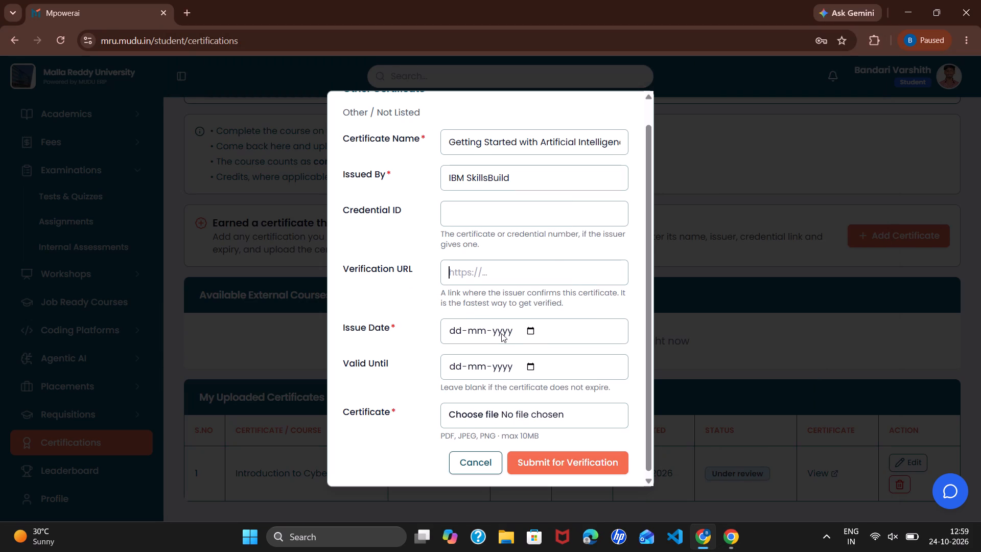
Check the issue date on the Credly badge page and set the form's Issue Date to 27-06-2026.
key("alt+Tab")
scroll(526, 302, "up", 1)
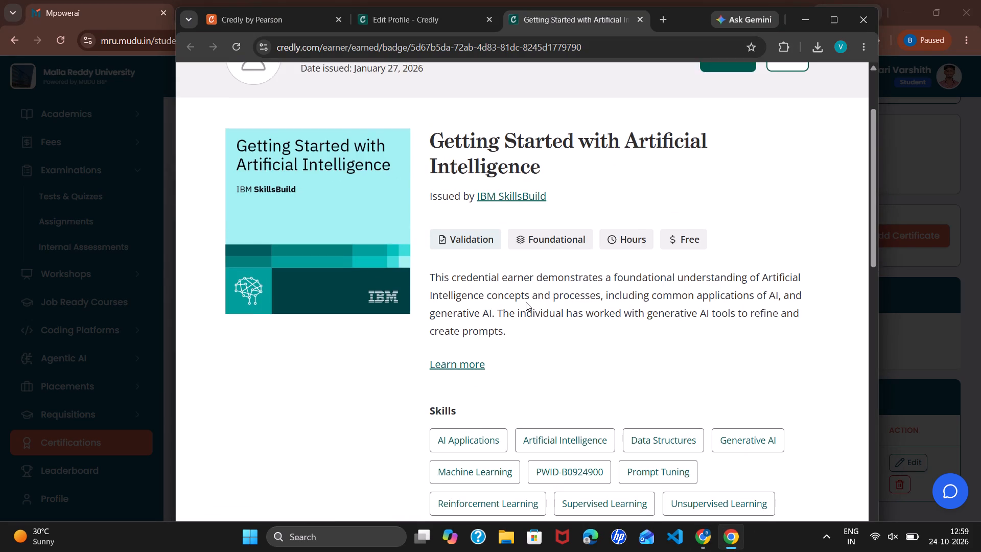
scroll(526, 302, "up", 1)
key("alt+Tab")
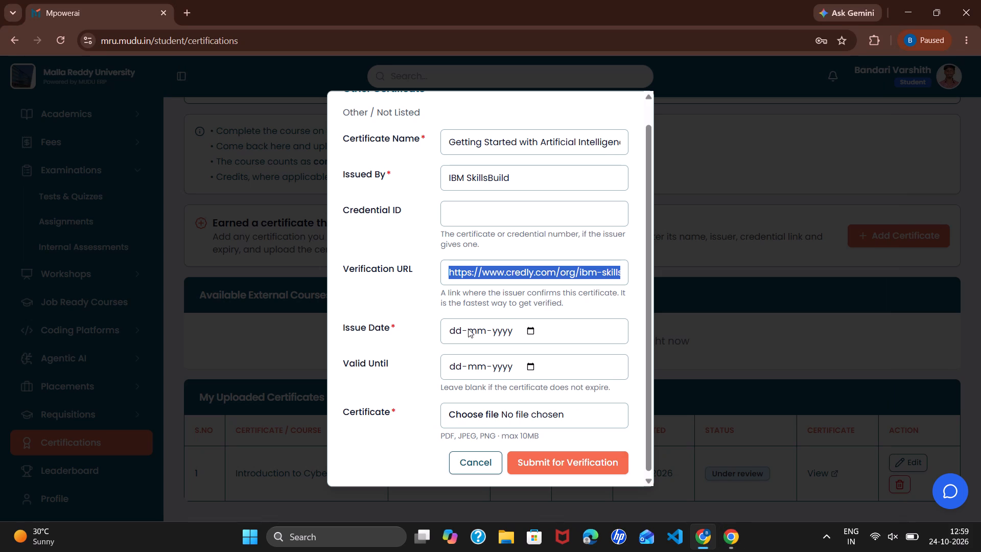
left_click(459, 328)
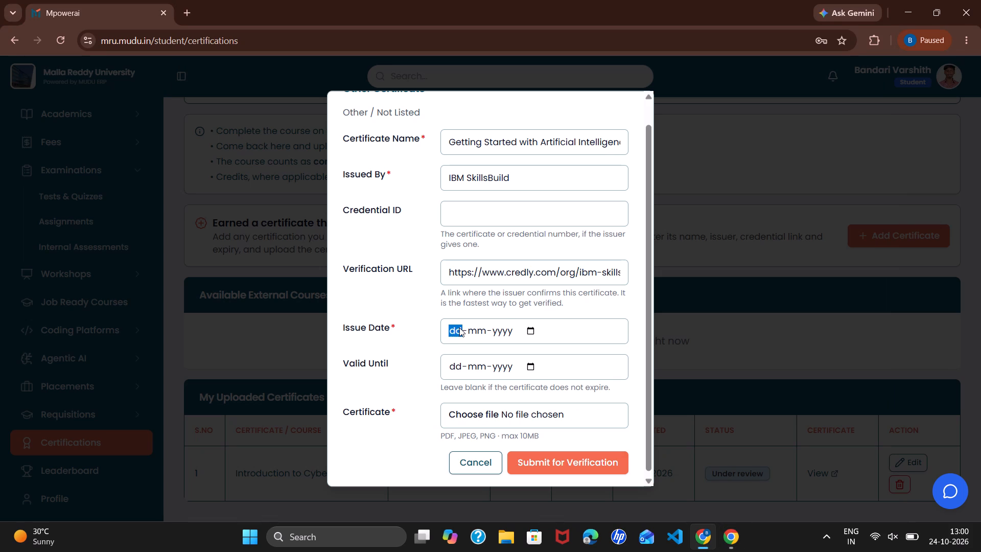
key("BackSpace")
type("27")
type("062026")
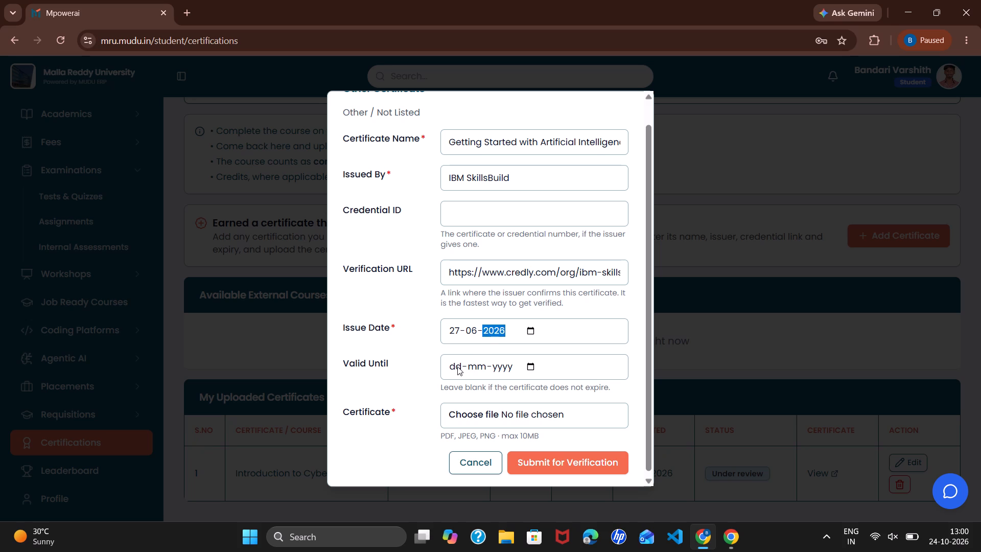
Download the certificate for the Getting Started with Artificial Intelligence badge from its Credly page.
scroll(457, 366, "down", 1)
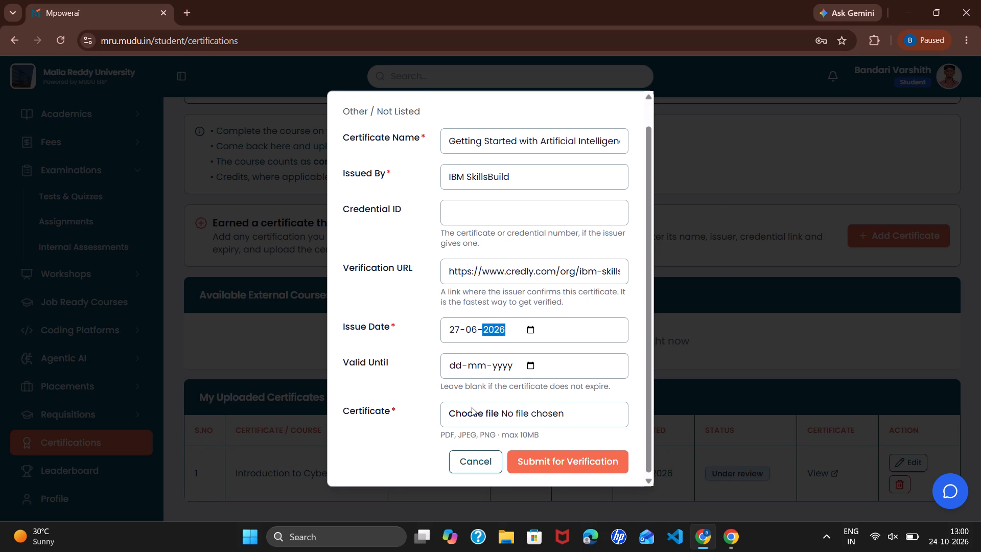
key("alt+Tab")
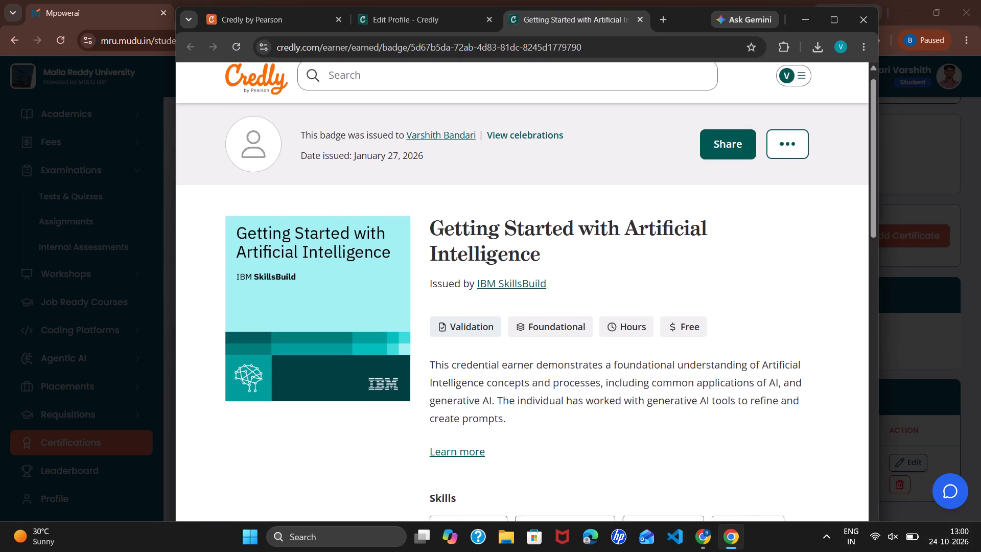
scroll(487, 232, "down", 2)
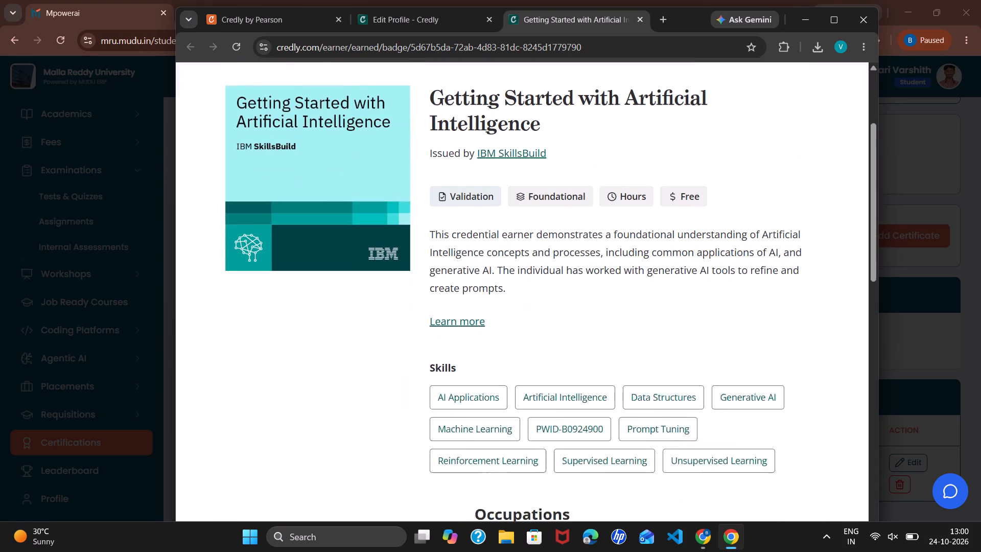
scroll(487, 232, "down", 4)
scroll(487, 232, "up", 2)
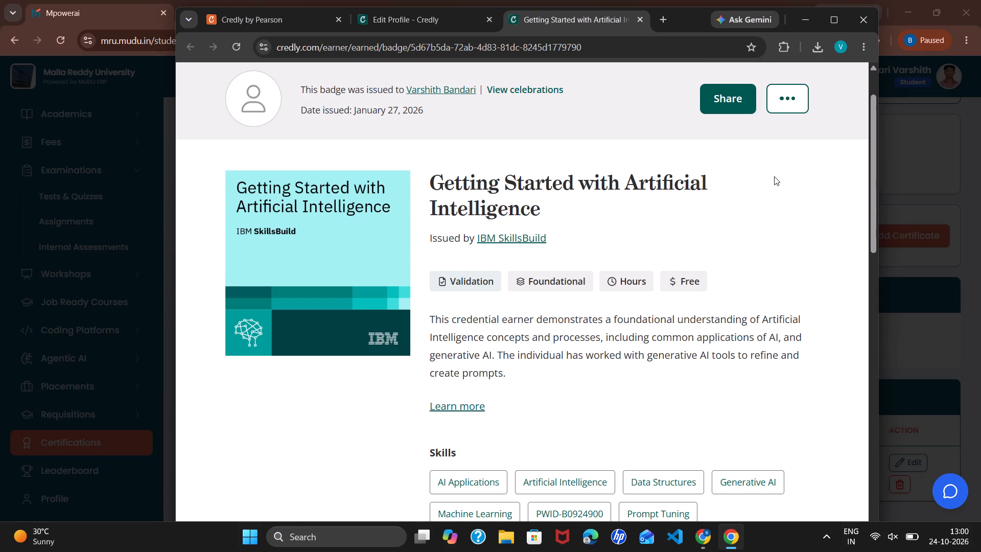
left_click(776, 174)
left_click(776, 169)
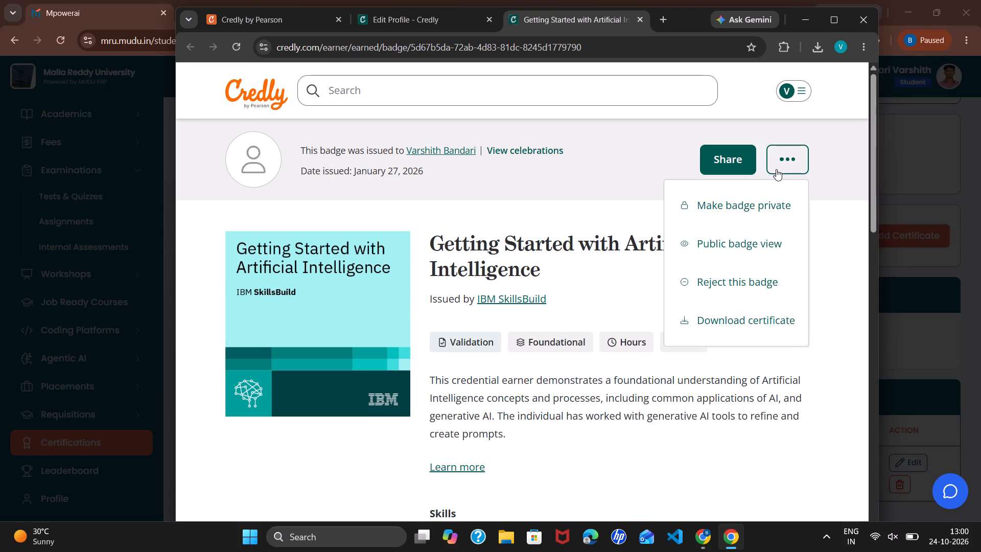
left_click(717, 327)
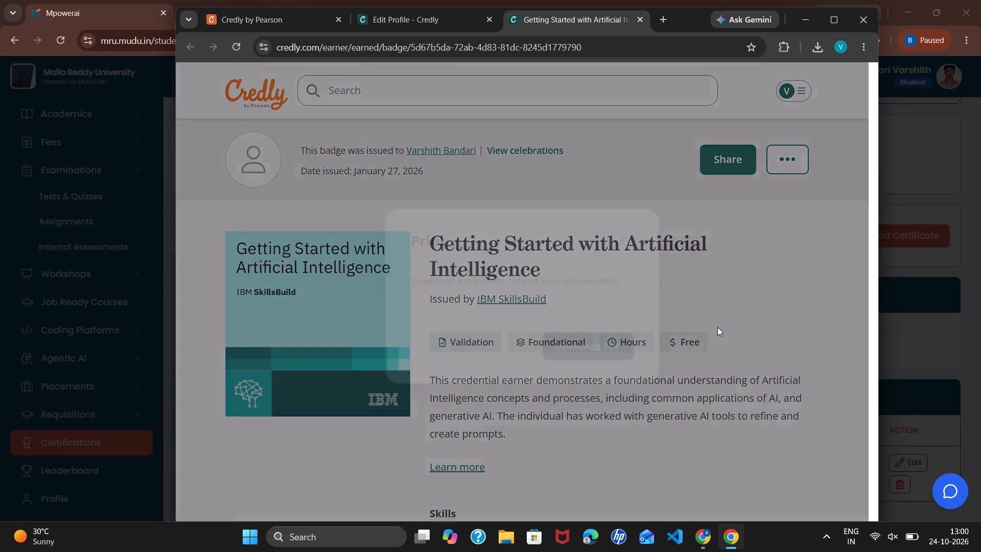
left_click(620, 349)
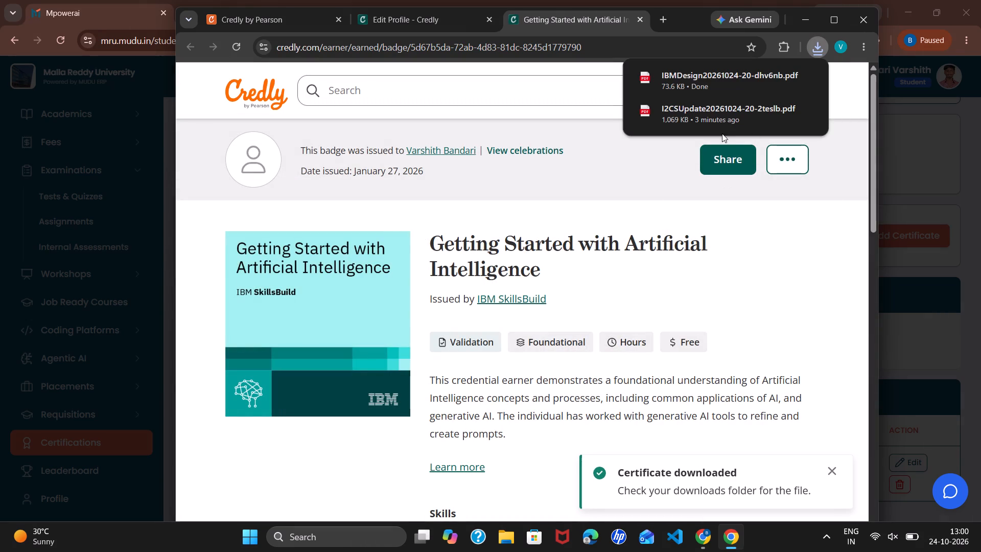
key("alt+Tab")
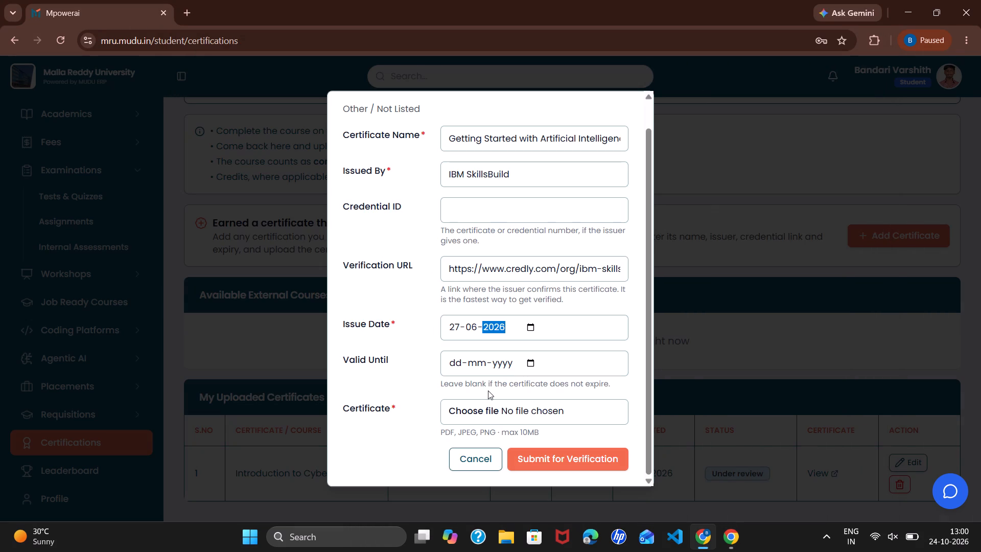
left_click(484, 409)
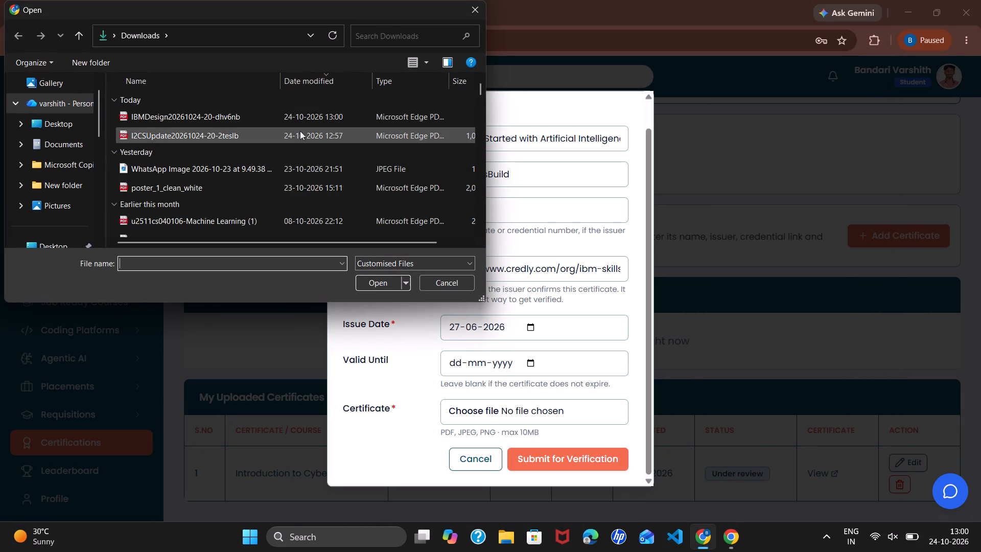
left_click(248, 111)
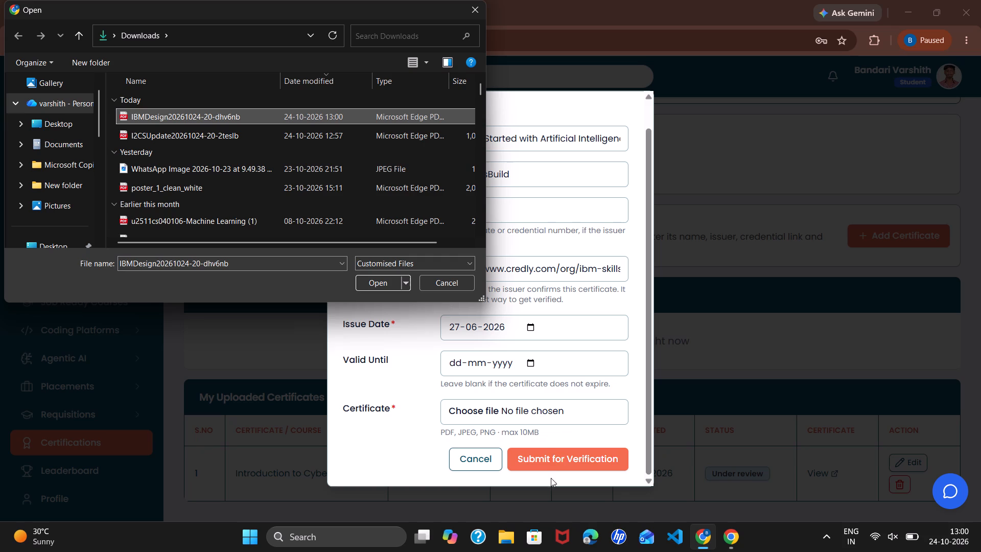
left_click(548, 456)
left_click(384, 279)
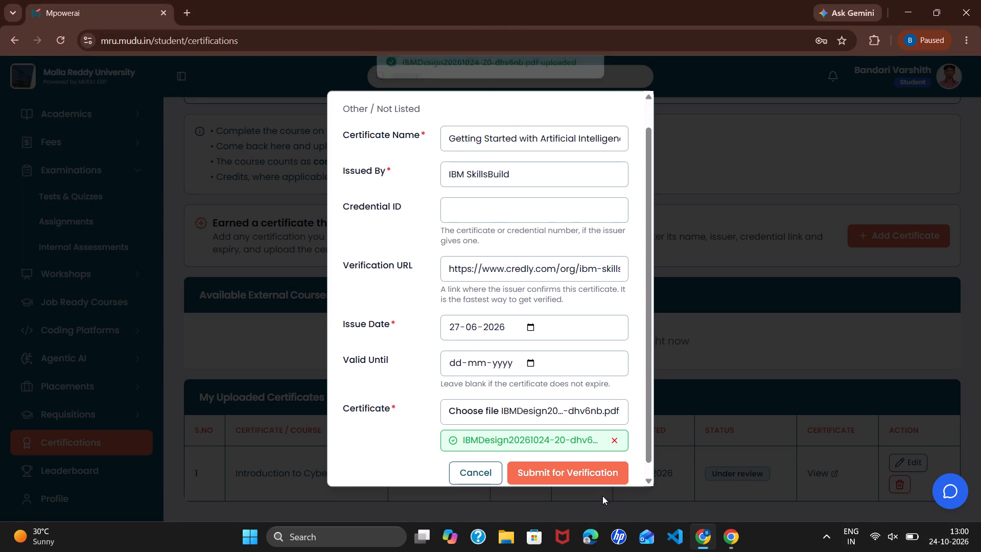
Submit the Artificial Intelligence certificate for verification and check its entry under My Uploaded Certificates.
left_click(578, 466)
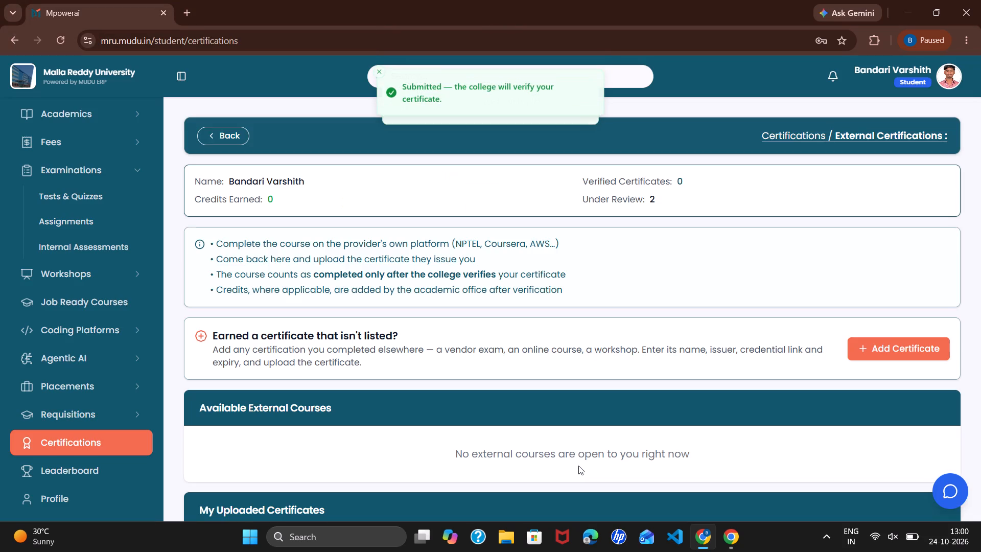
scroll(602, 353, "down", 2)
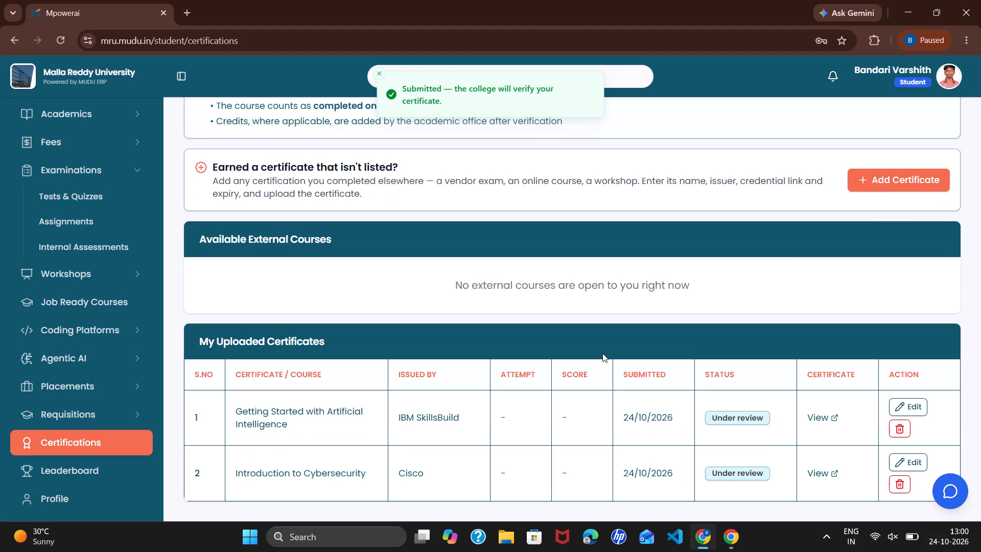
Switch back to Credly and close the Artificial Intelligence badge page.
key("alt+Tab")
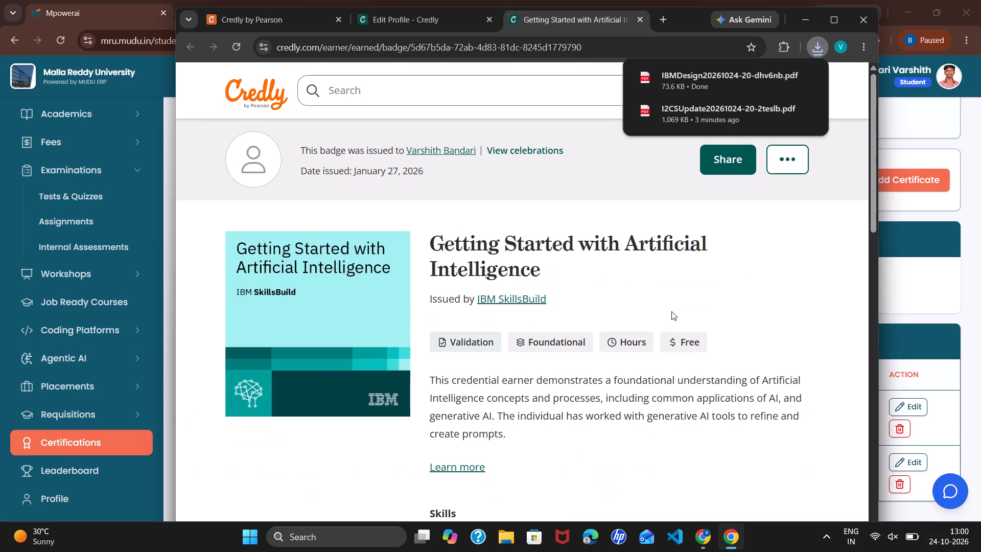
scroll(671, 311, "up", 6)
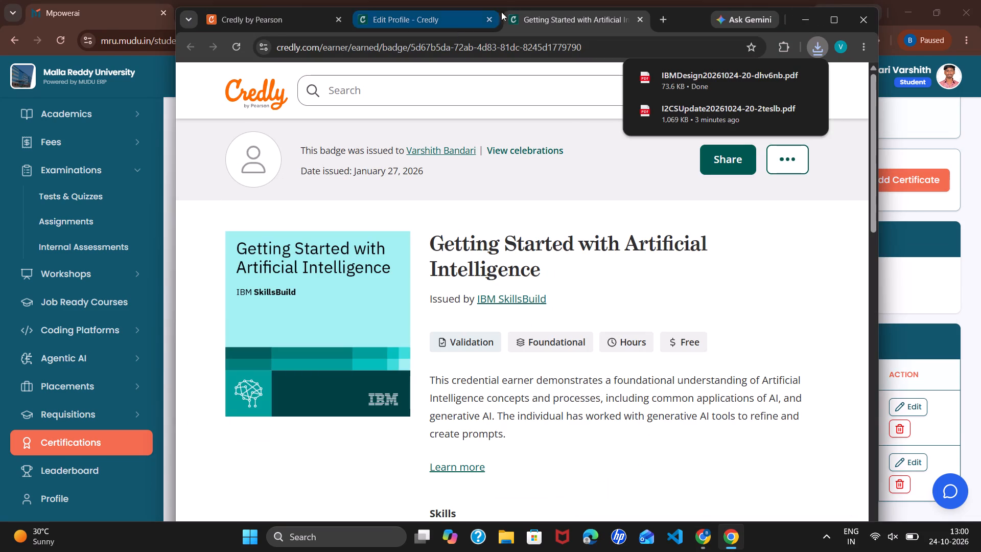
left_click(638, 20)
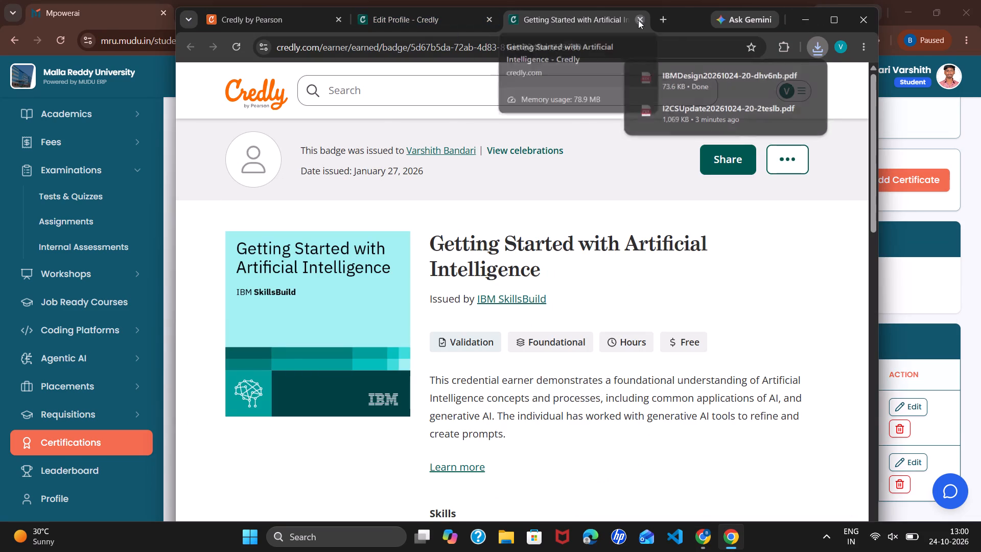
left_click(687, 125)
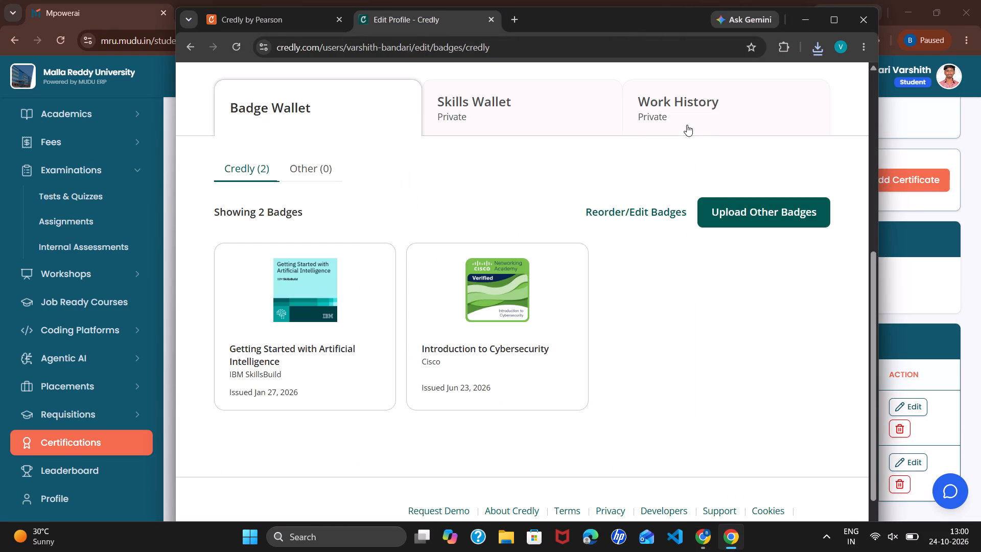
Look through the Credly profile's Skills Wallet, expanding the Artificial Intelligence, Cybersecurity and Data Structures skills to examine their evidence.
left_click(502, 102)
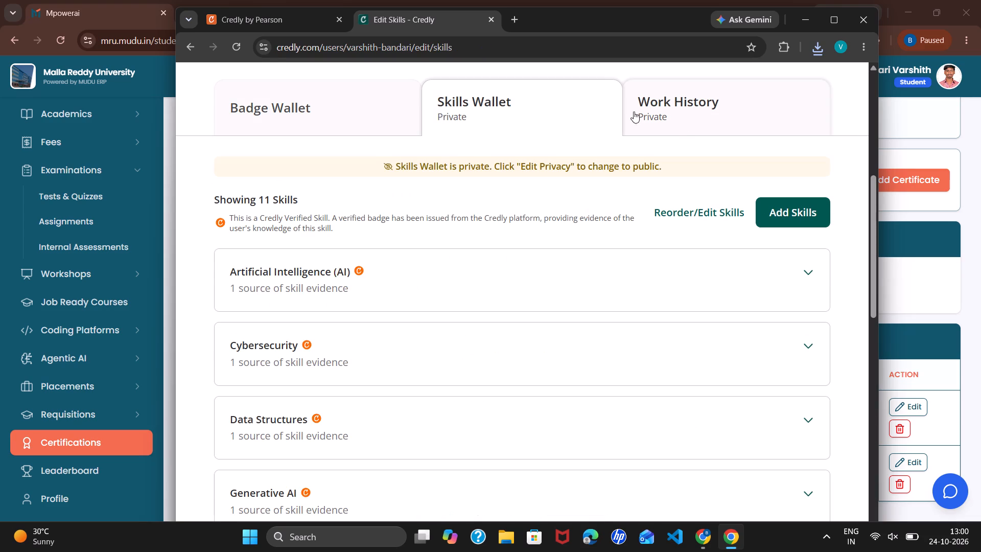
scroll(603, 229, "down", 1)
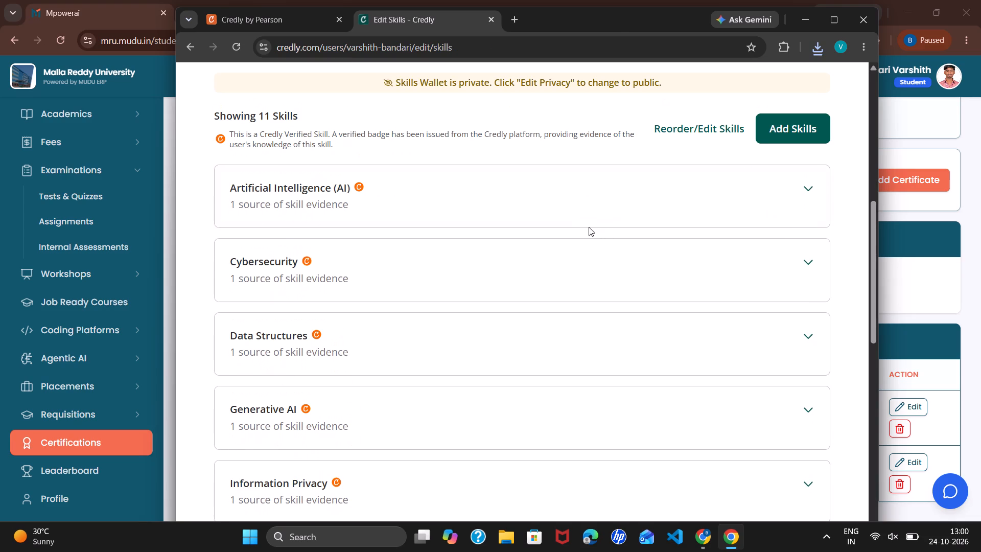
left_click(577, 221)
scroll(577, 221, "down", 1)
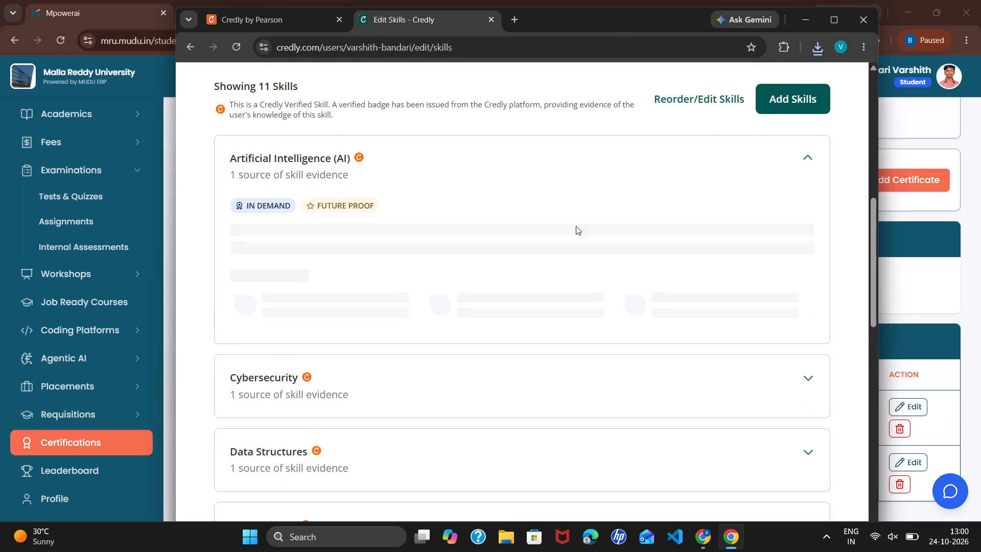
scroll(561, 263, "down", 2)
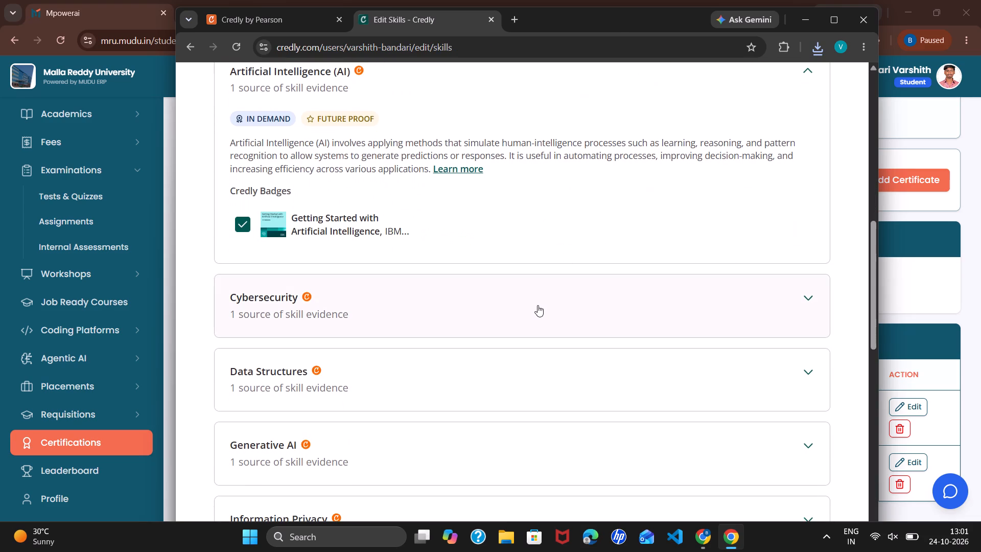
left_click(538, 304)
scroll(538, 304, "down", 1)
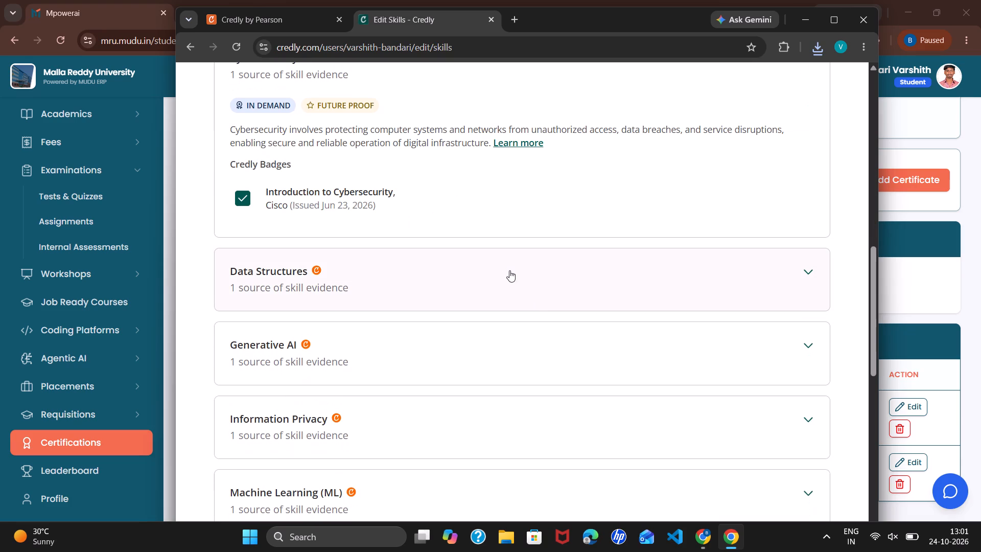
left_click(509, 270)
scroll(509, 270, "down", 1)
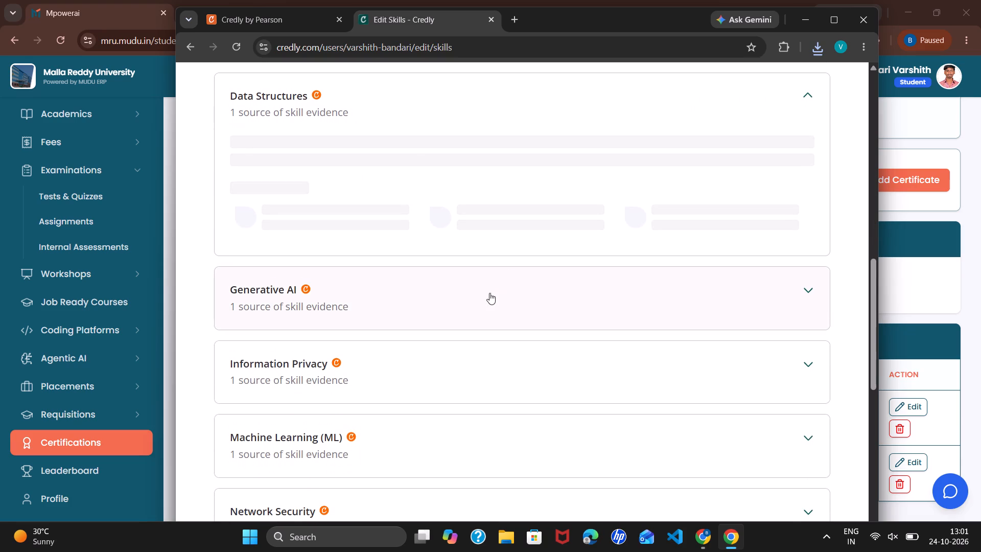
scroll(489, 293, "down", 8)
scroll(489, 293, "up", 10)
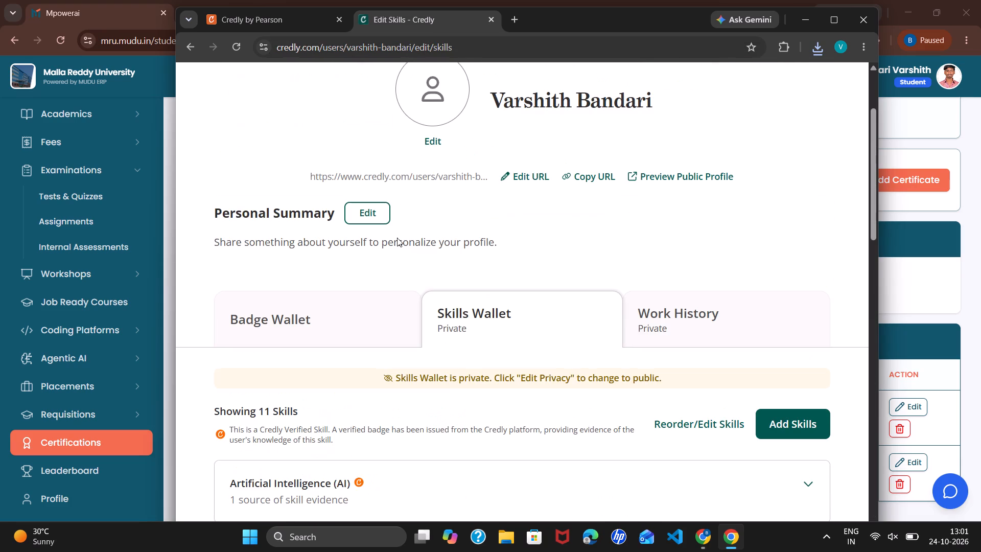
scroll(397, 259, "up", 5)
scroll(514, 331, "down", 1)
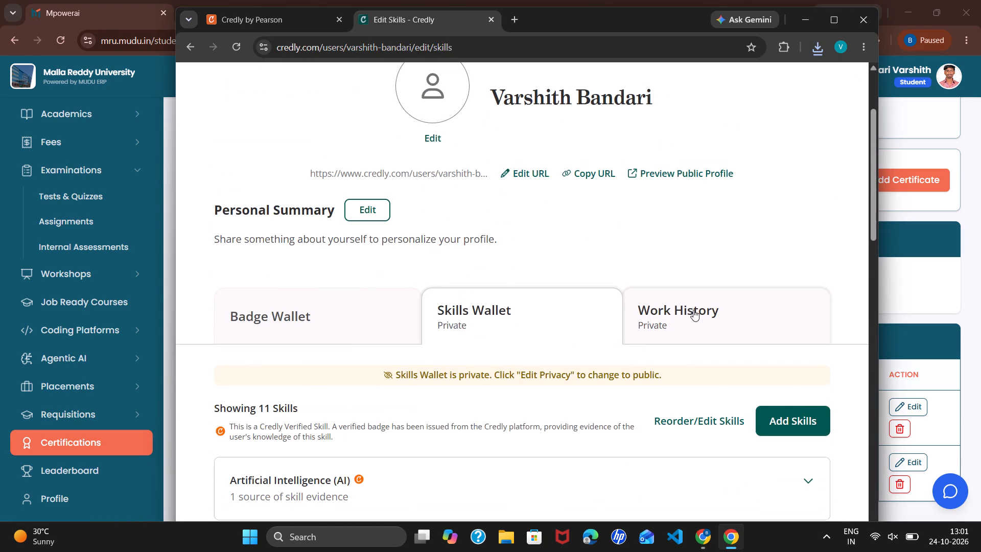
Examine the Credly profile's Work History and Badge Wallet for any further credentials.
left_click(693, 310)
scroll(501, 382, "down", 3)
scroll(501, 382, "up", 1)
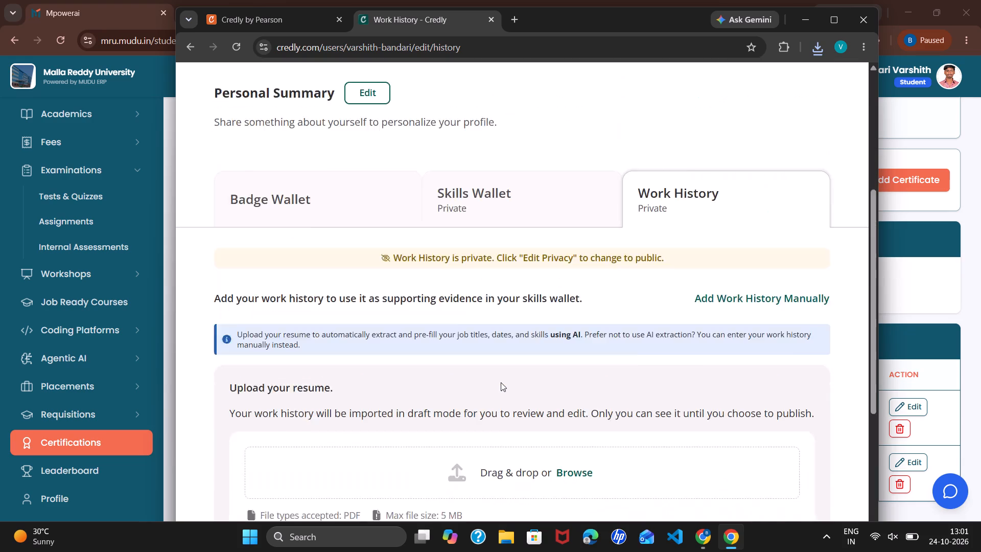
scroll(501, 382, "up", 2)
left_click(295, 436)
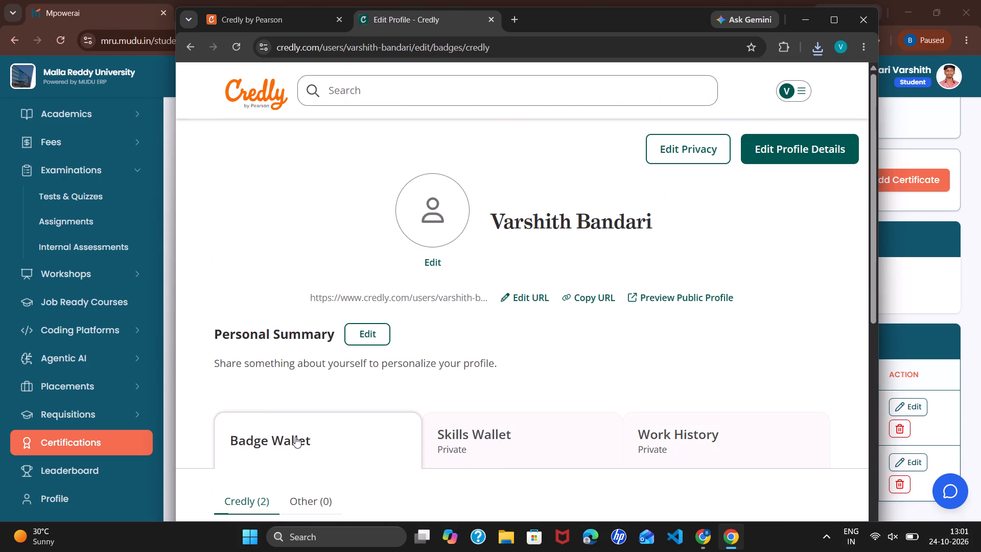
scroll(295, 436, "down", 4)
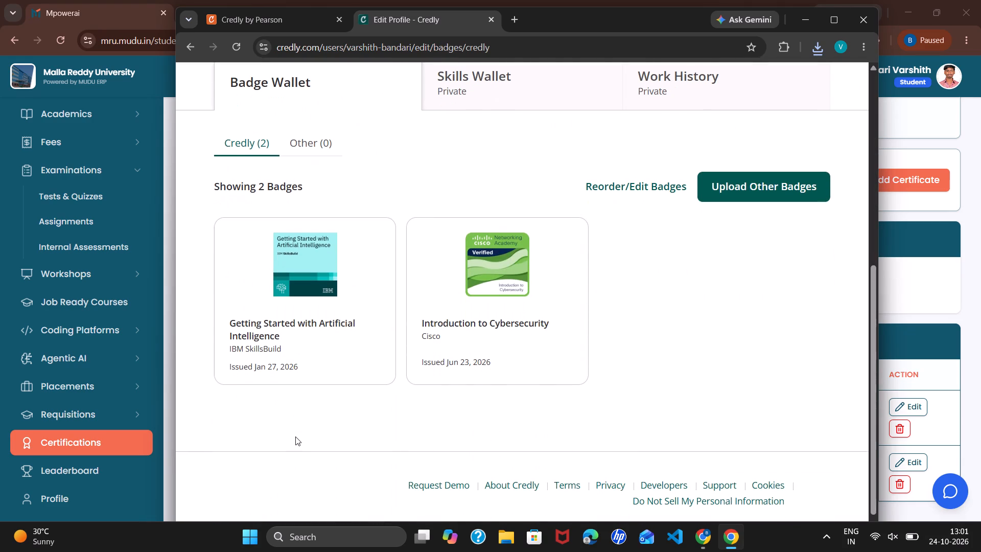
scroll(295, 436, "down", 4)
scroll(295, 436, "up", 6)
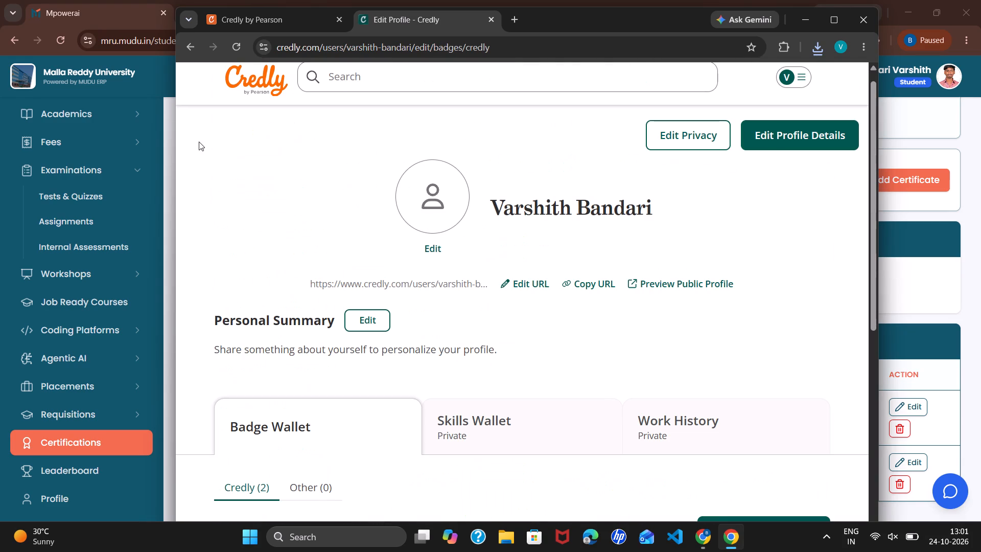
Go back to the Credly dashboard, maximize the browser window, and check the Badge Wallet again for other badges.
left_click(193, 57)
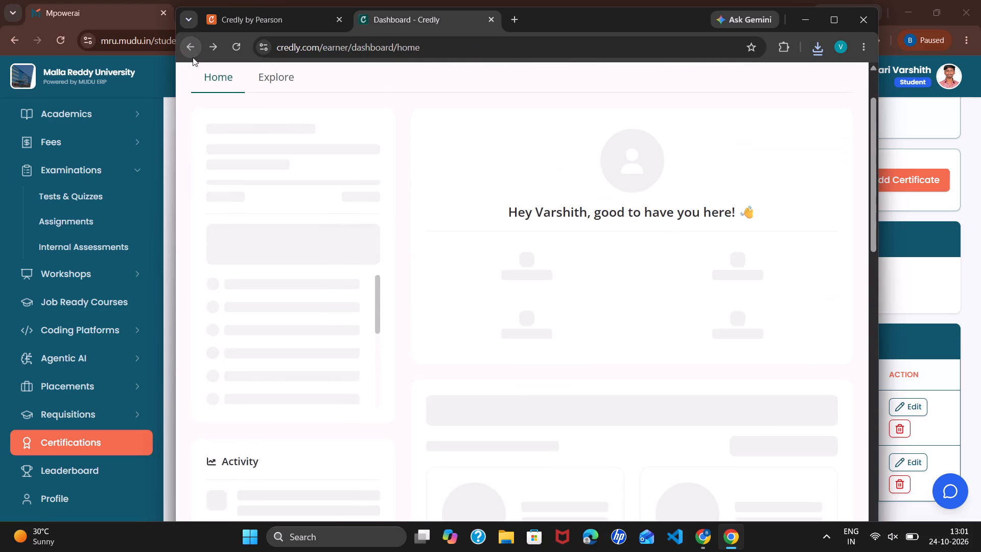
left_click(832, 15)
scroll(582, 381, "down", 2)
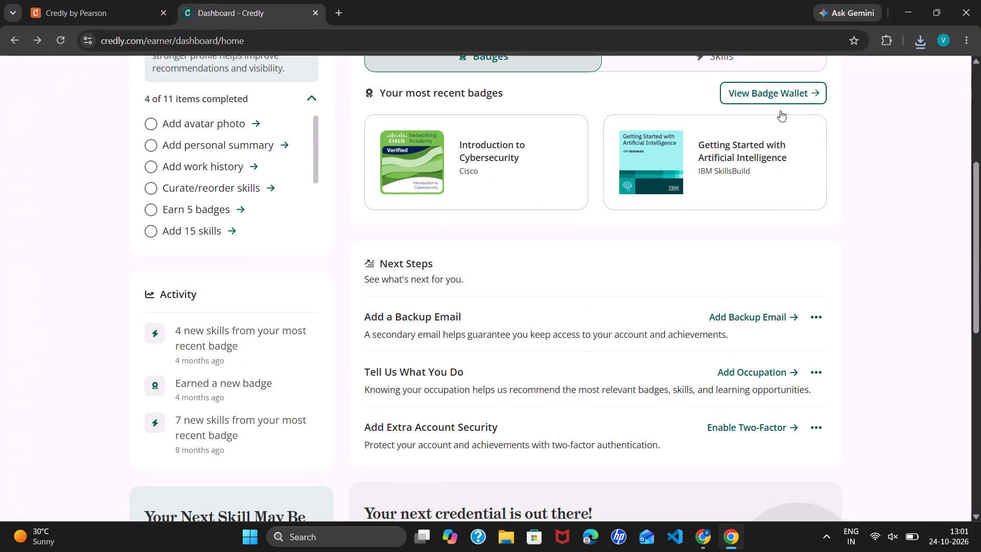
left_click(771, 100)
scroll(578, 390, "down", 5)
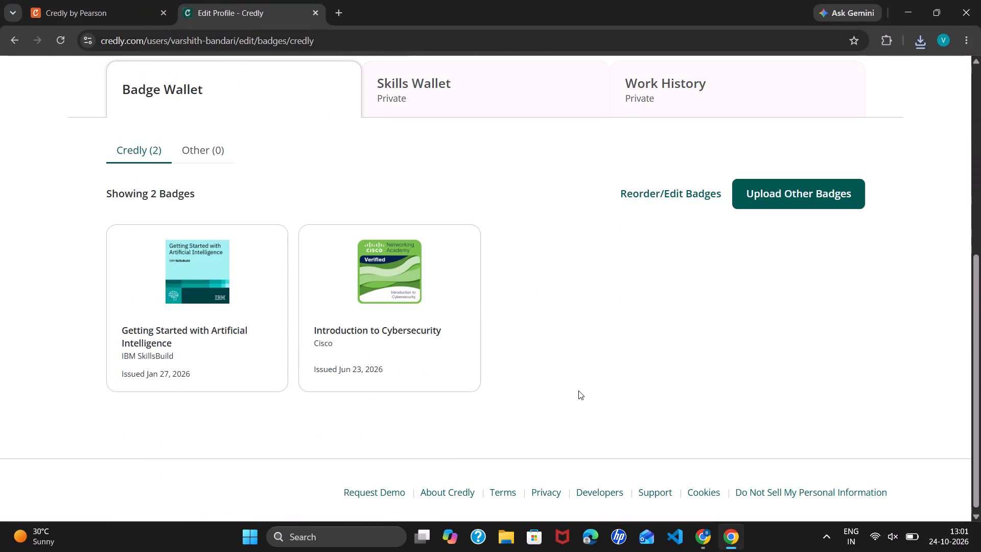
scroll(578, 390, "down", 2)
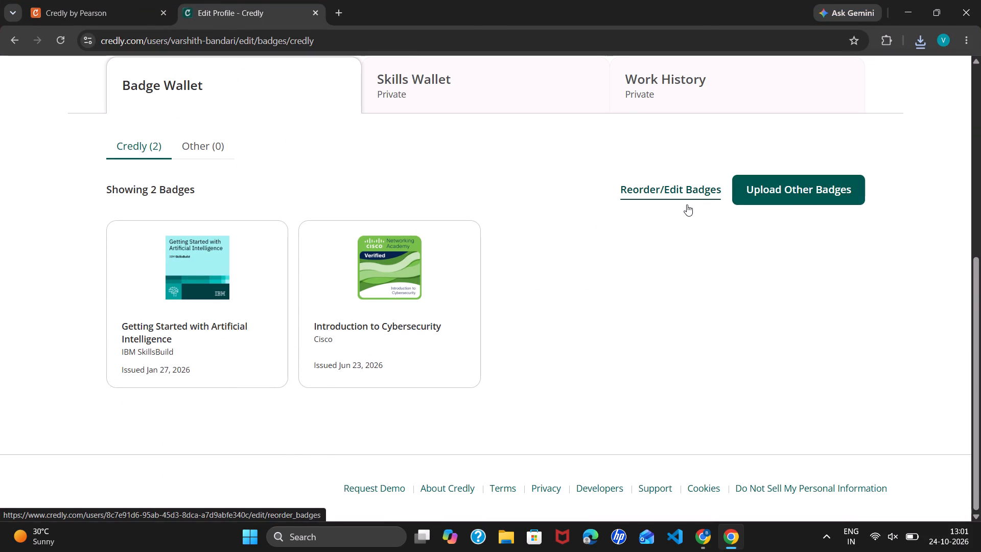
scroll(687, 204, "up", 8)
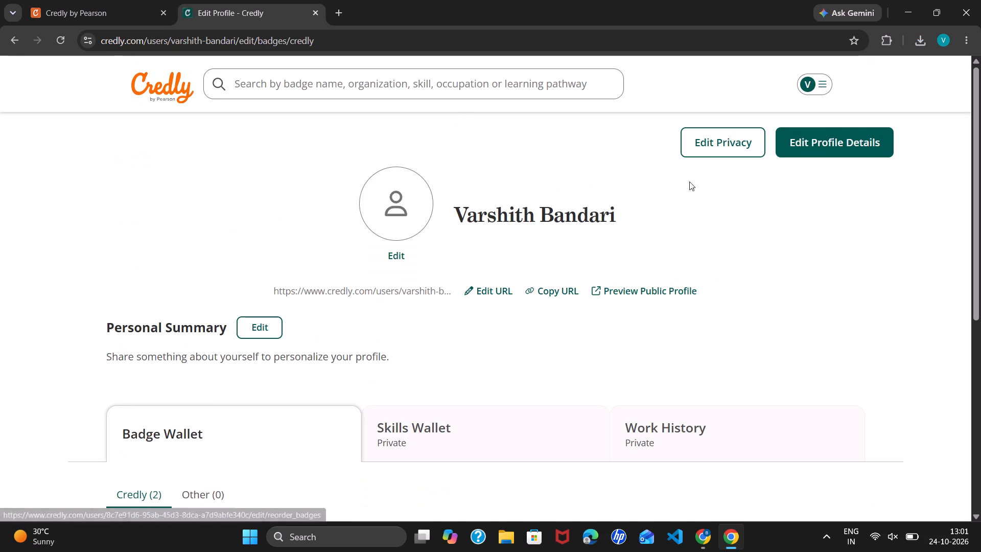
Examine the Credly profile's Badge Wallet, Skills Wallet and Work History again for any further credentials.
scroll(633, 248, "down", 2)
scroll(633, 248, "up", 1)
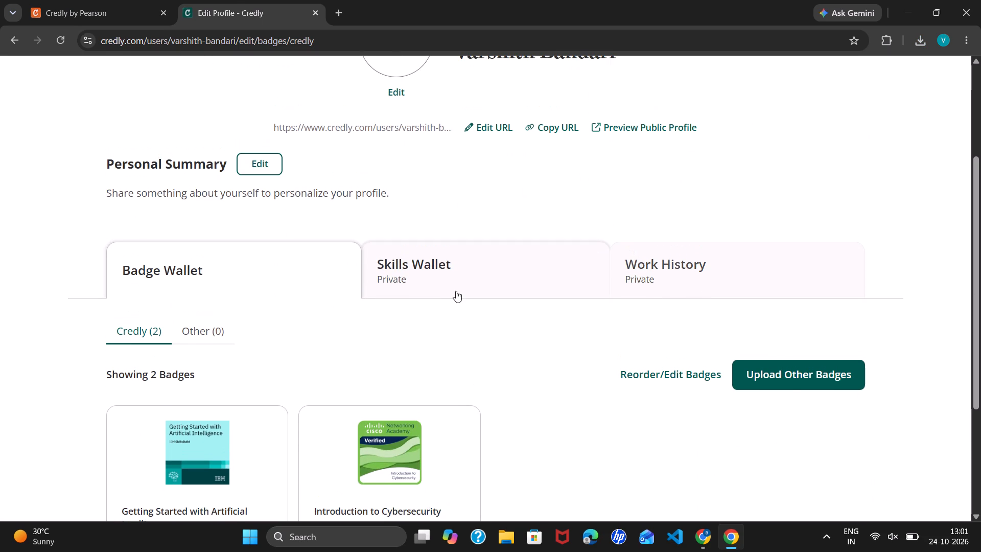
left_click(456, 291)
scroll(443, 378, "down", 4)
scroll(443, 378, "up", 8)
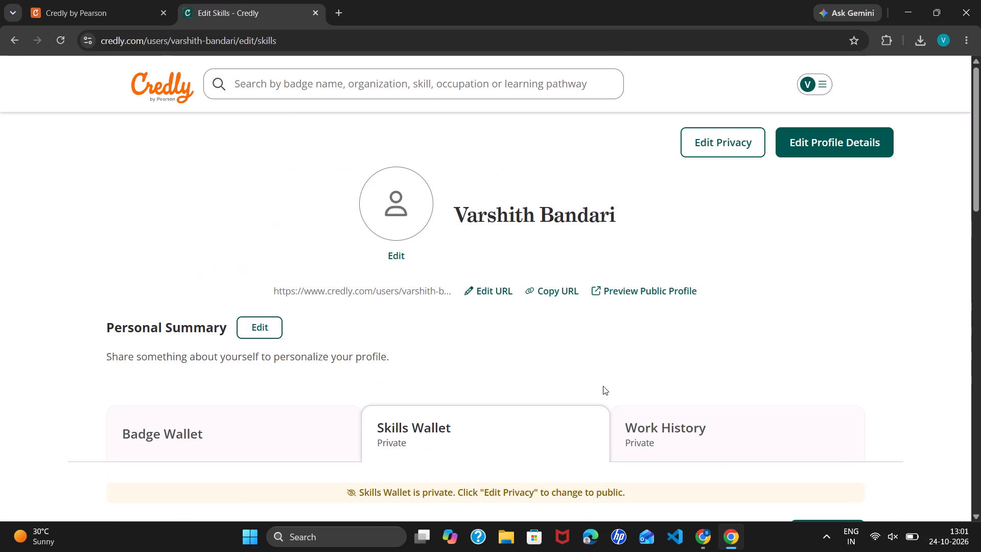
left_click(644, 428)
scroll(644, 428, "down", 7)
scroll(644, 428, "up", 6)
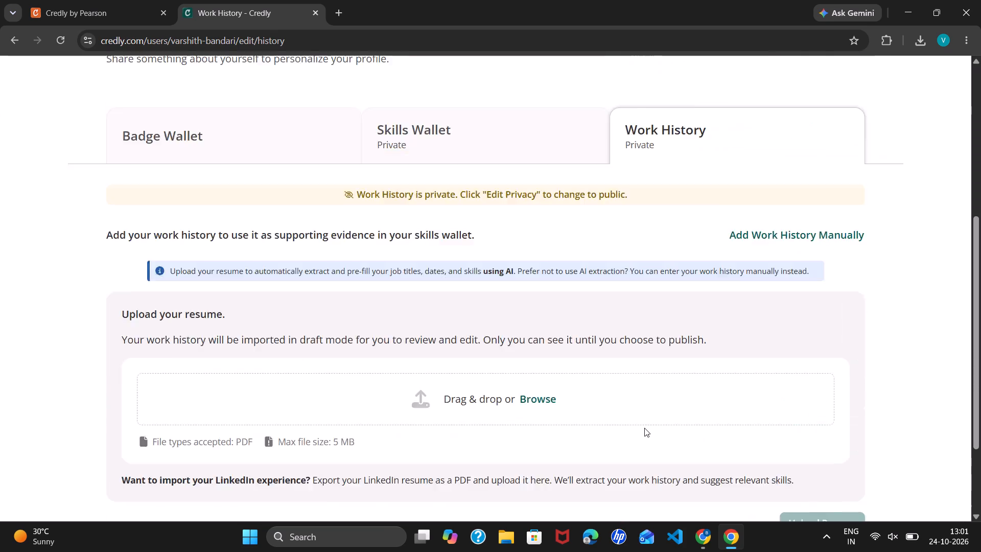
scroll(644, 428, "up", 4)
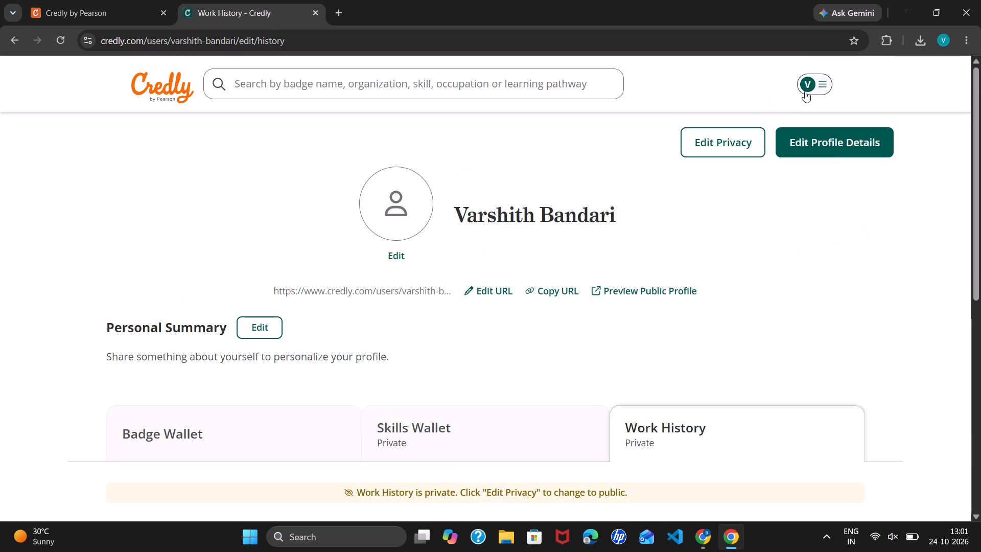
Return to the Credly dashboard and look through its sections, including the suggested badges under Continue your learning journey.
left_click(813, 87)
left_click(753, 131)
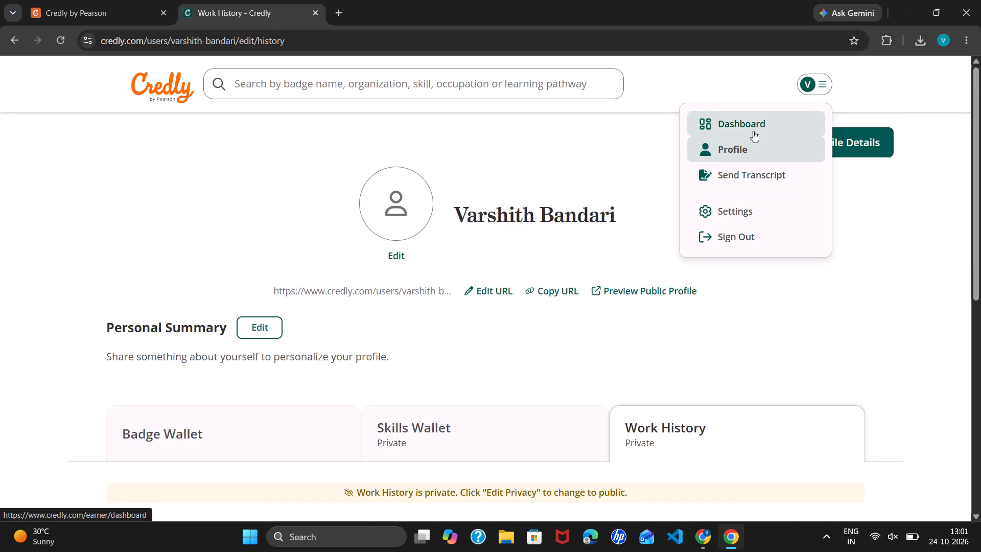
scroll(468, 396, "down", 4)
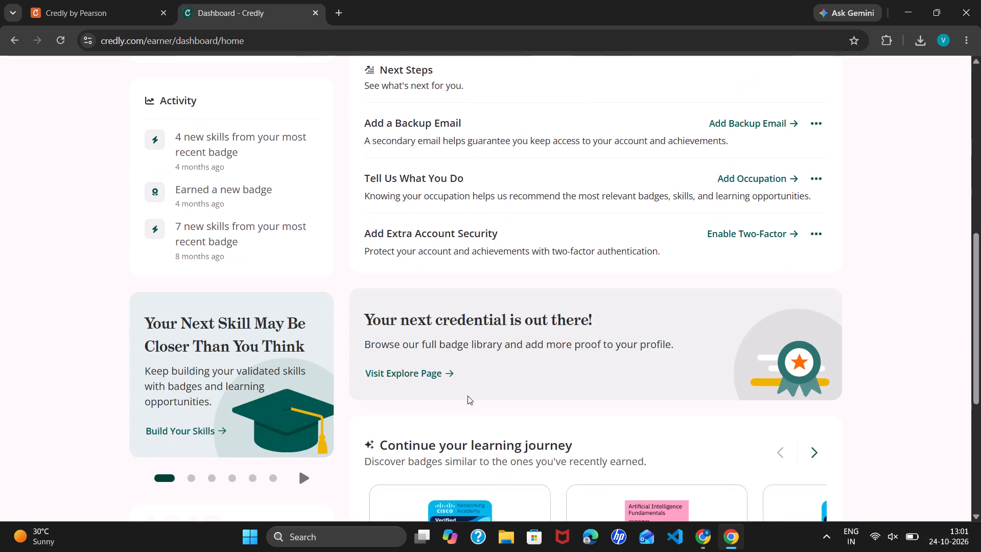
scroll(468, 396, "down", 5)
scroll(667, 319, "left", 1)
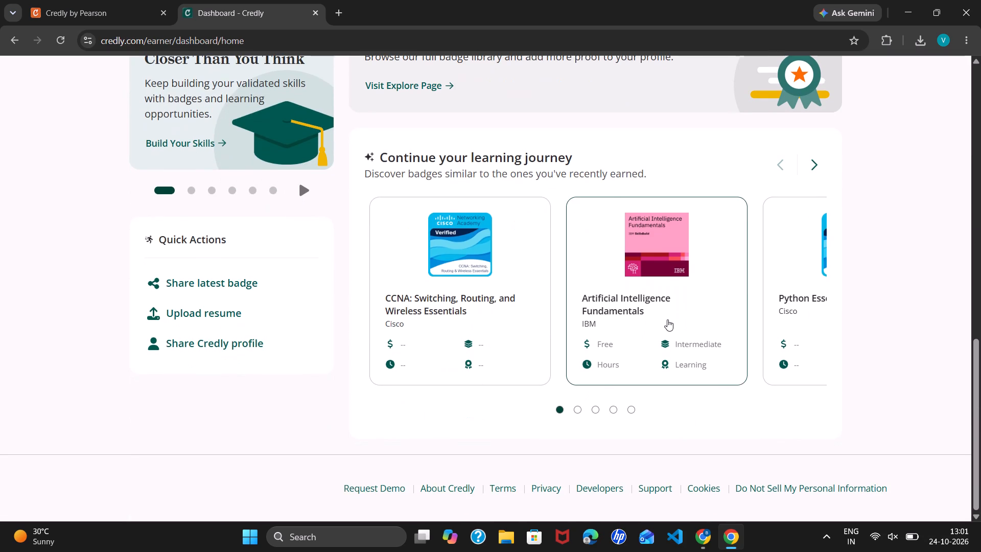
scroll(667, 319, "left", 6)
scroll(667, 319, "down", 6)
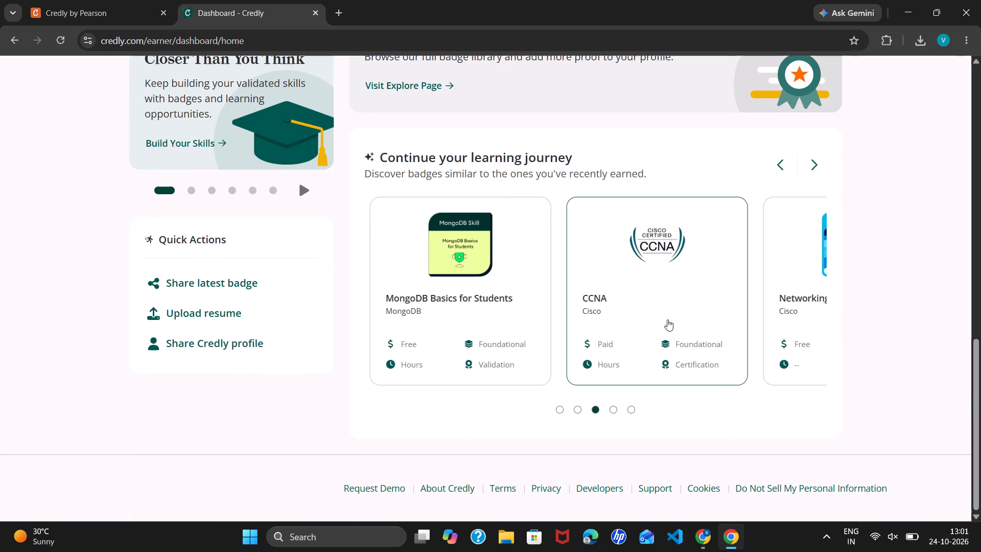
scroll(485, 463, "down", 3)
scroll(485, 463, "up", 7)
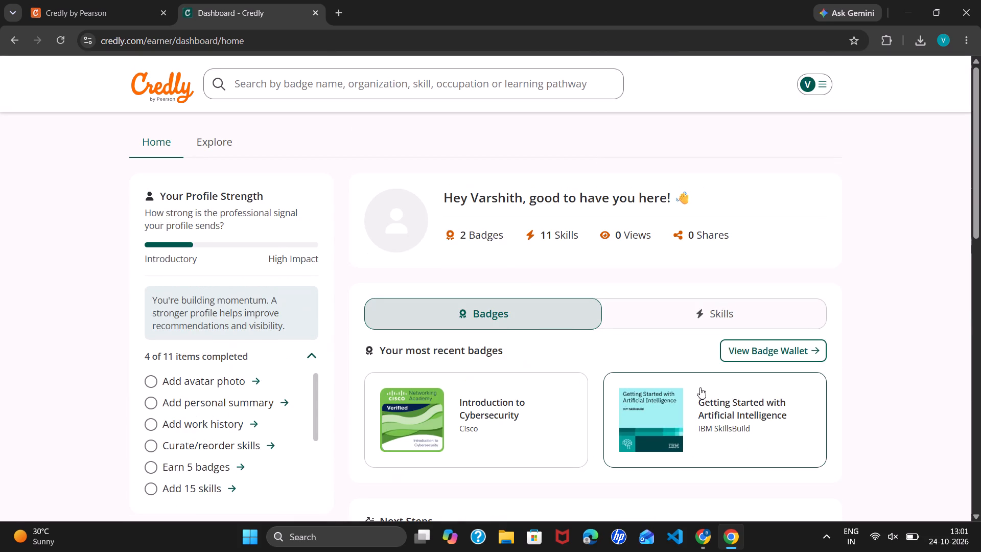
From the dashboard's Skills section, open the hidden skills' privacy settings and make the Skills Wallet public.
left_click(695, 312)
scroll(573, 393, "down", 1)
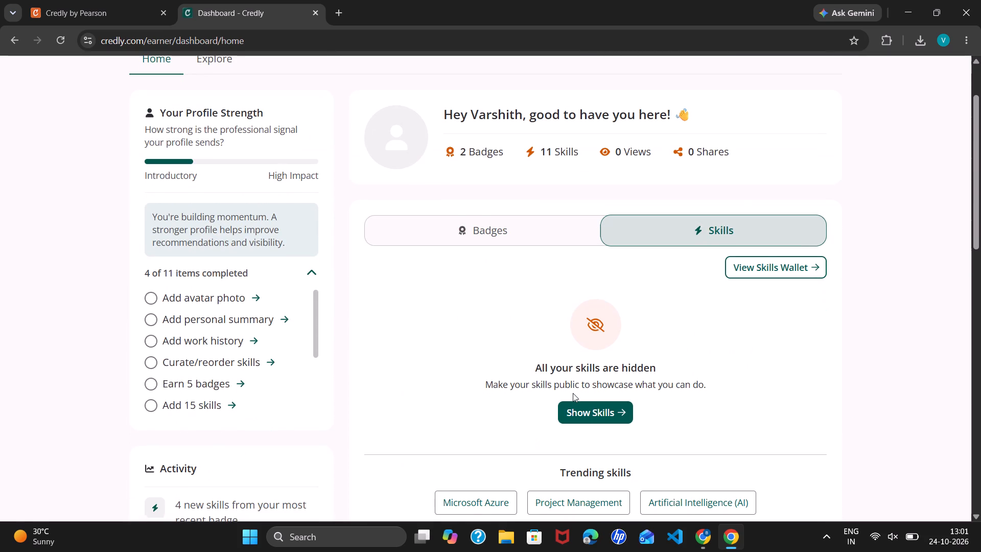
scroll(573, 393, "down", 1)
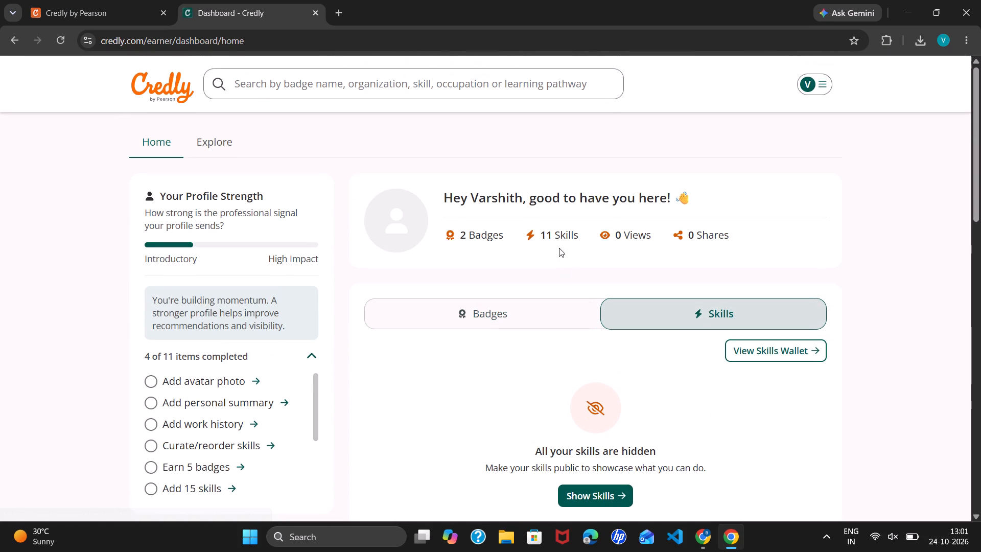
left_click(549, 235)
scroll(525, 358, "down", 2)
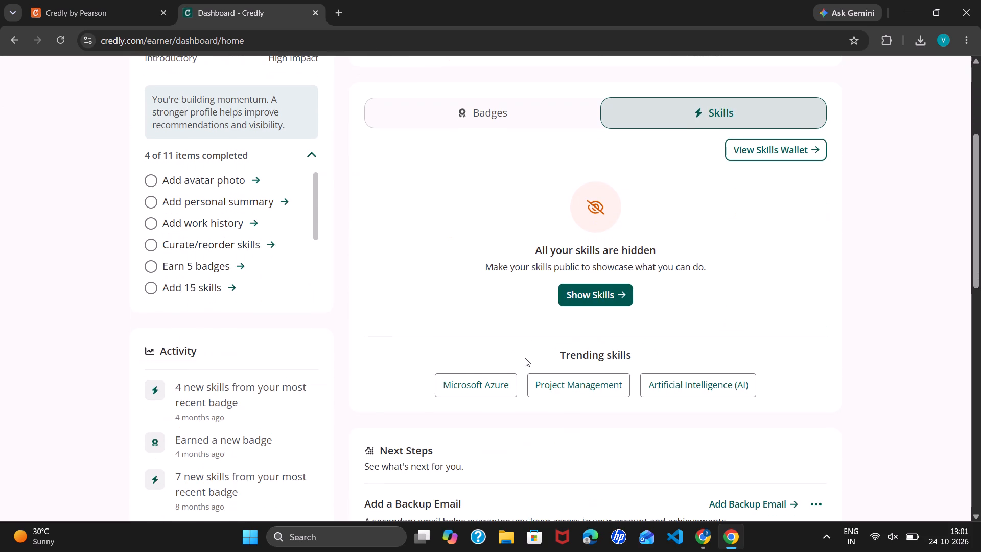
left_click(591, 291)
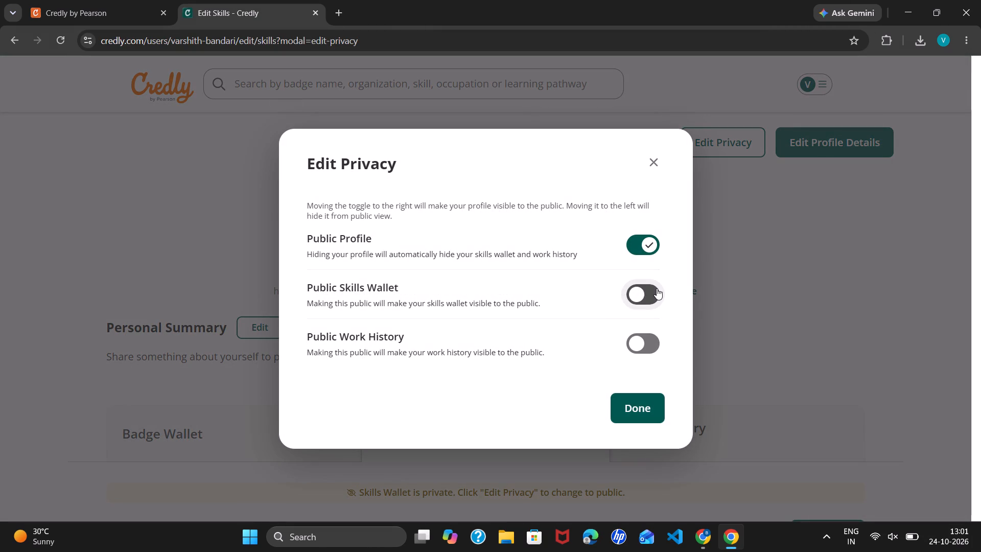
left_click(657, 288)
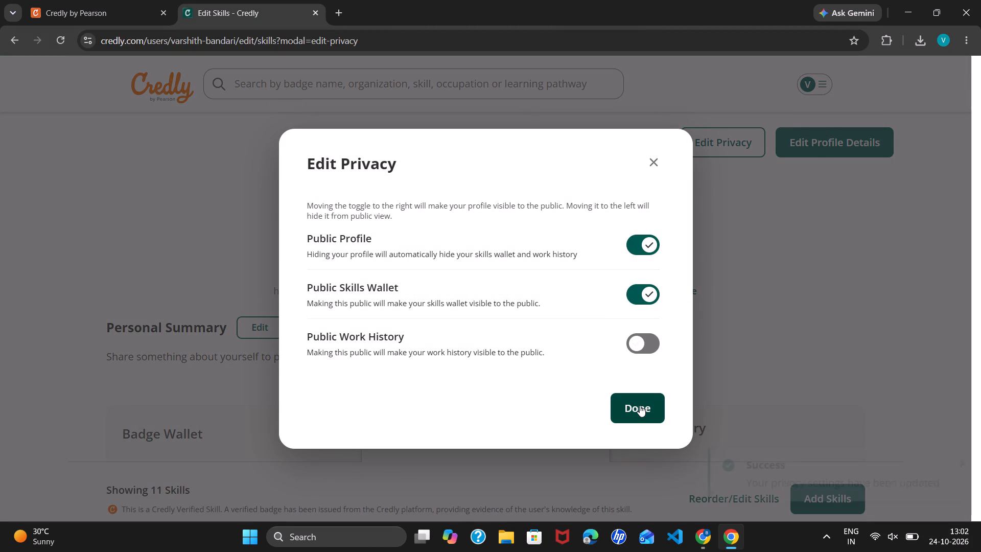
left_click(638, 404)
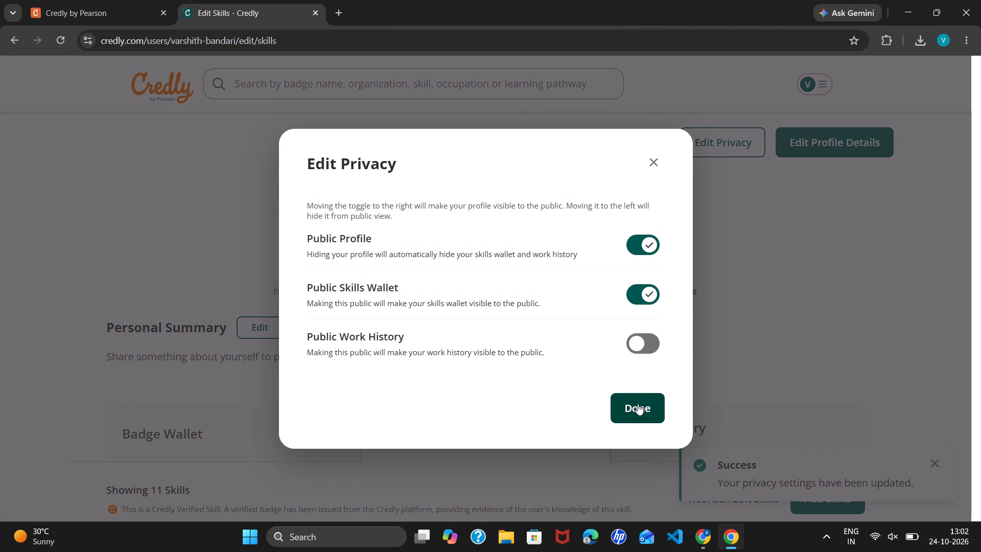
Examine the skills listed in the Skills Wallet and recheck the Credly dashboard for other badges.
scroll(638, 404, "down", 5)
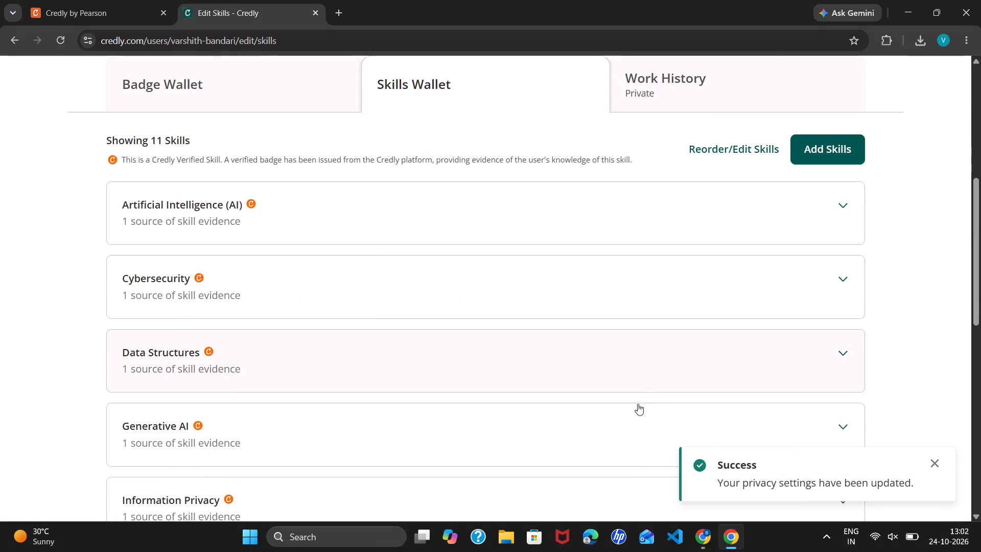
scroll(638, 404, "down", 2)
scroll(638, 404, "up", 1)
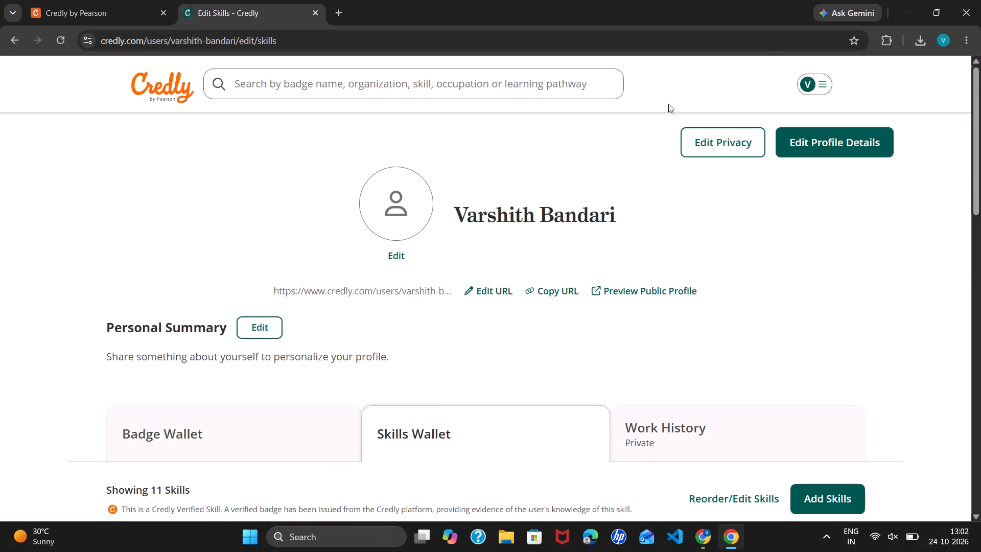
left_click(816, 80)
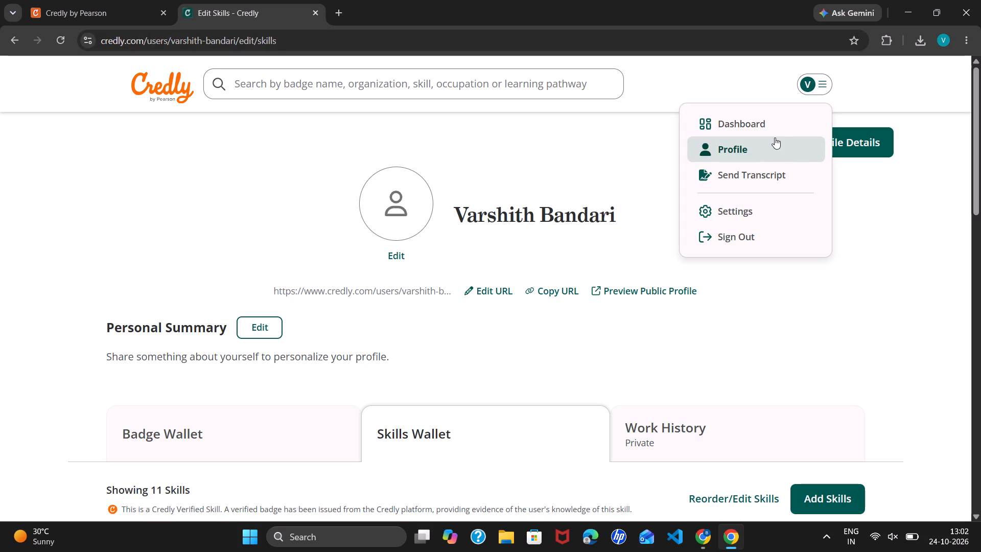
left_click(772, 127)
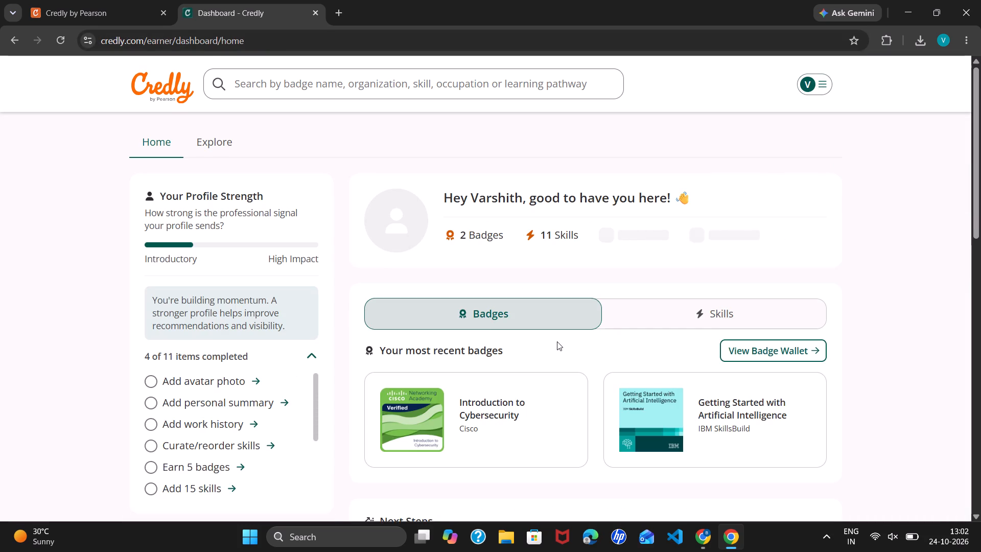
scroll(557, 341, "down", 6)
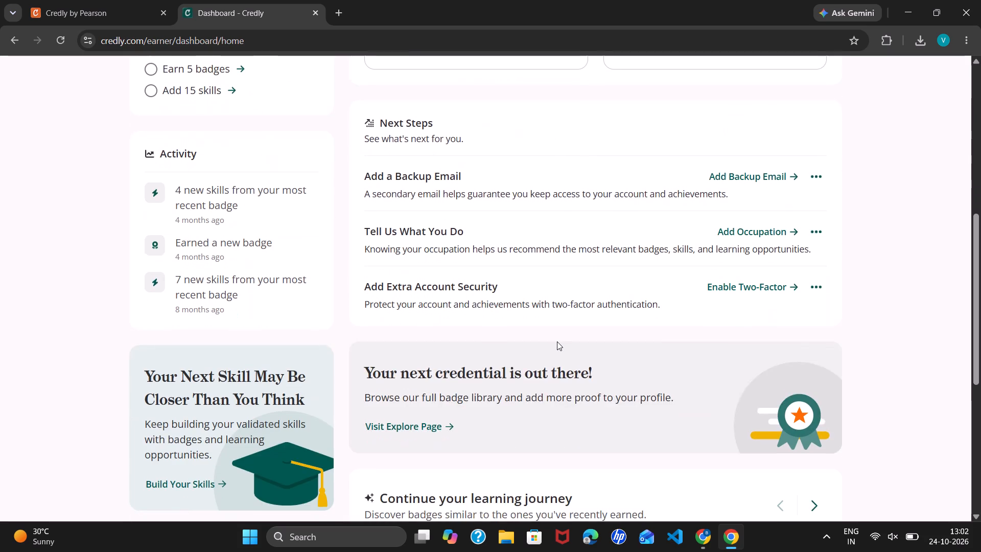
scroll(557, 341, "down", 5)
scroll(557, 341, "up", 8)
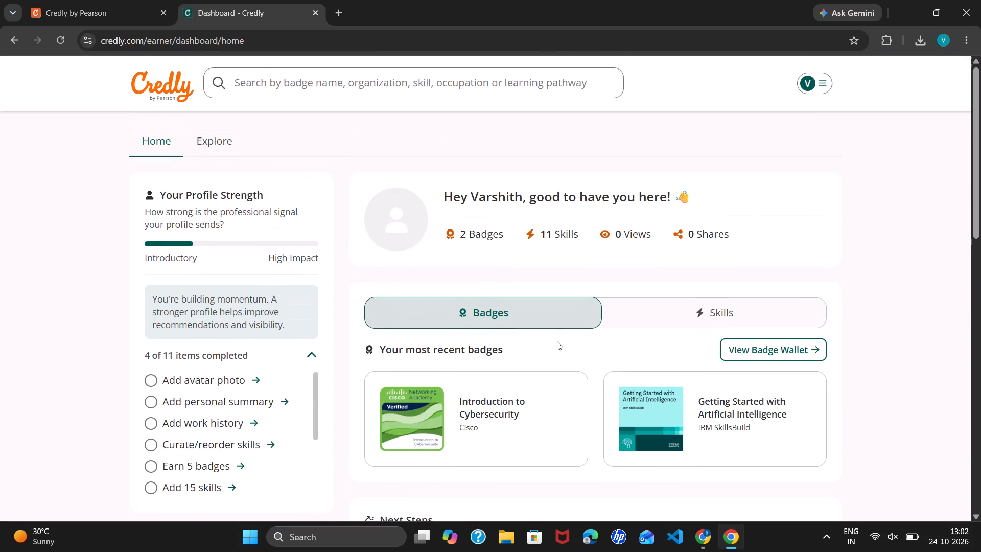
Open a new browser tab, switch to the university portal window and review the entries under My Uploaded Certificates.
left_click(341, 14)
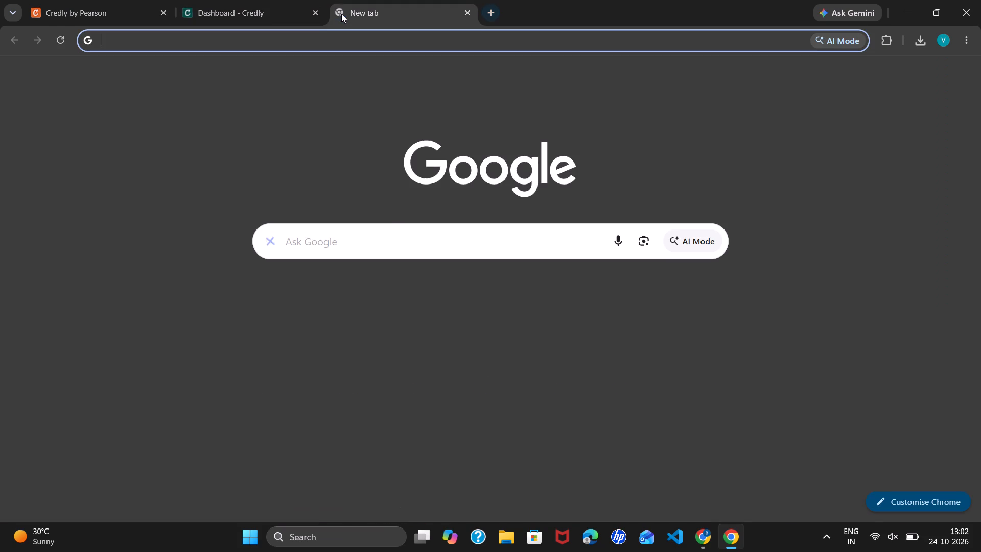
key("alt+Tab")
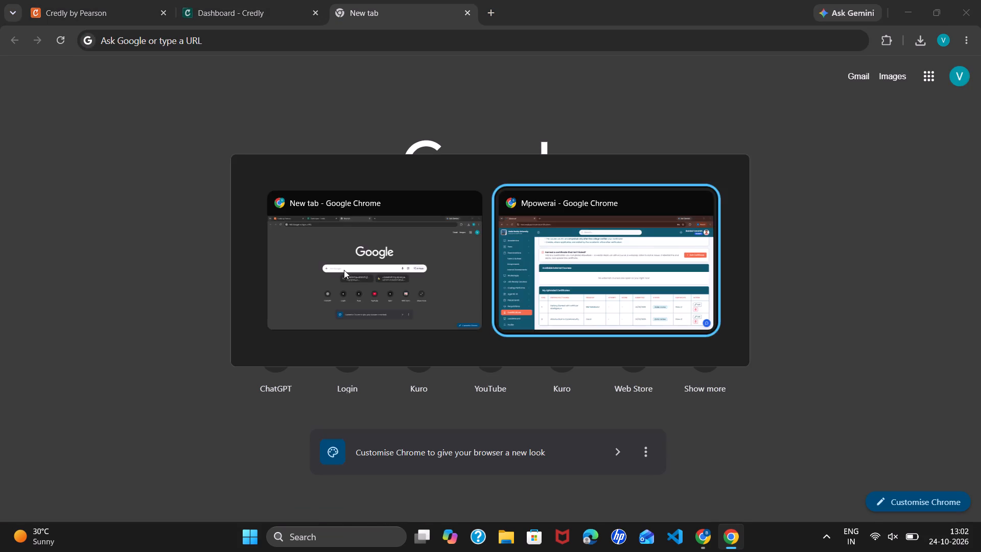
scroll(344, 270, "down", 1)
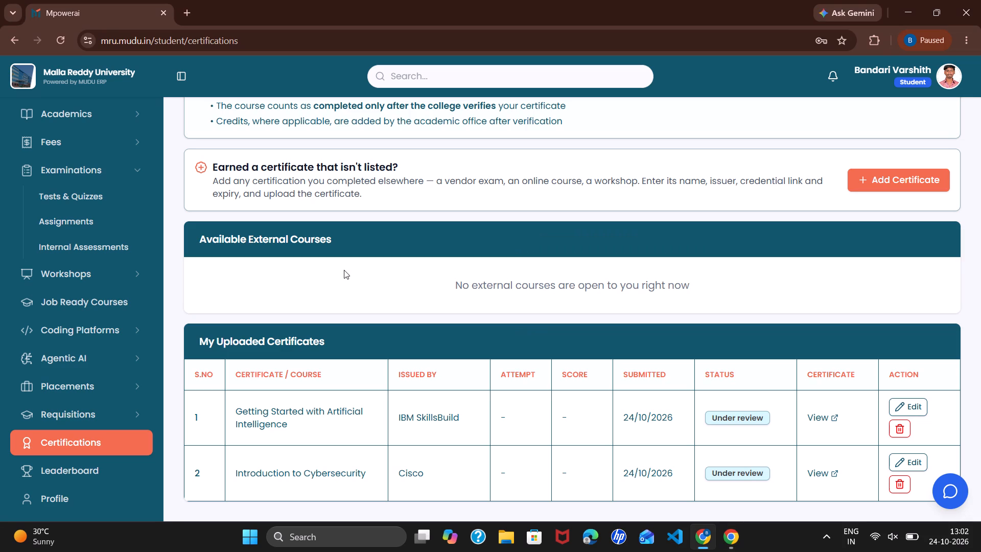
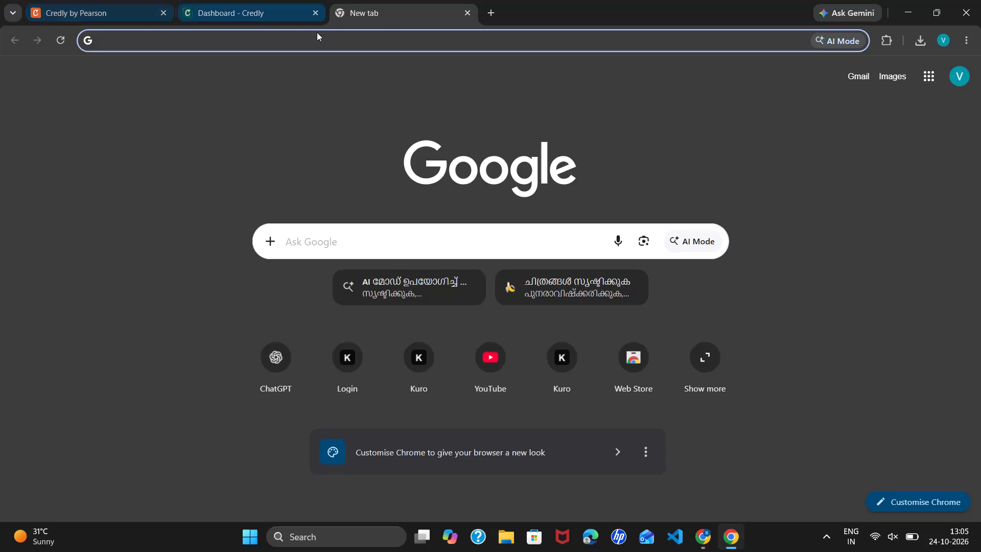
Add a new certificate entry in the university portal and name it Google Cloud Cybersecurity Certificate.
left_click(106, 8)
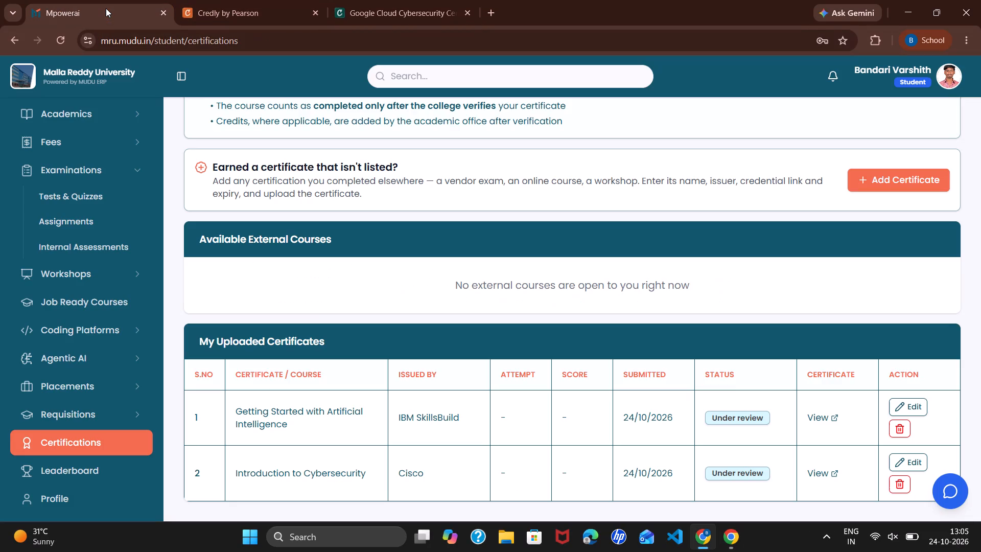
left_click(918, 180)
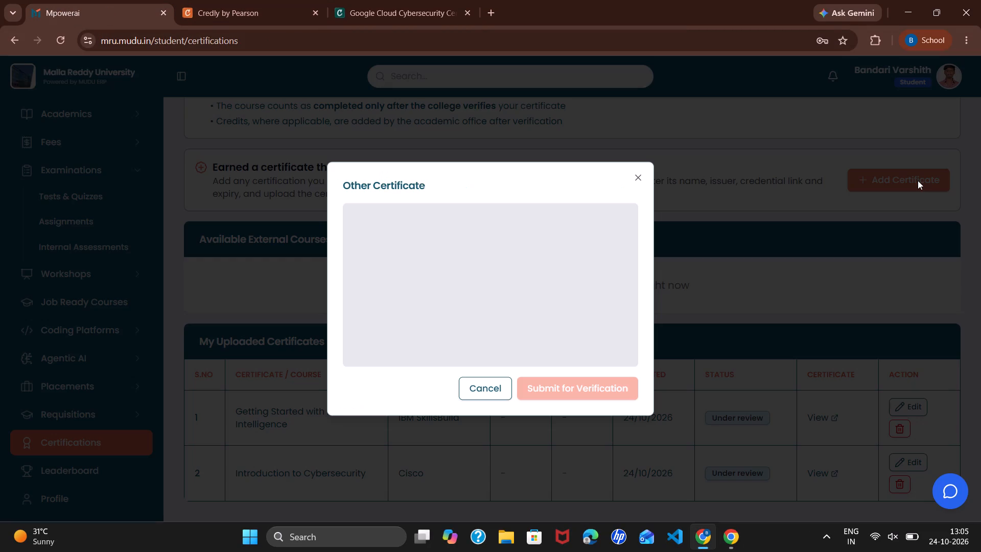
left_click(493, 165)
key("ctrl+v")
Check the issuer on the Credly badge page and enter "Goggle cloud" as Issued By in the certificate form.
left_click(472, 203)
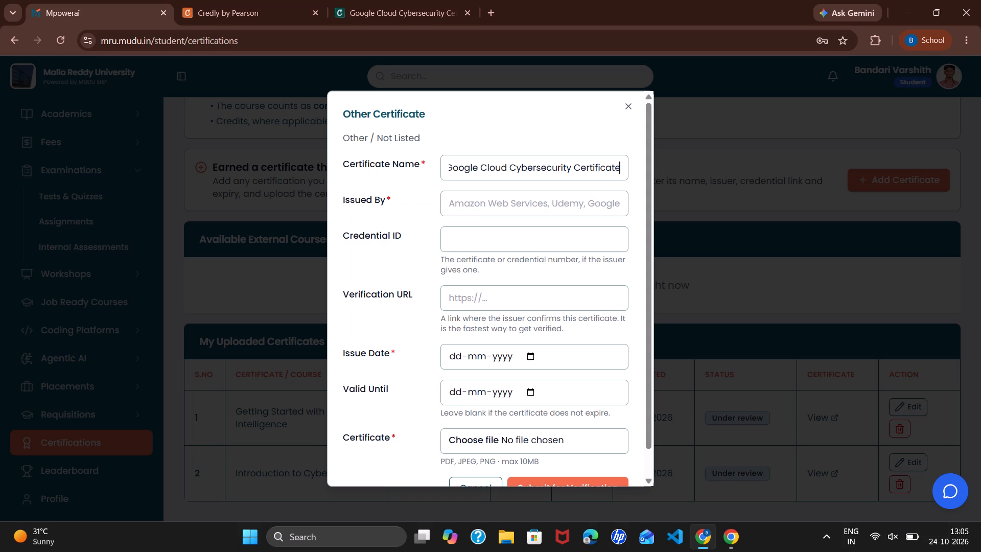
left_click(385, 0)
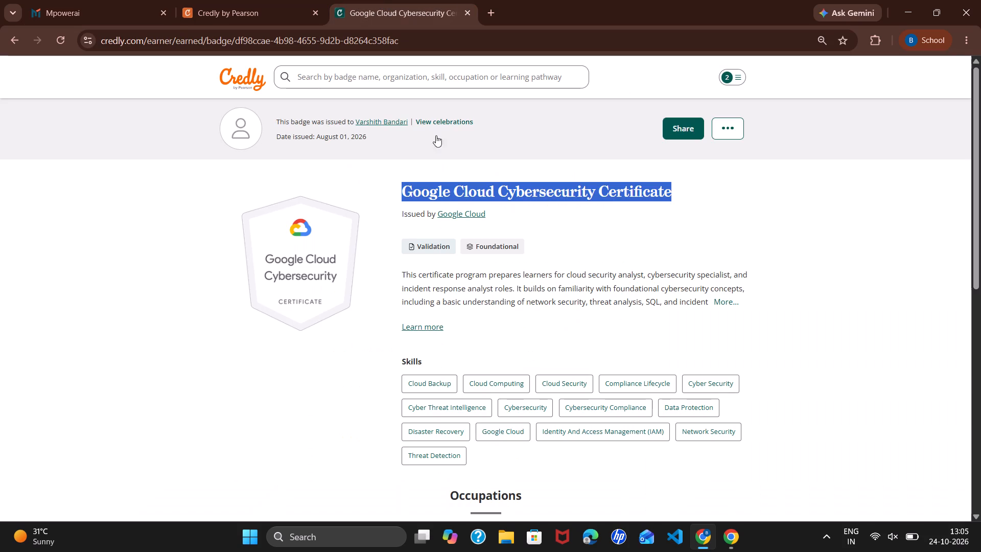
left_click_drag(441, 217, 457, 220)
left_click(532, 237)
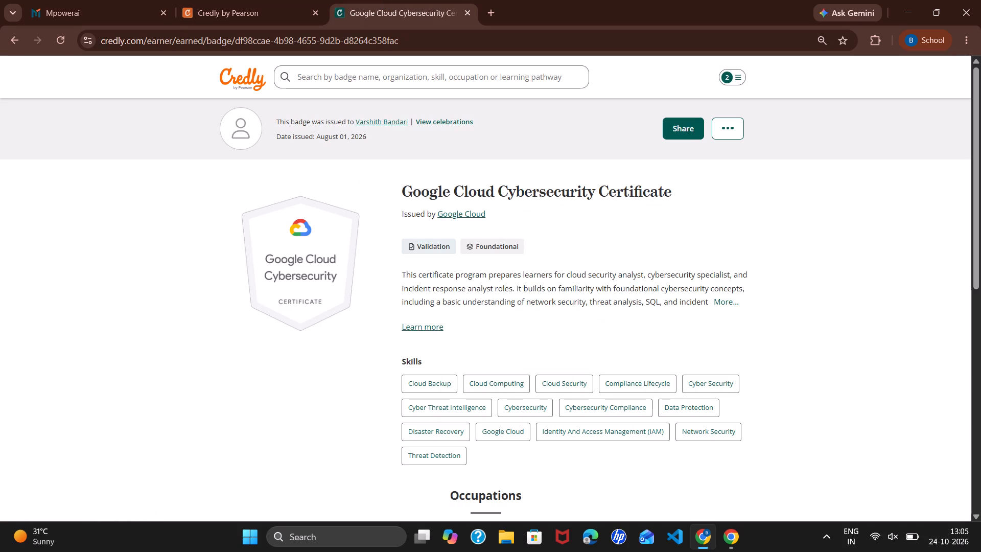
left_click_drag(440, 212, 454, 212)
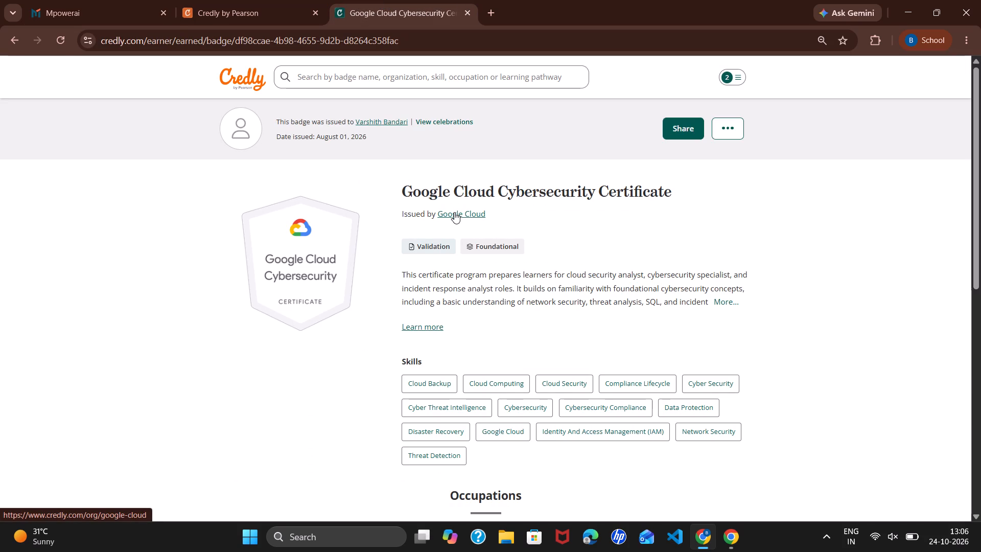
left_click_drag(402, 191, 495, 188)
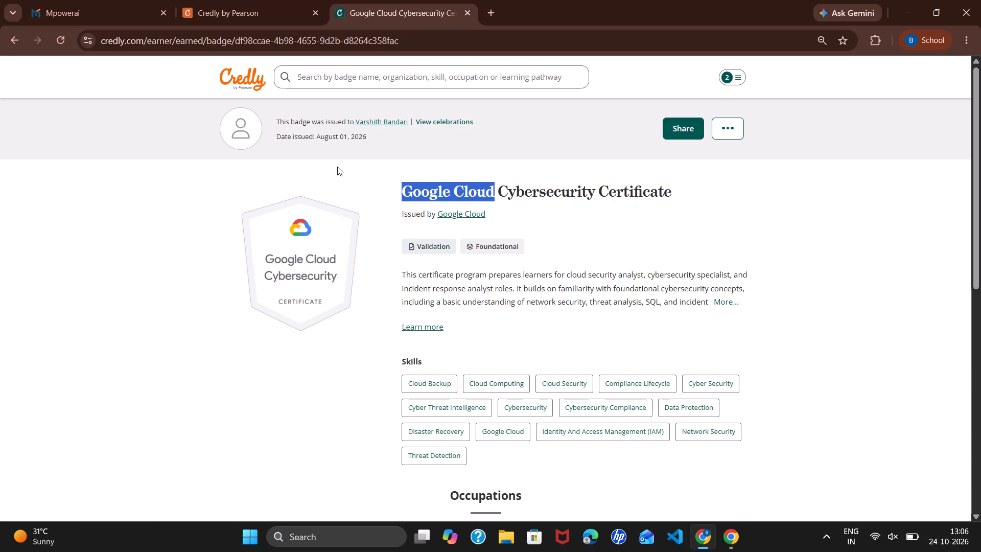
left_click(337, 167)
left_click(101, 16)
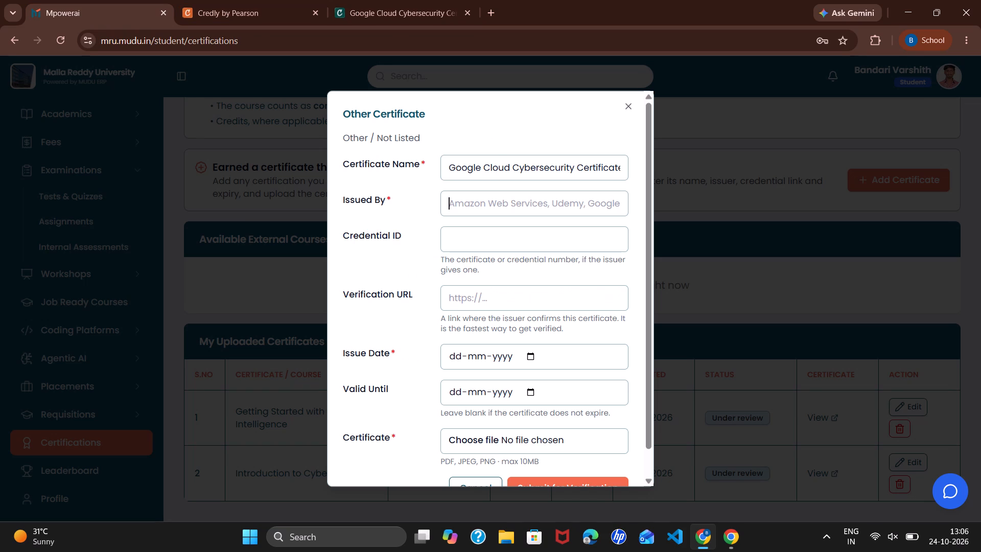
type("go")
key("BackSpace")
key("BackSpace")
key("shift+g")
type("oggl")
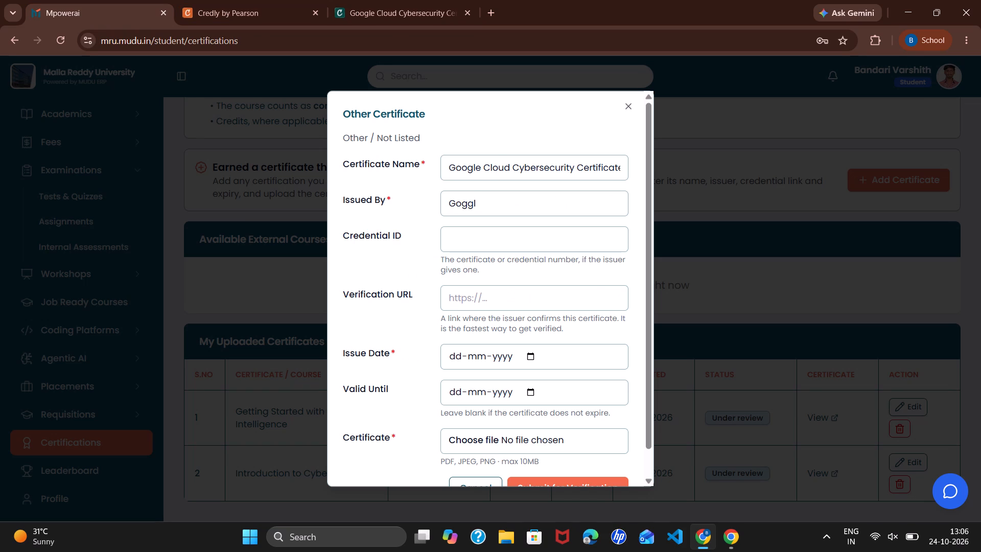
type("e c")
type("loud")
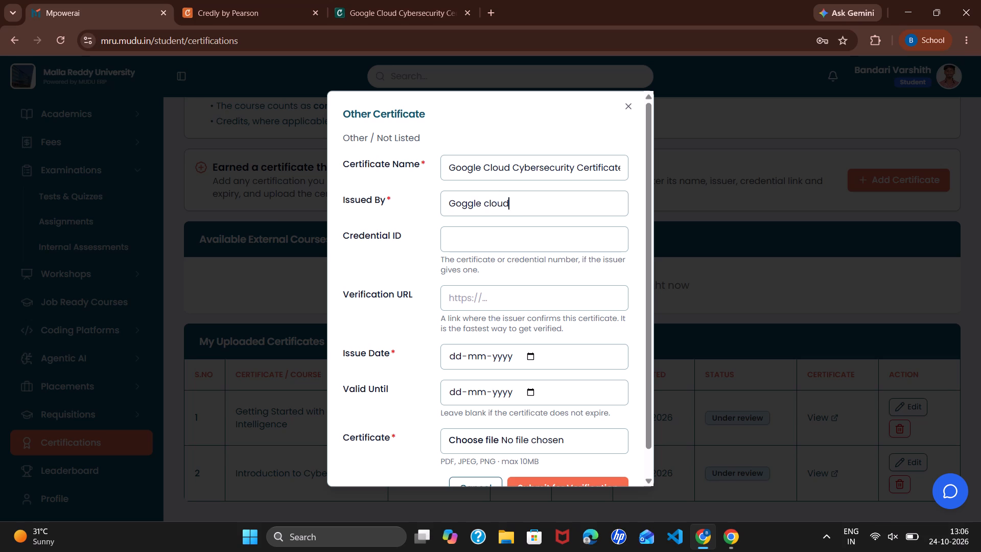
Examine the Google Cloud Cybersecurity Certificate badge page on Credly for a credential ID.
left_click(469, 247)
key("alt+Tab")
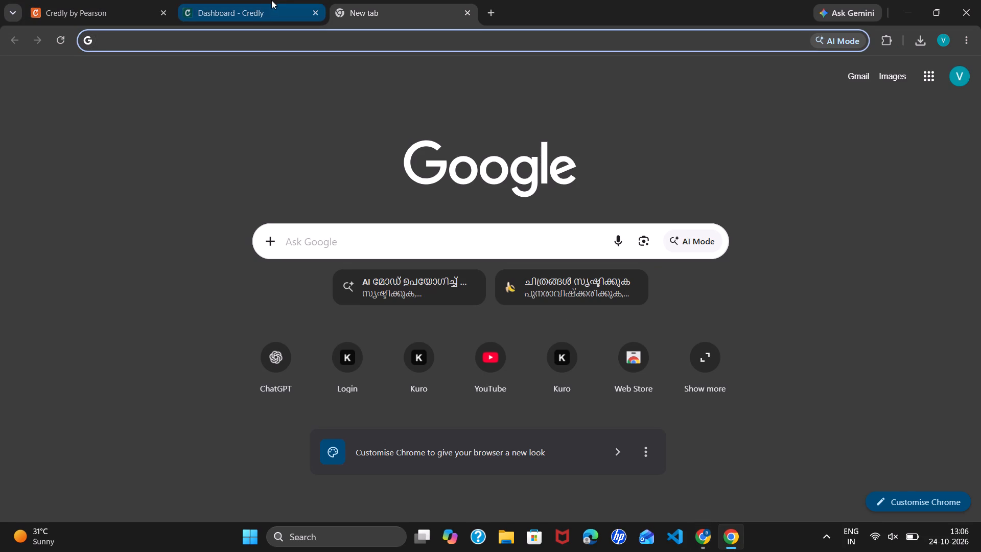
key("alt+Tab")
left_click(365, 1)
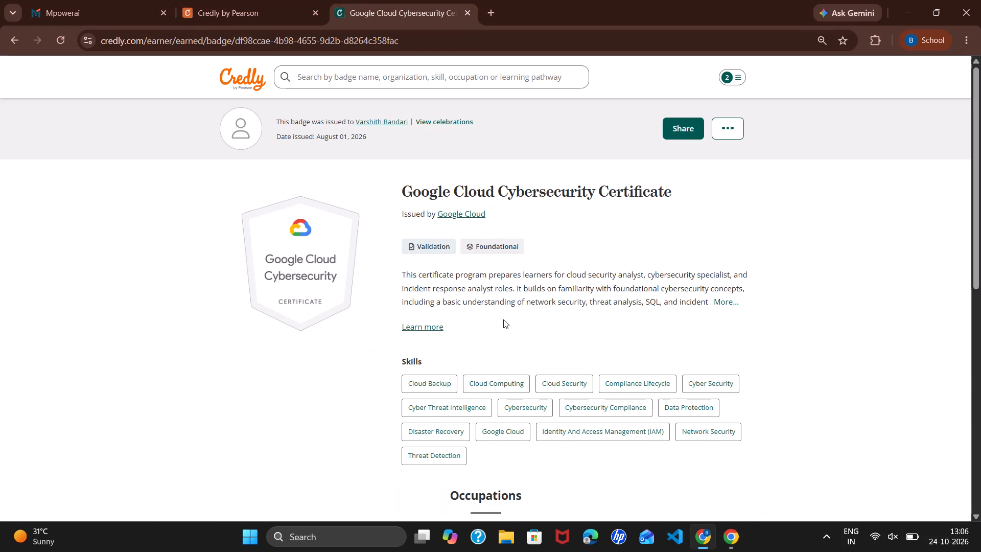
scroll(503, 324, "down", 4)
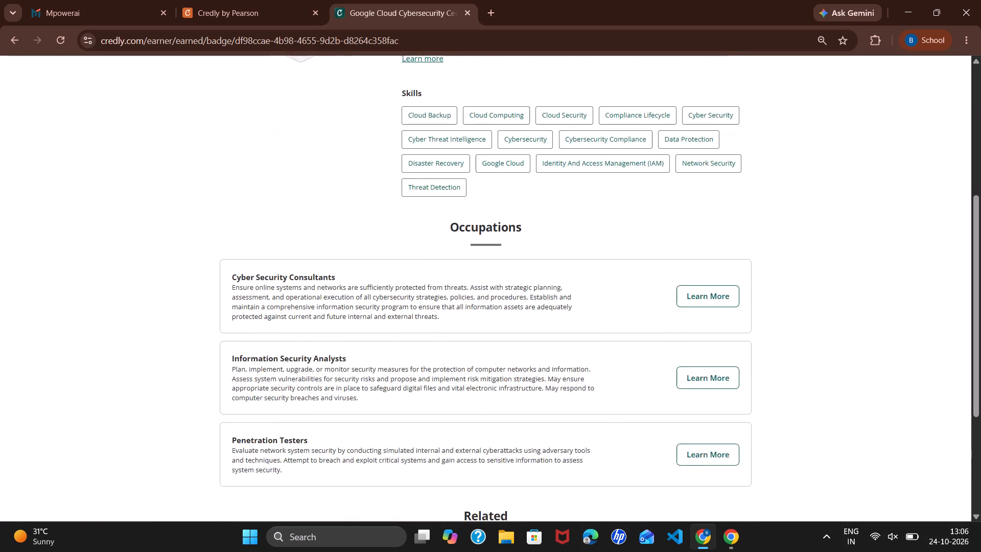
scroll(503, 324, "down", 3)
scroll(503, 324, "up", 6)
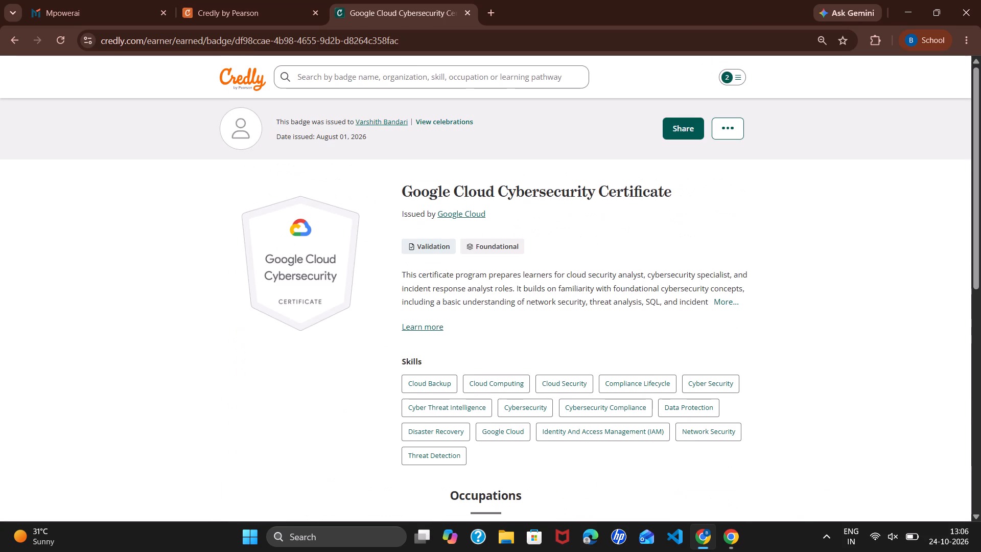
left_click(576, 221)
key("alt+Tab")
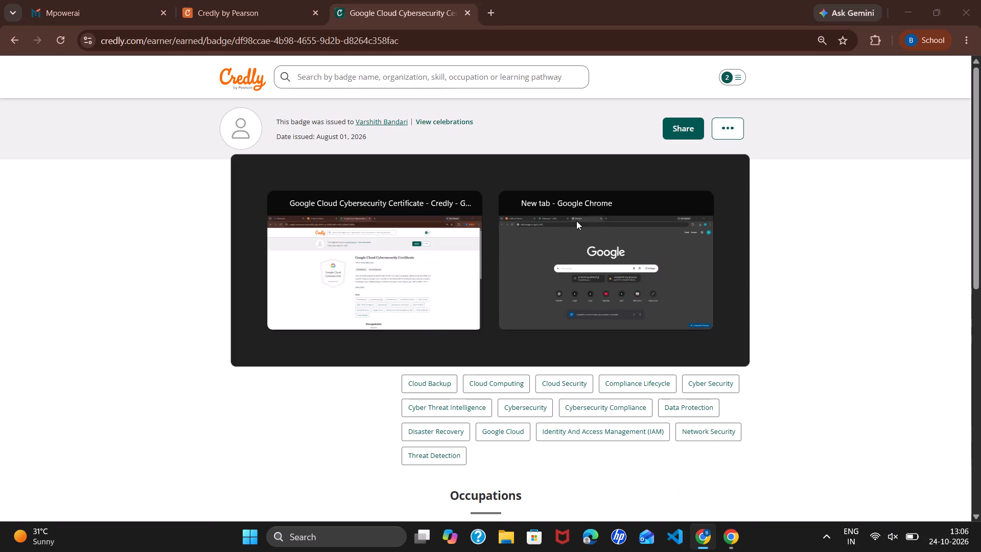
key("alt+Tab")
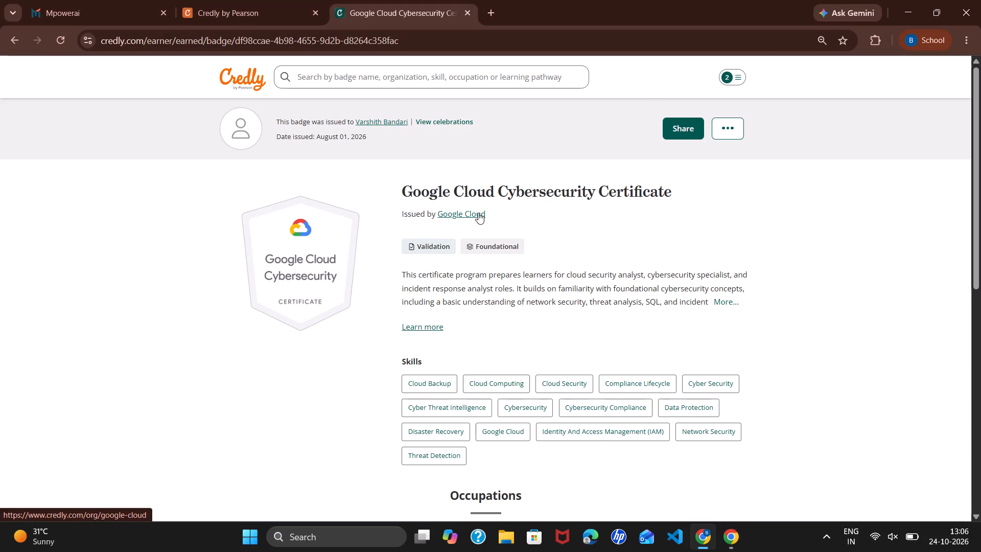
key("ctrl+Tab")
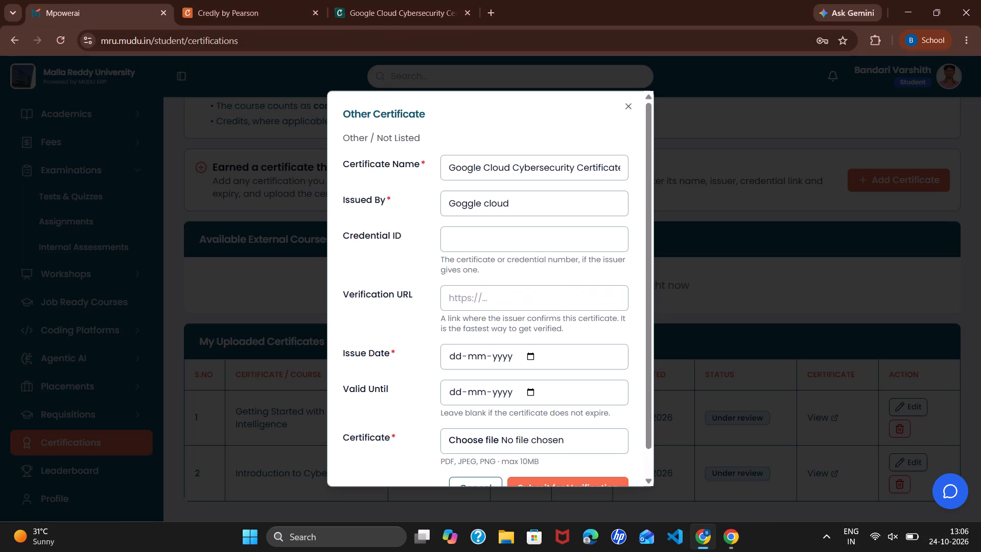
left_click(466, 303)
key("ctrl+Tab")
key("ctrl+Tab")
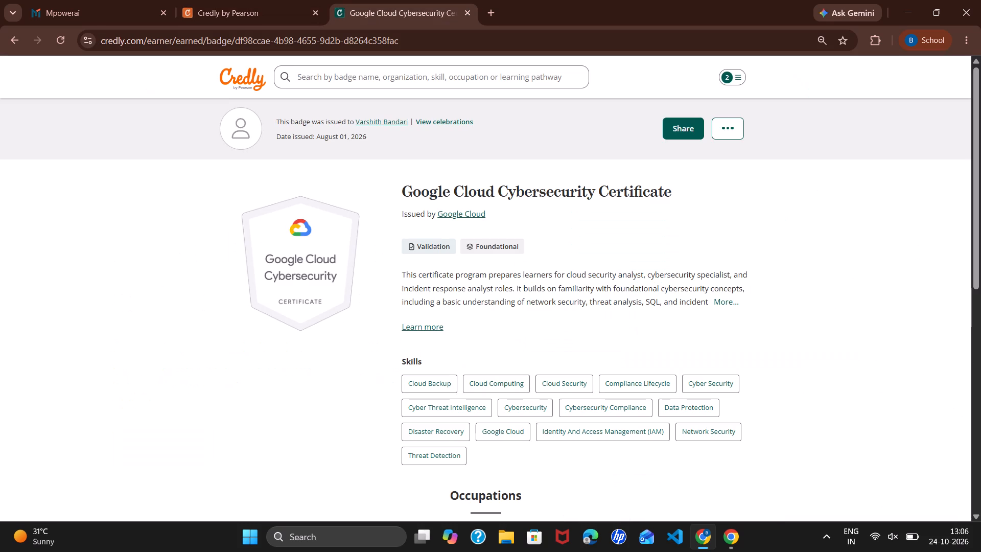
left_click(312, 15)
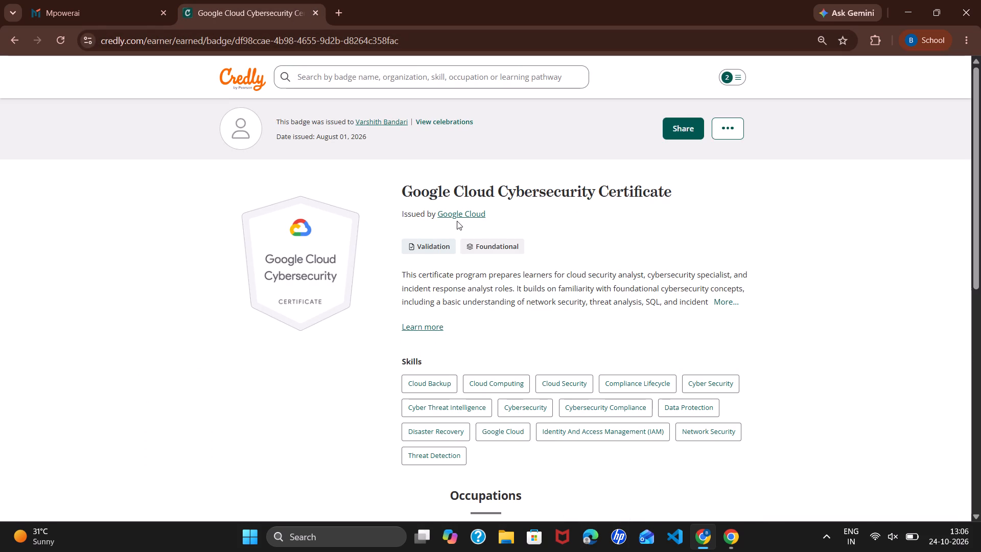
left_click_drag(456, 213, 403, 259)
key("ctrl+Tab")
key("ctrl+Tab")
key("ctrl+Tab")
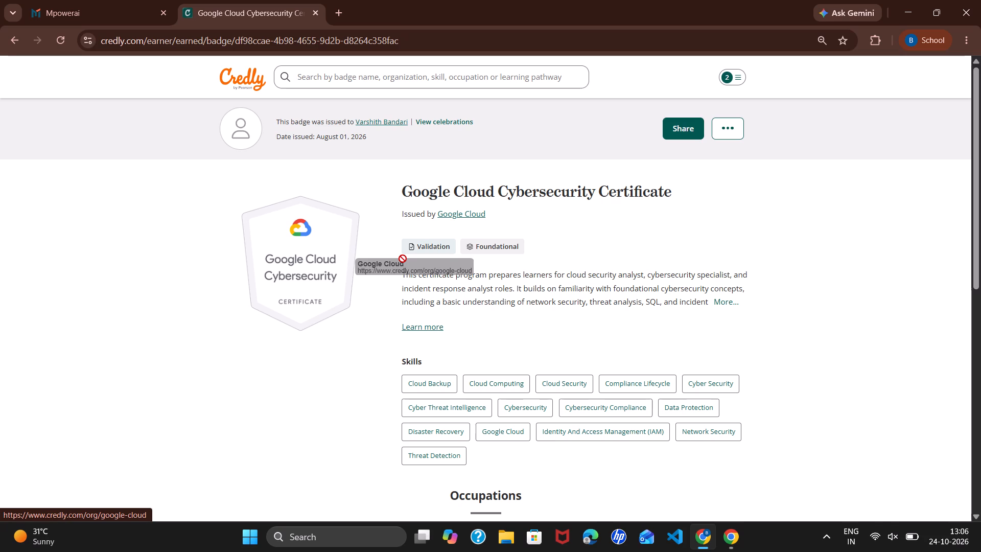
left_click_drag(403, 259, 380, 162)
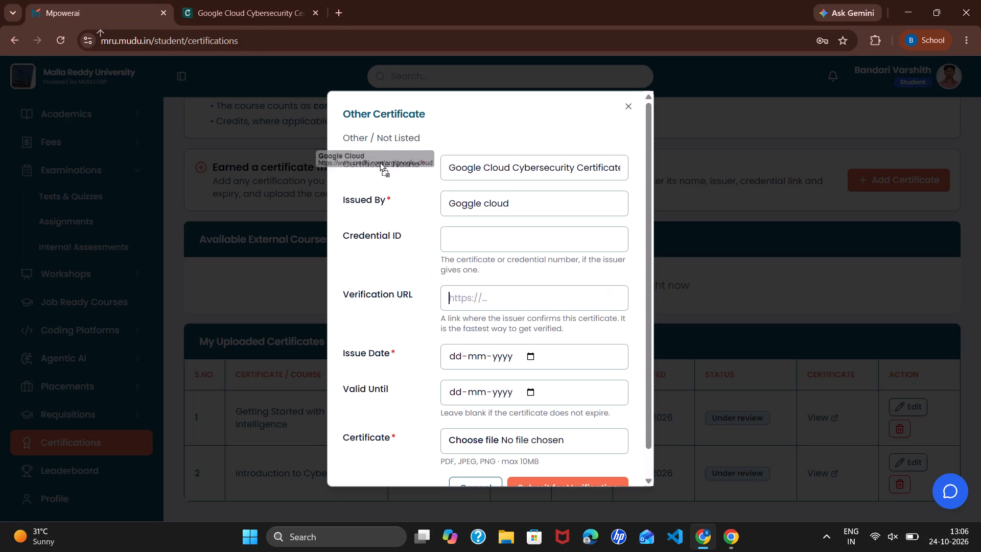
left_click_drag(380, 162, 499, 296)
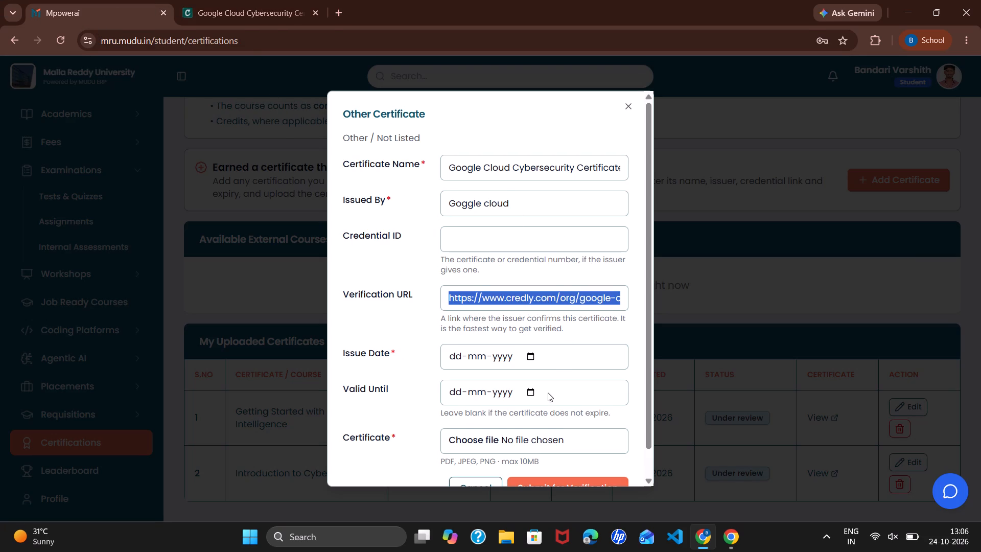
Check the badge's issue date on Credly and set the certificate's Issue Date to 01-08-2026.
scroll(554, 363, "down", 1)
left_click(459, 326)
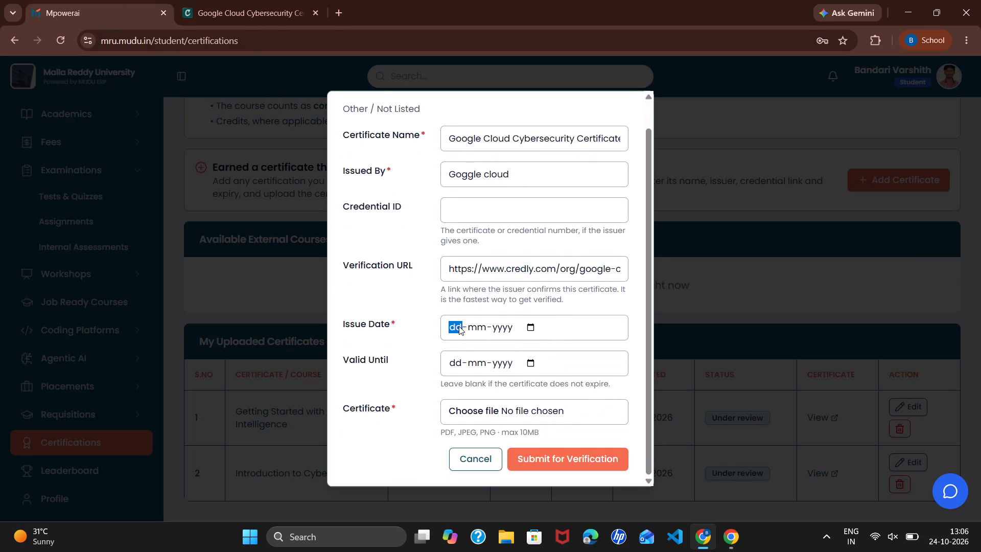
key("alt+Tab")
key("alt+Tab")
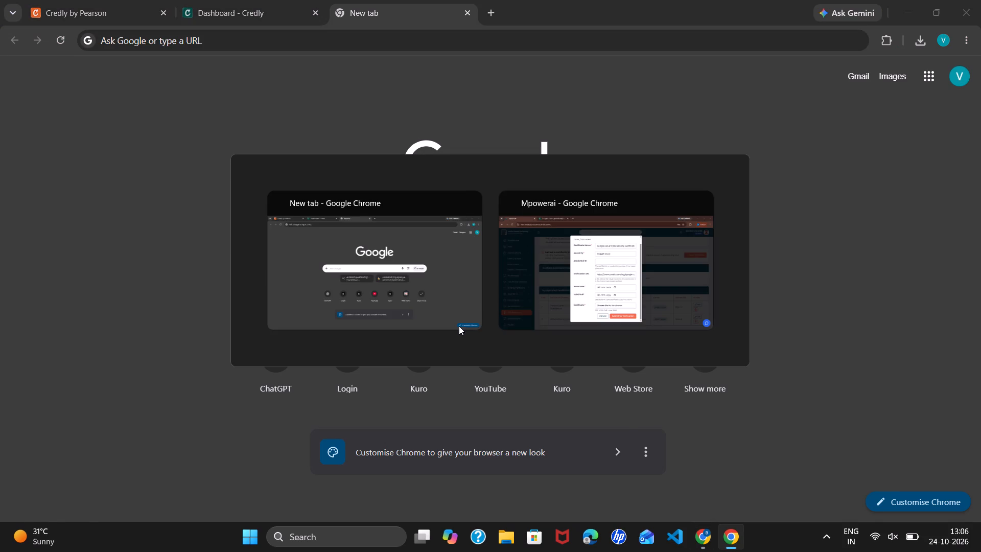
left_click(253, 0)
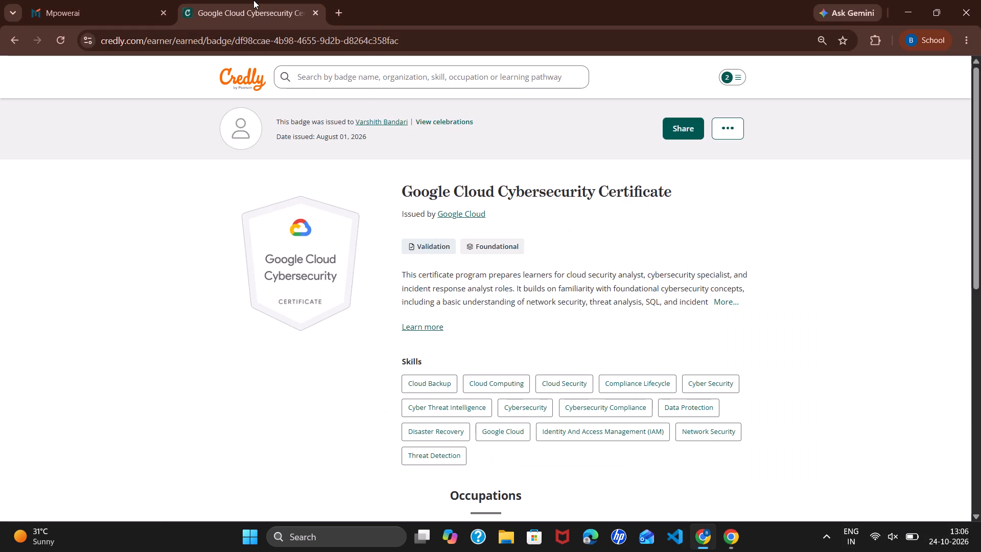
left_click(116, 0)
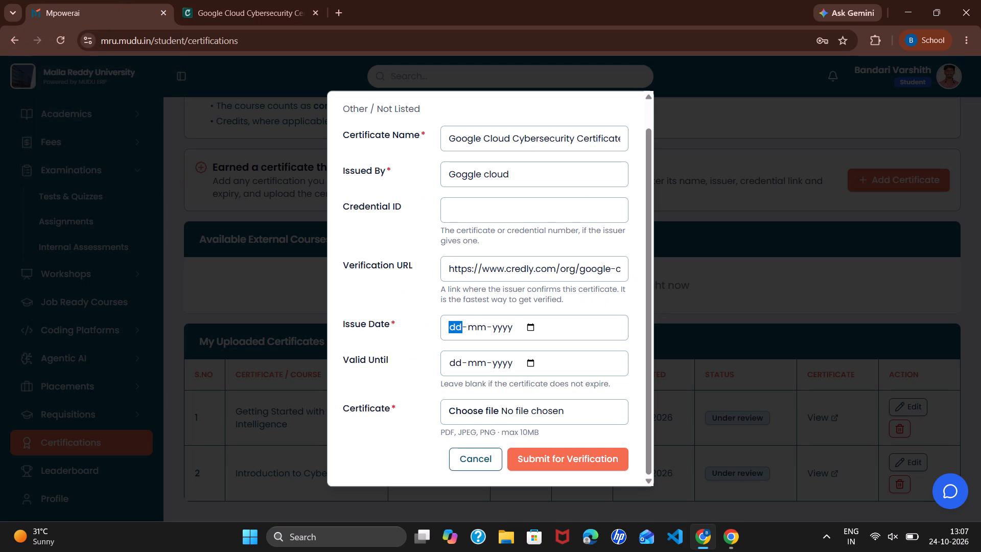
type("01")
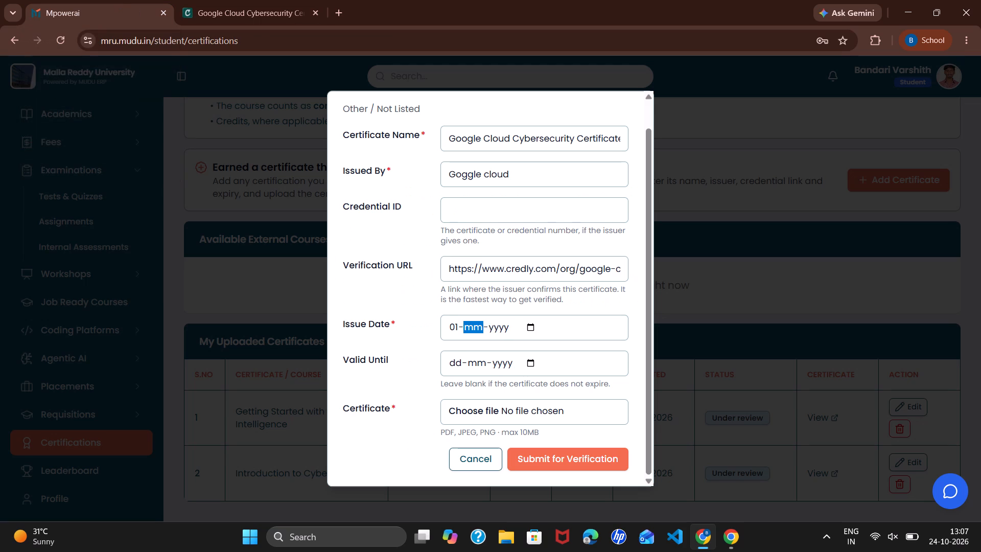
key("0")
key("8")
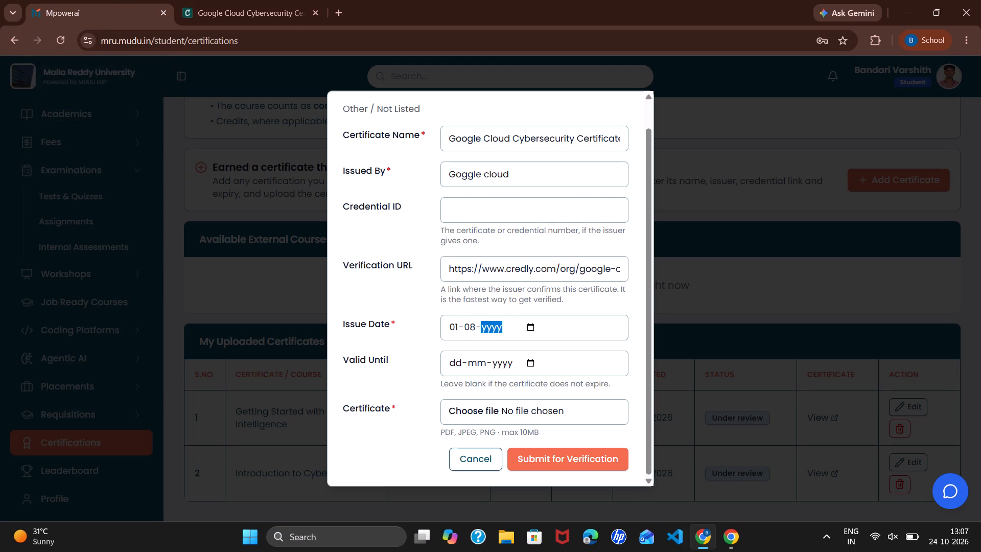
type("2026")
Look over the Google Cloud Cybersecurity Certificate badge page on Credly and return to the certificate form.
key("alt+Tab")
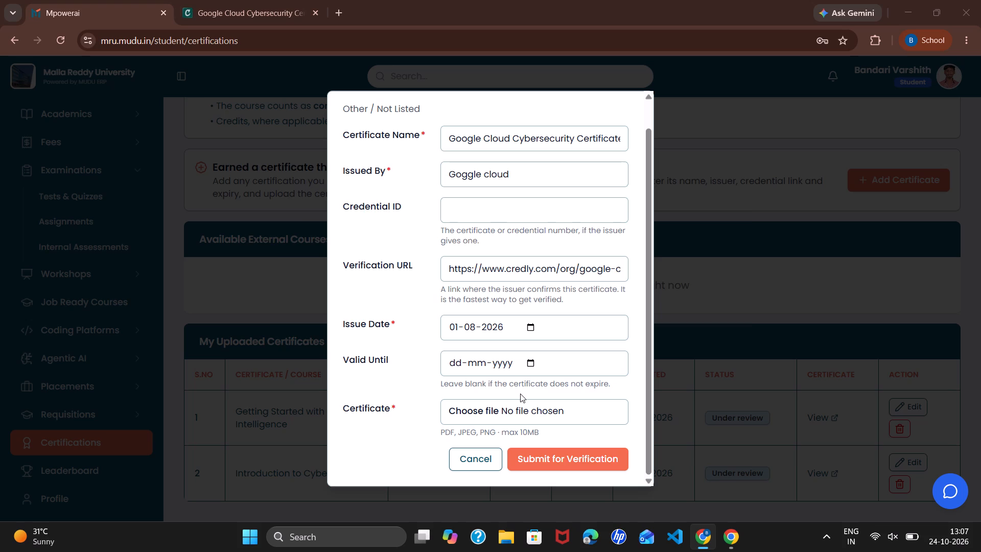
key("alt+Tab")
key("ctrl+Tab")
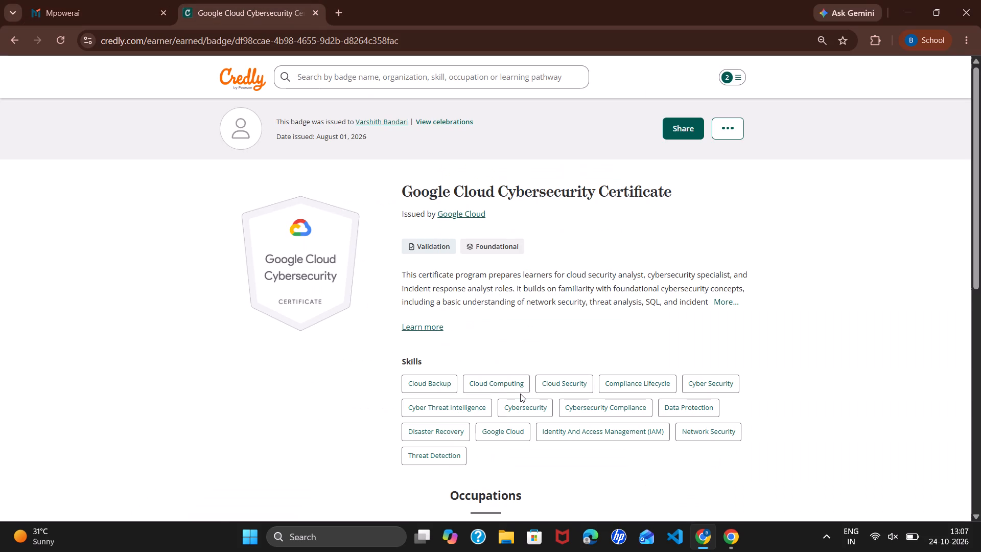
scroll(508, 335, "down", 4)
key("ctrl+Tab")
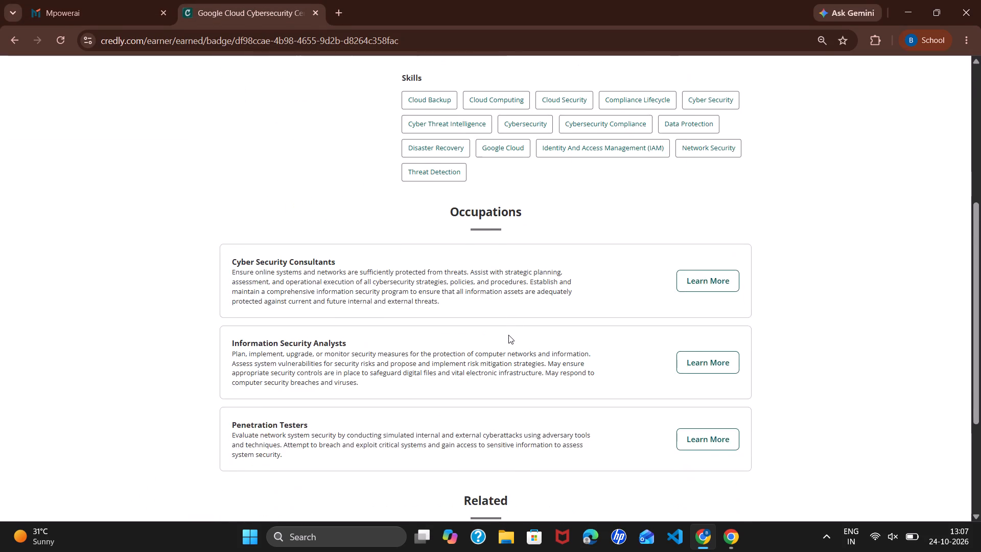
Browse the Downloads and Documents folders for a Google Cloud certificate file to attach, and close the file chooser.
left_click(504, 408)
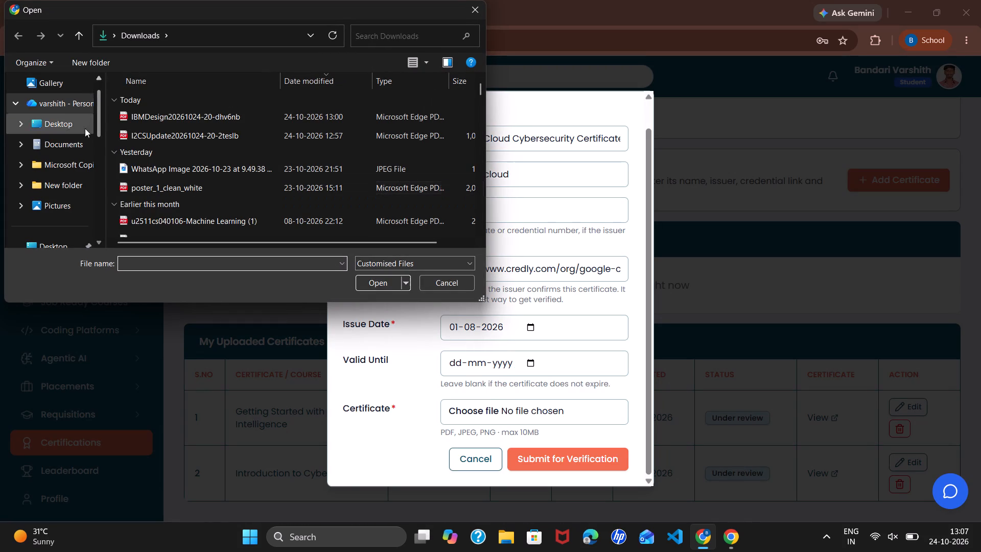
scroll(67, 159, "down", 3)
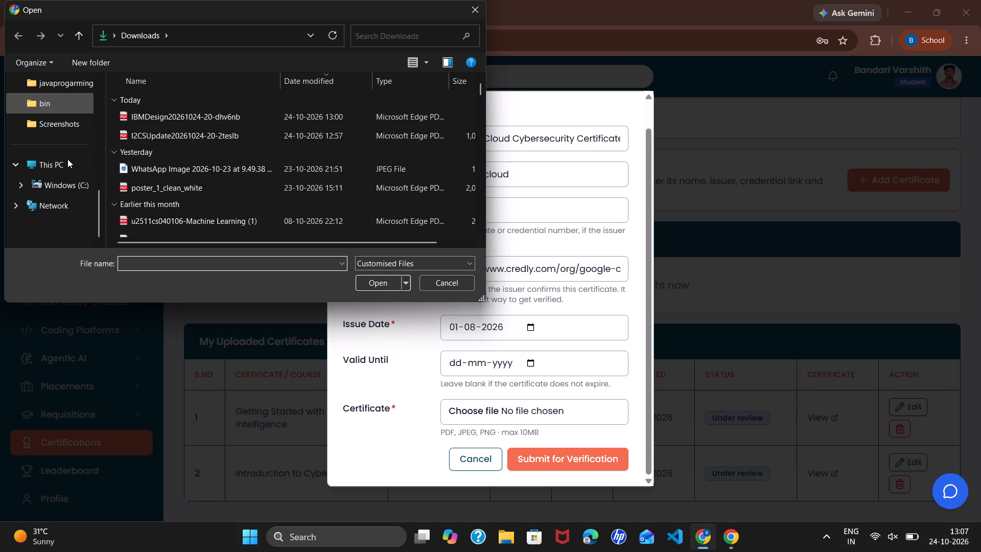
scroll(66, 111, "up", 2)
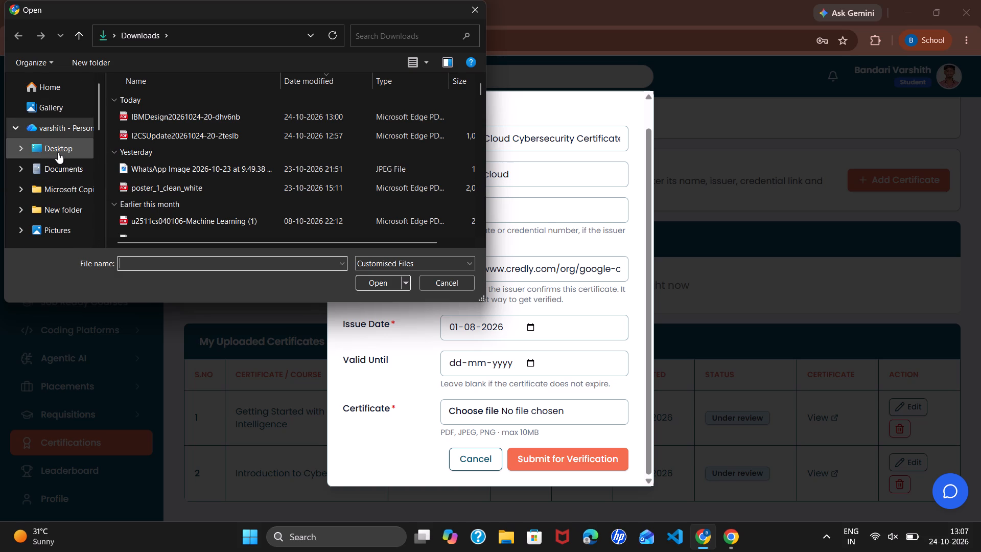
left_click(60, 178)
scroll(60, 178, "down", 1)
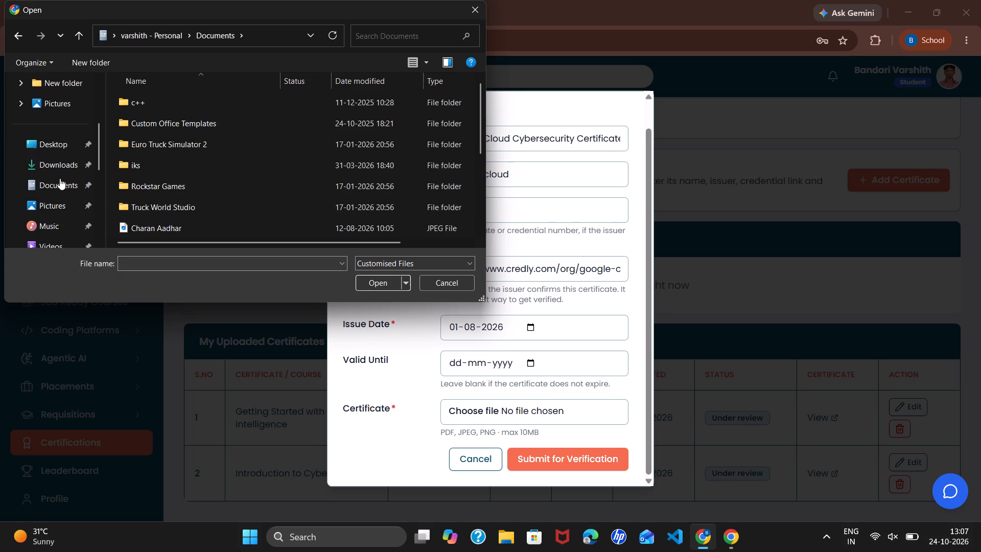
left_click(59, 171)
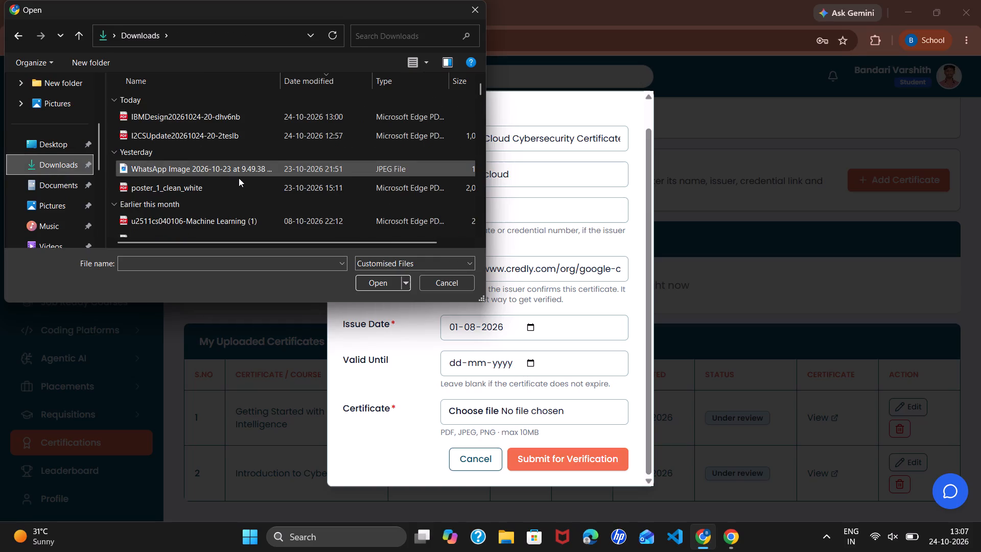
scroll(239, 178, "down", 12)
scroll(239, 178, "up", 1)
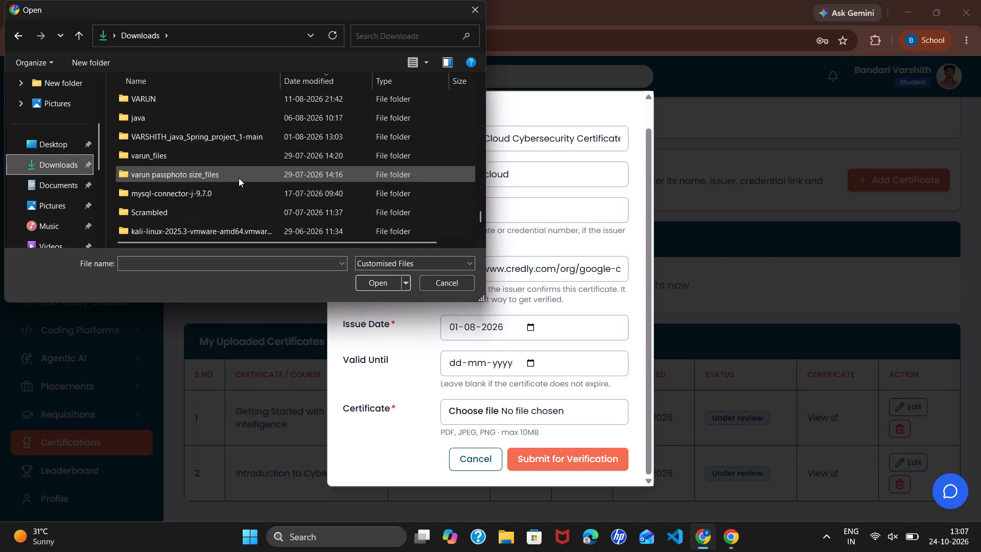
scroll(239, 178, "up", 1)
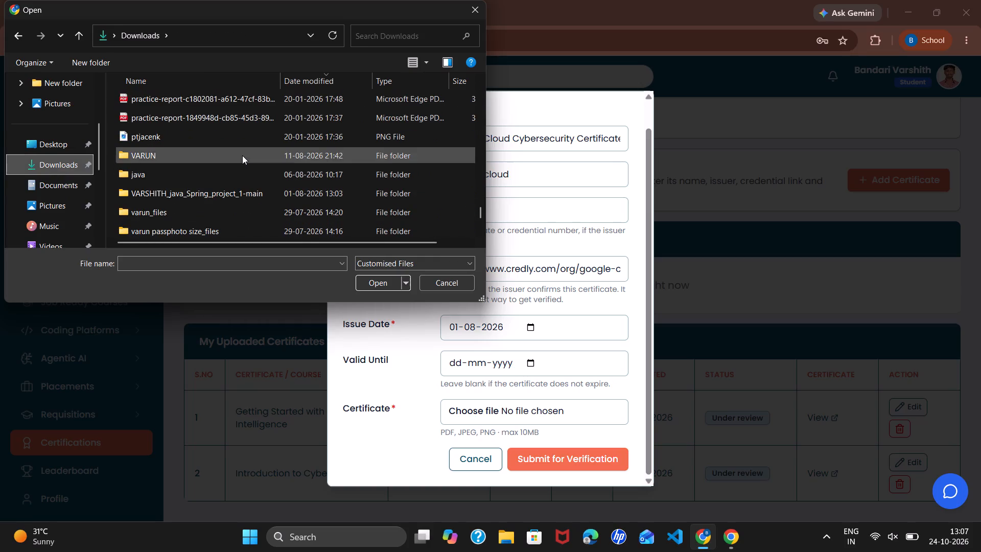
scroll(247, 144, "up", 1)
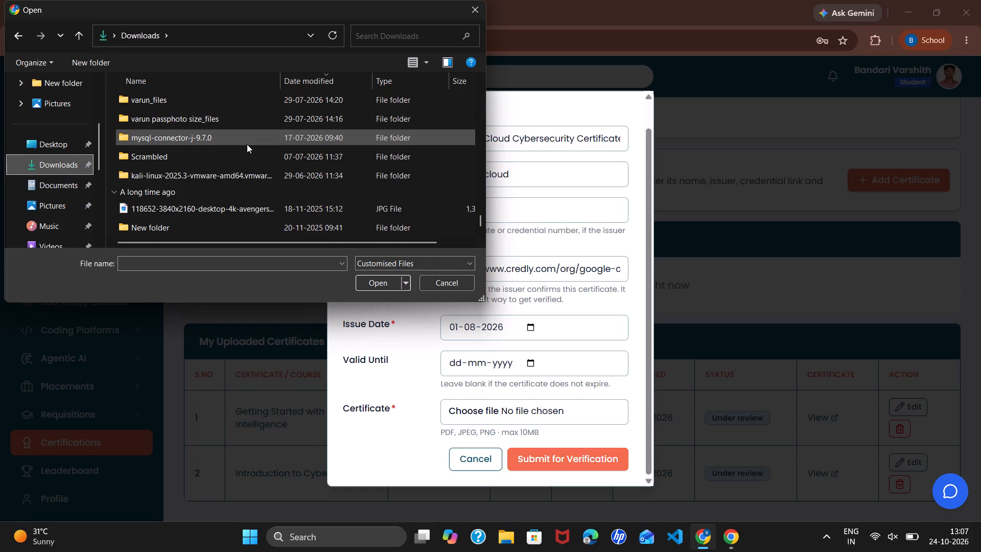
scroll(247, 144, "up", 2)
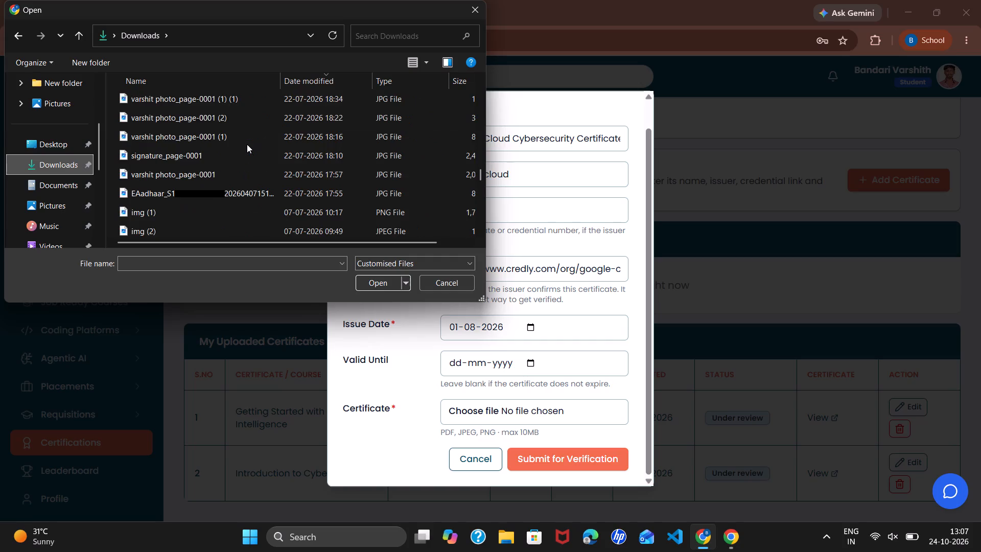
scroll(247, 144, "up", 2)
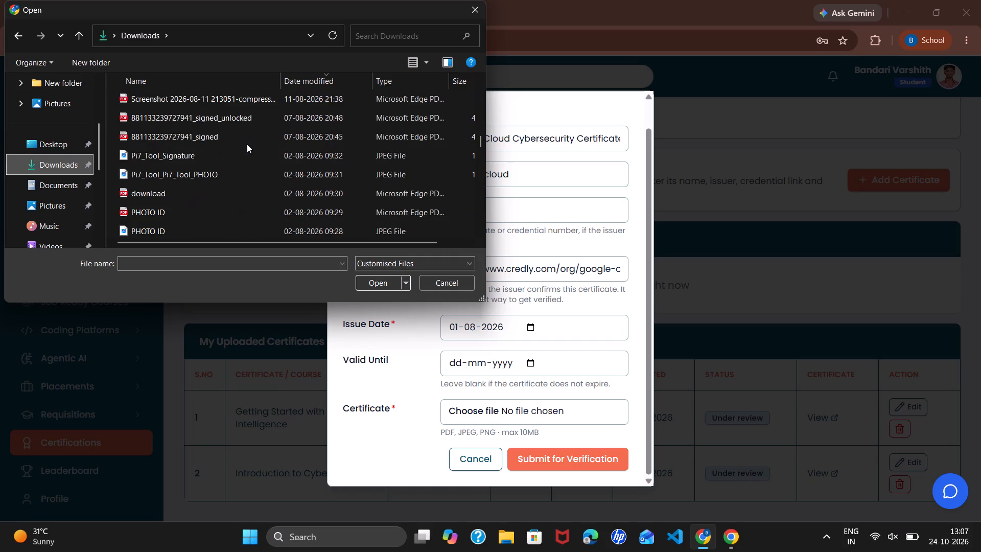
scroll(247, 144, "down", 1)
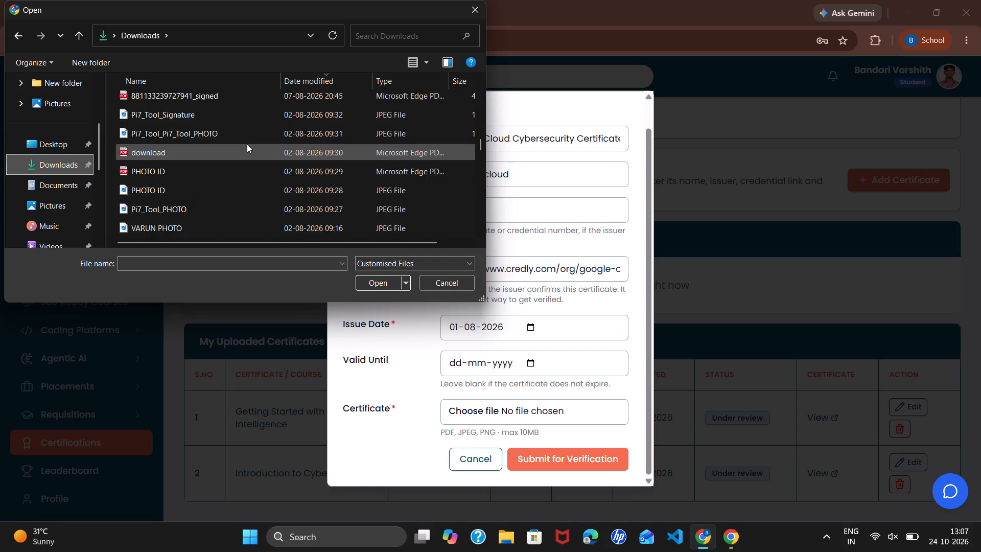
scroll(242, 189, "down", 1)
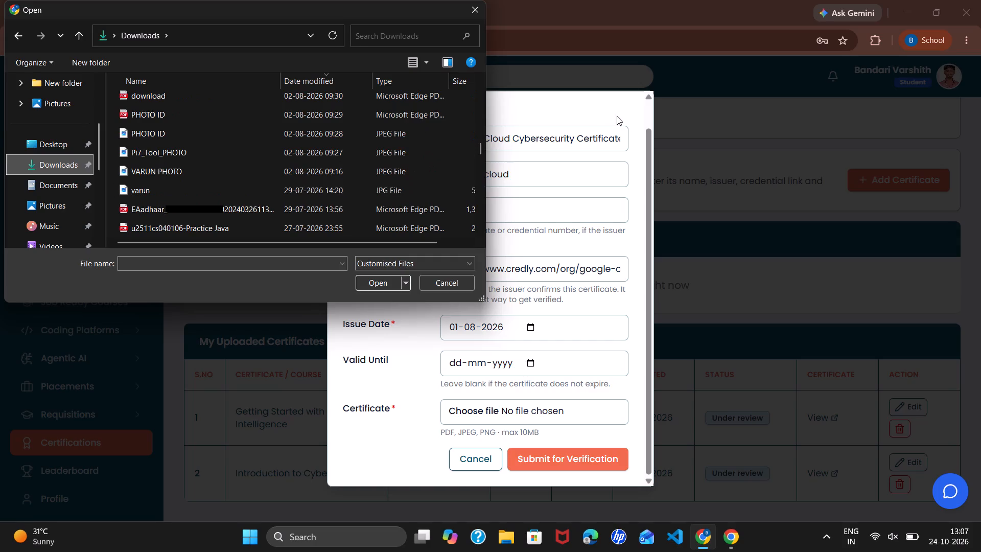
left_click(646, 120)
left_click(476, 7)
Open the public view of the Google Cloud Cybersecurity Certificate badge on Credly and examine its page and verification details.
left_click(265, 9)
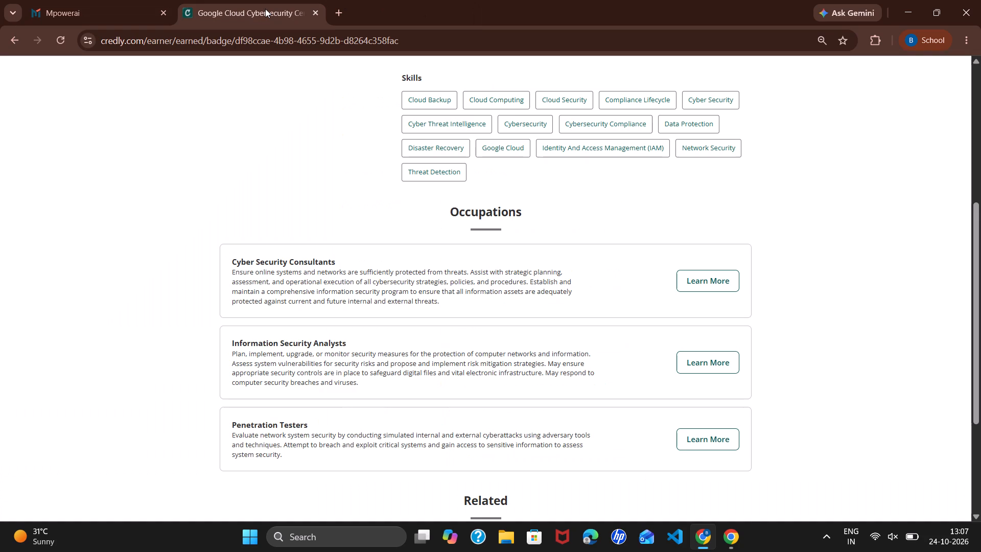
scroll(524, 287, "up", 9)
left_click(733, 124)
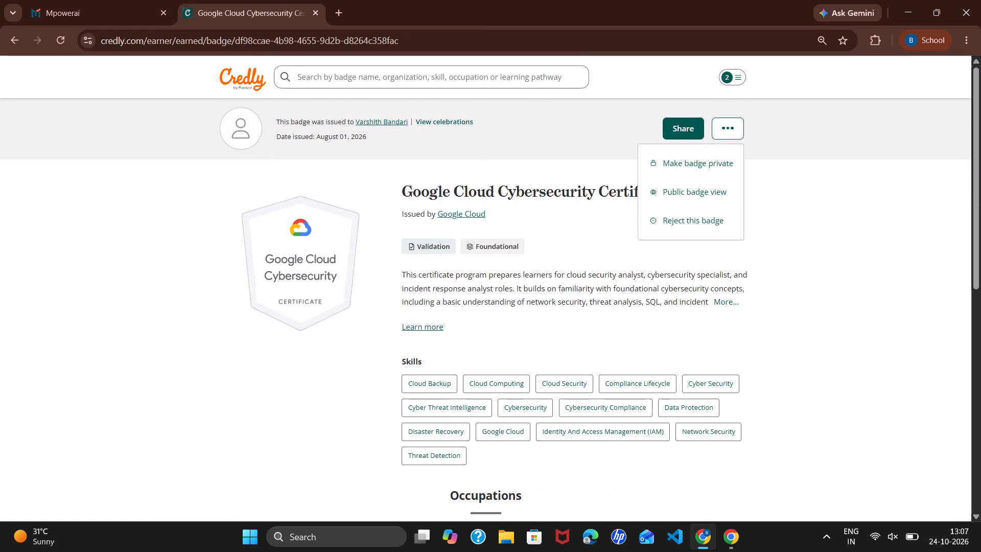
scroll(626, 289, "down", 2)
scroll(626, 289, "up", 5)
left_click(705, 197)
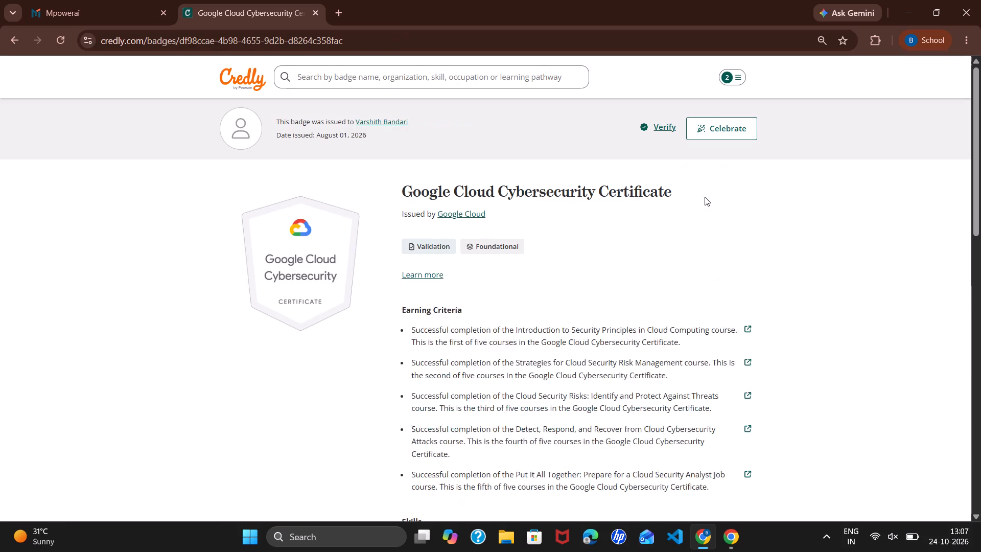
scroll(682, 208, "down", 5)
scroll(682, 208, "up", 1)
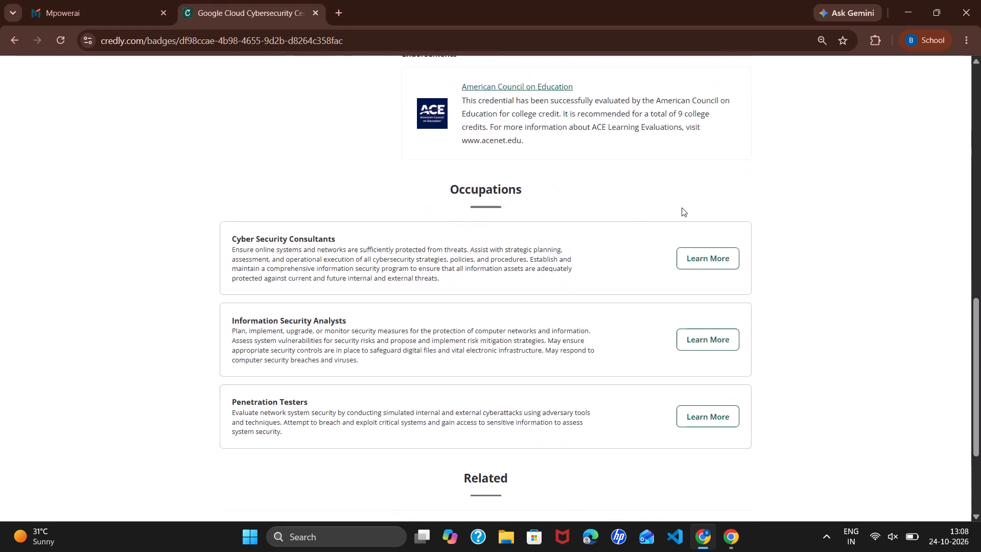
scroll(682, 208, "up", 1)
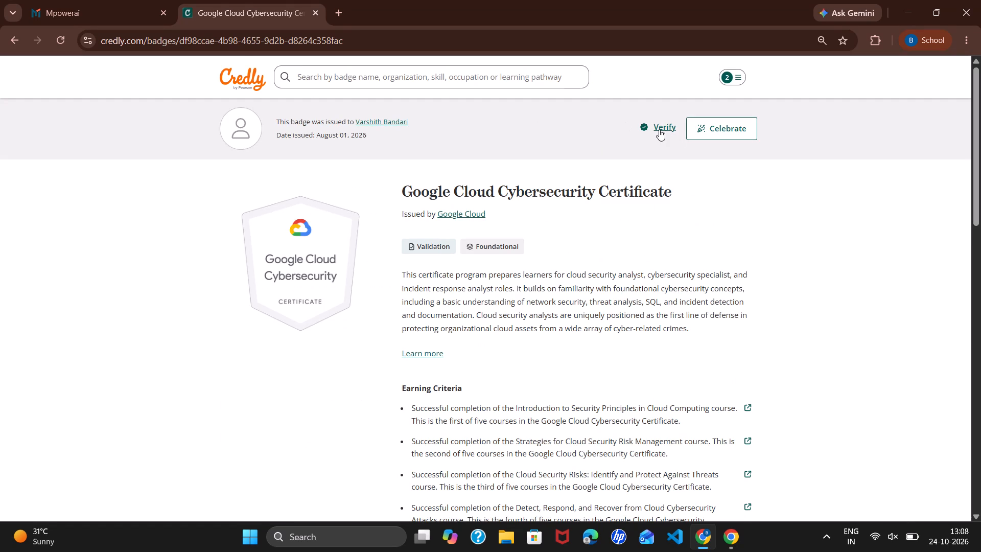
left_click(659, 129)
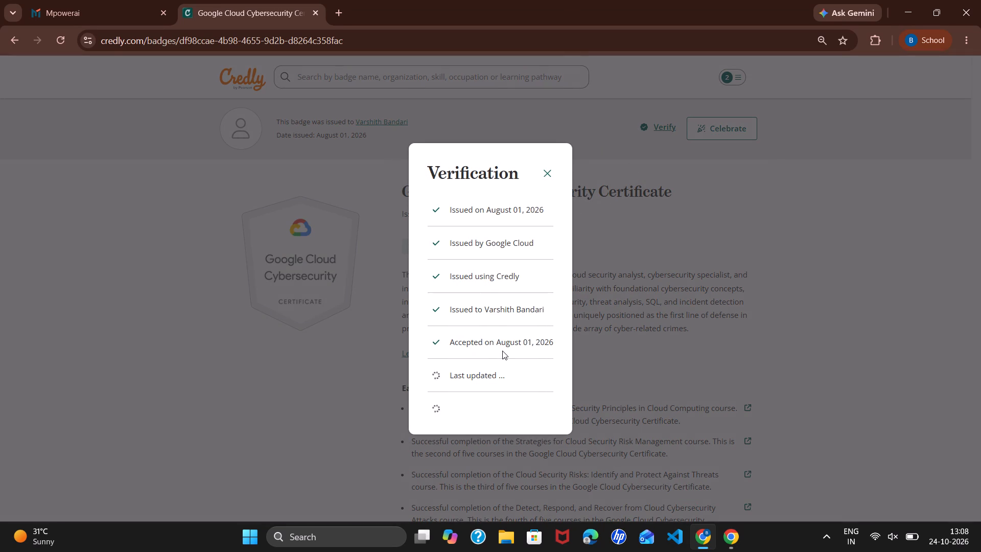
scroll(502, 351, "down", 1)
left_click(550, 184)
left_click(547, 166)
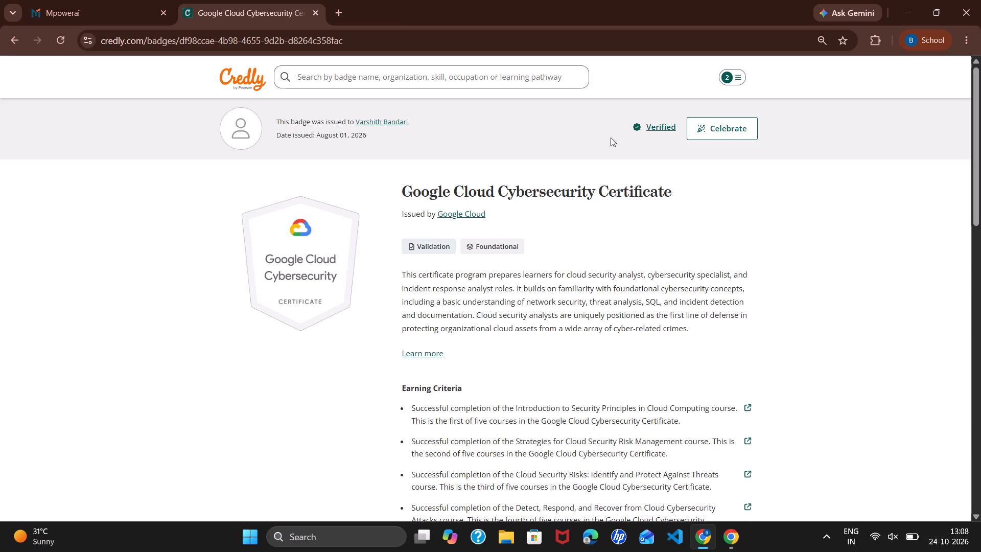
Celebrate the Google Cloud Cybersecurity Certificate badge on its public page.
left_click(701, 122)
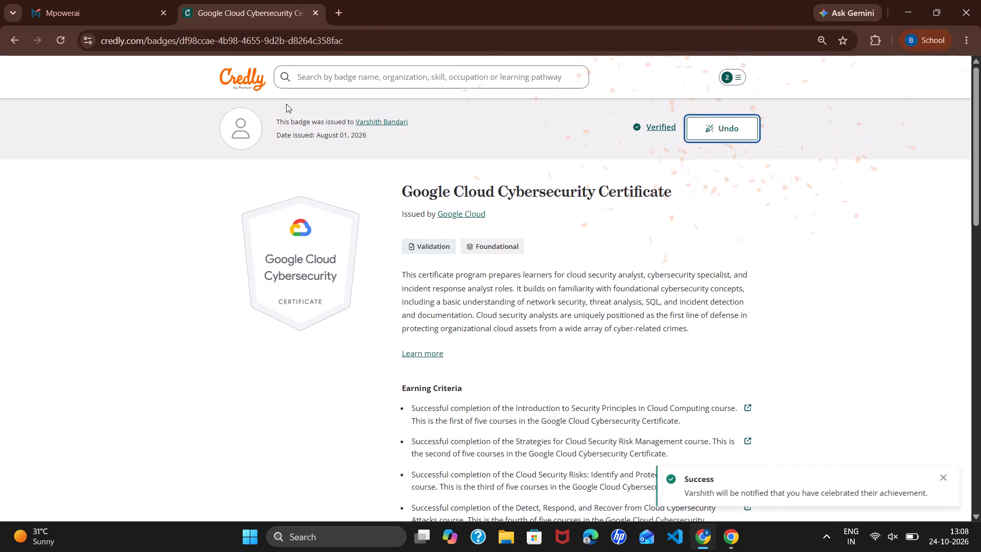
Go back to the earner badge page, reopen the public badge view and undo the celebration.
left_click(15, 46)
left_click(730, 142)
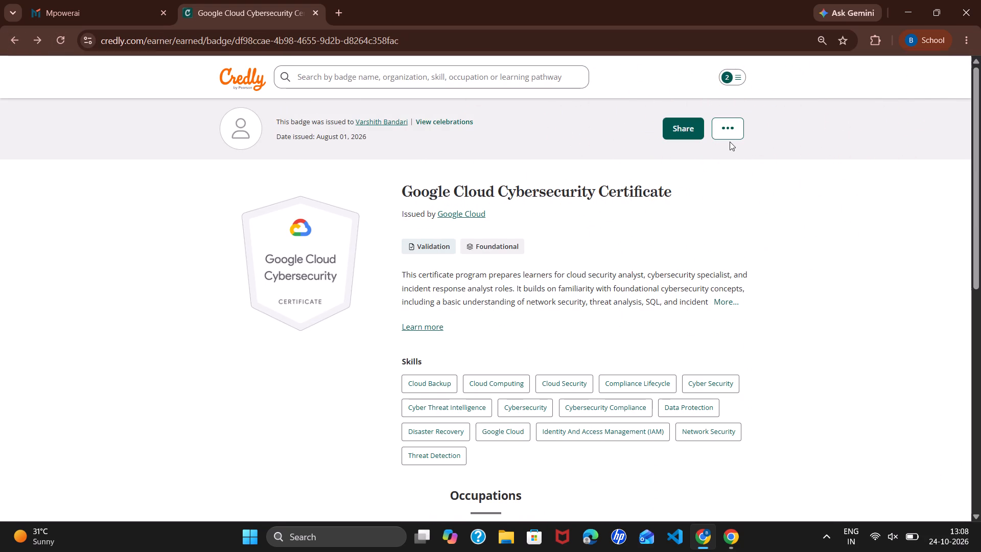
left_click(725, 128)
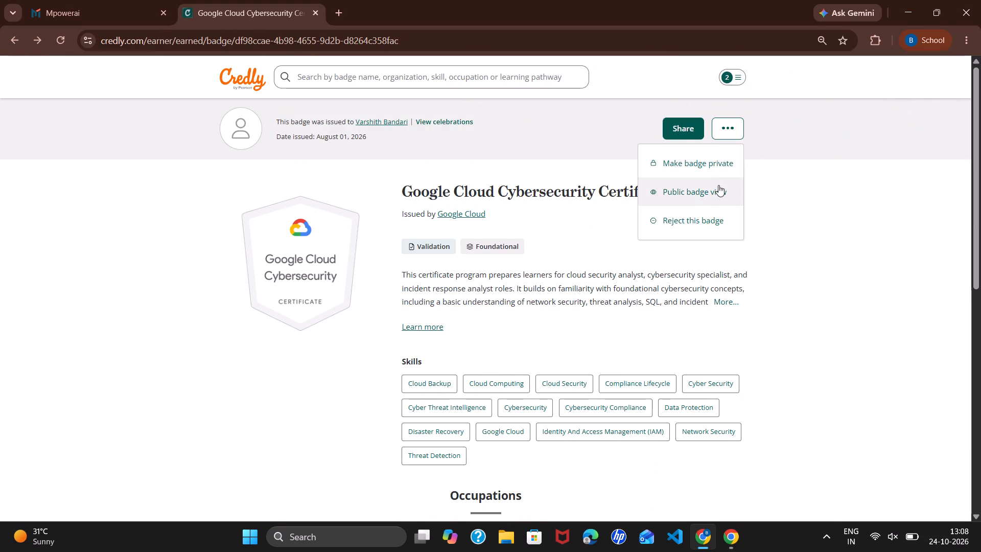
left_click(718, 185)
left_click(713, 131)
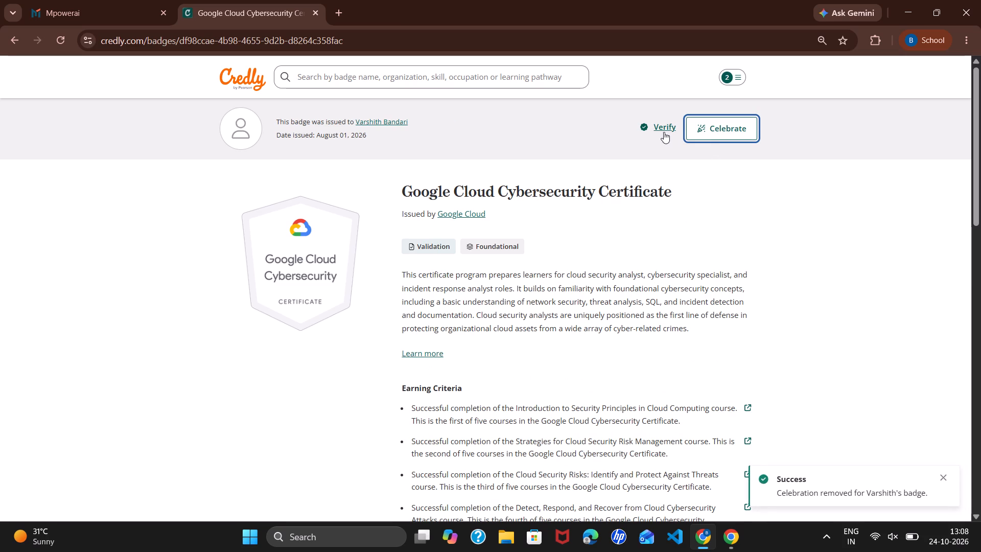
Examine the public badge page, including its Validation label, for a way to get the certificate.
scroll(587, 292, "down", 2)
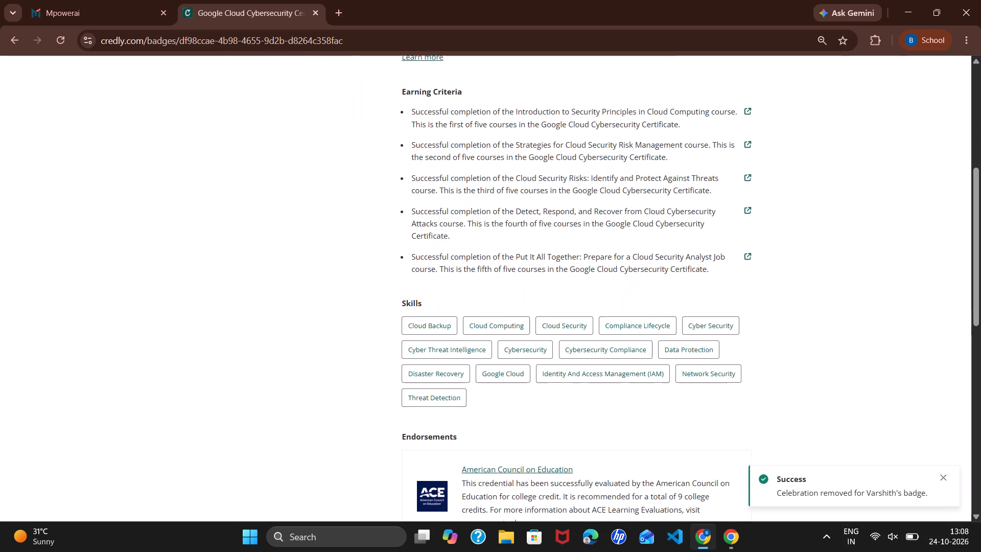
scroll(587, 292, "down", 6)
scroll(587, 292, "up", 3)
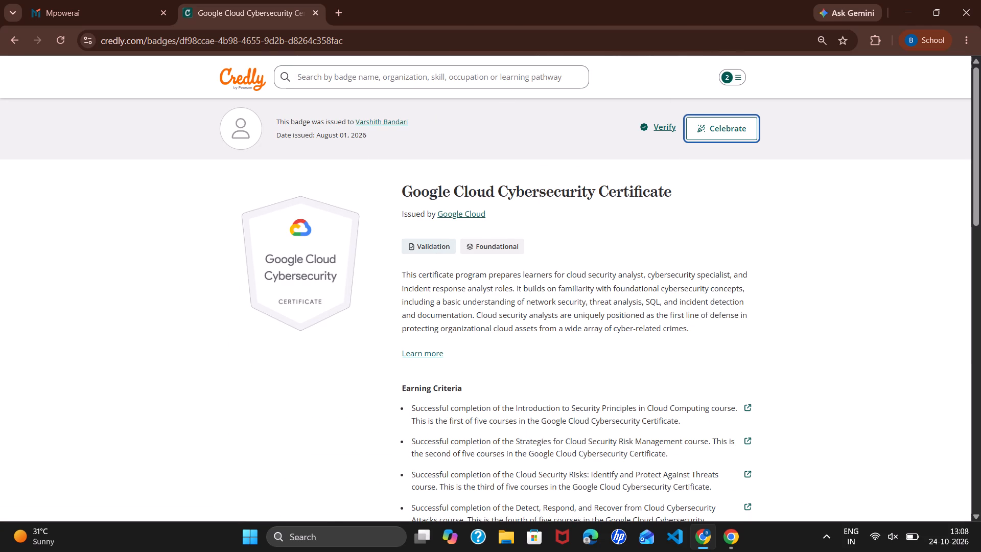
left_click(437, 248)
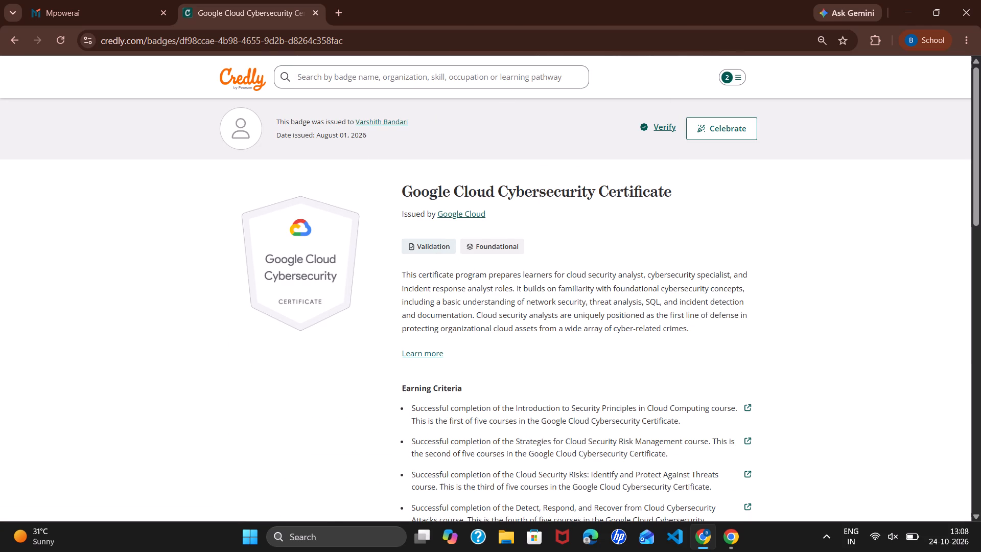
left_click(428, 247)
Return to the earner view of the Google Cloud Cybersecurity badge, make the badge private and check its remaining options.
left_click(13, 37)
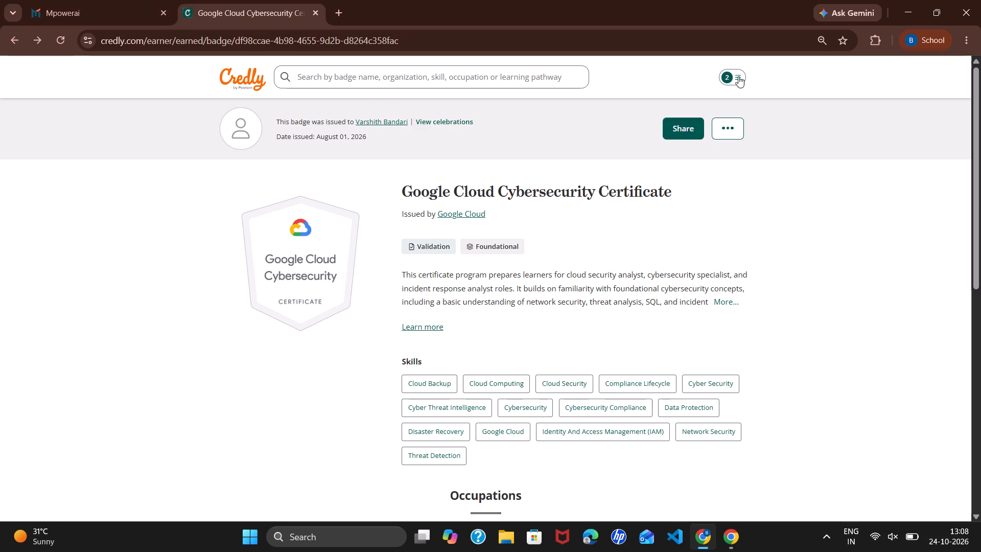
left_click(725, 134)
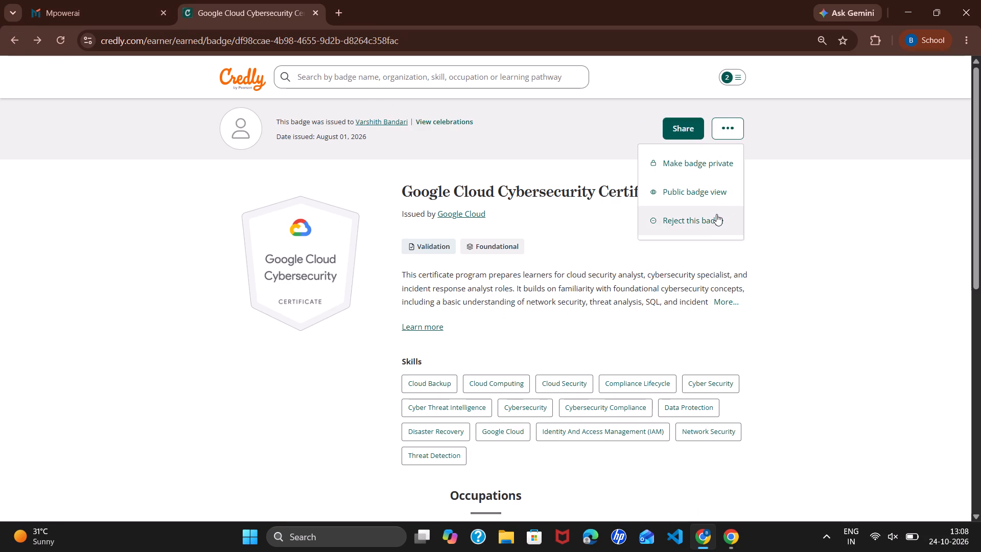
left_click(702, 165)
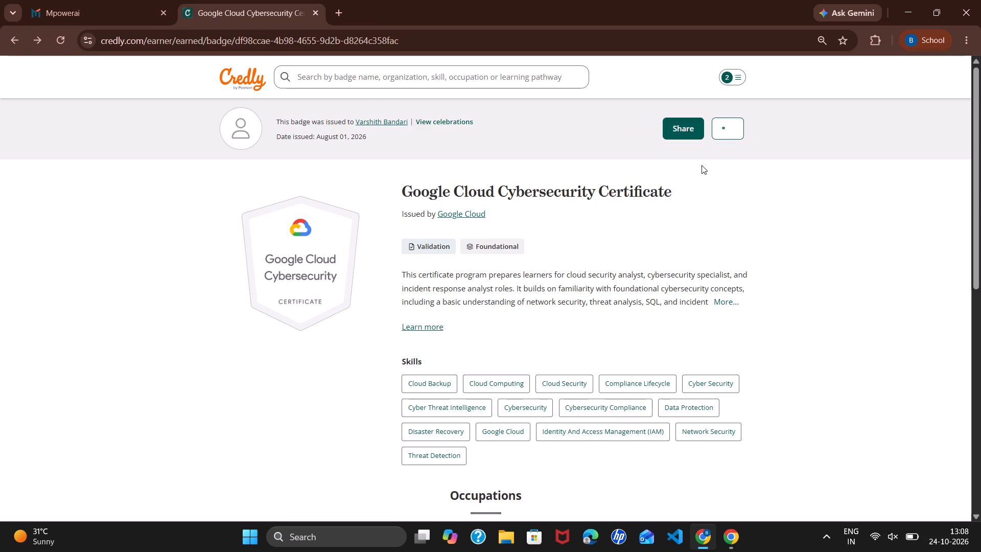
left_click(723, 127)
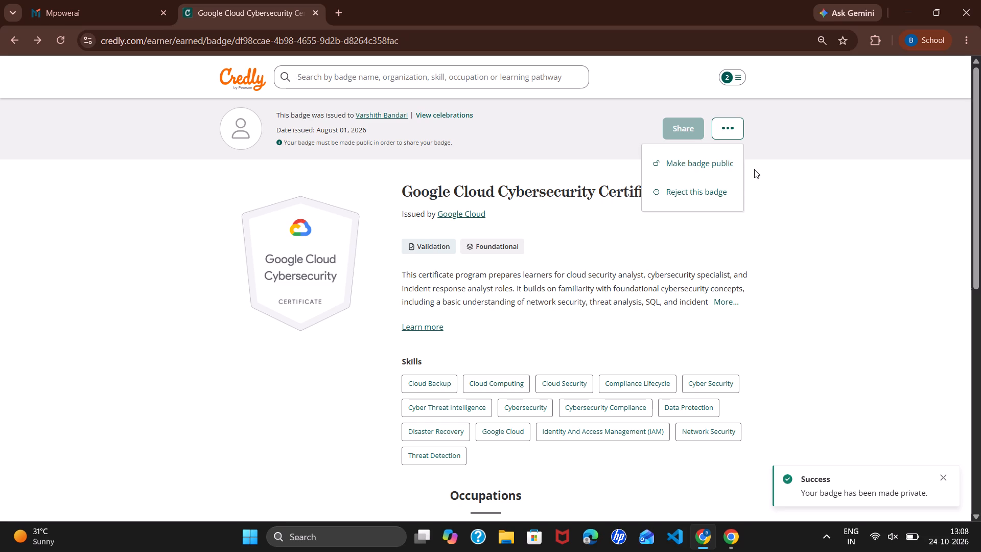
left_click(766, 176)
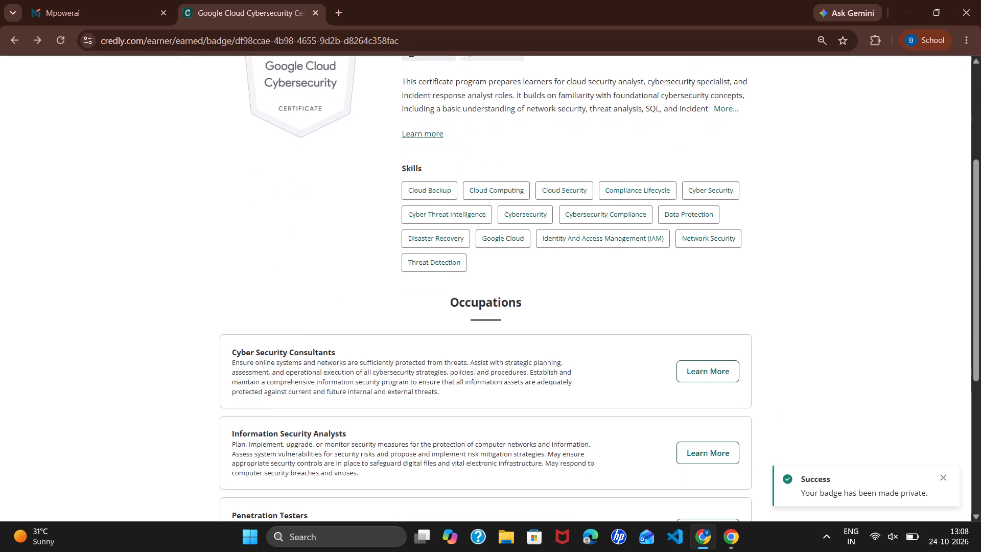
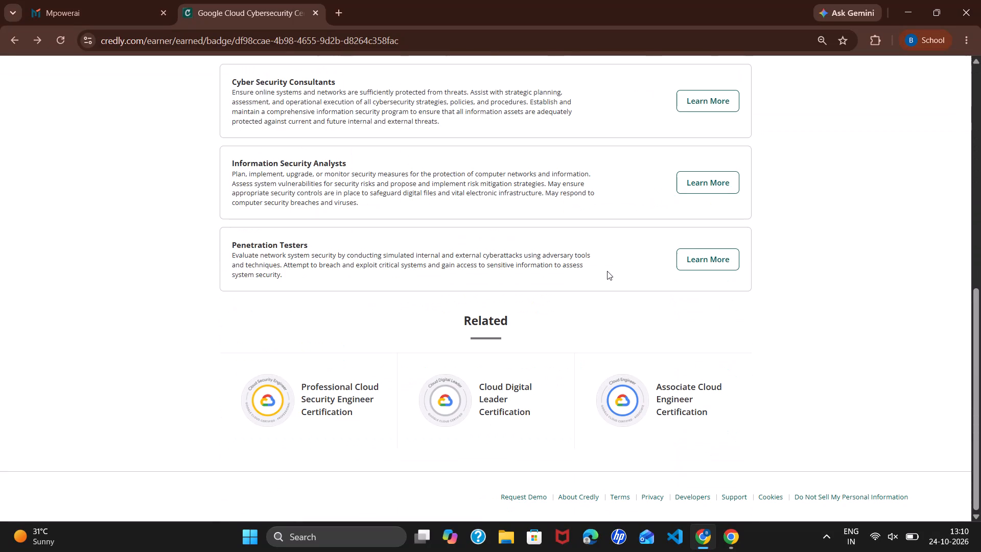
Go to the Credly dashboard, reopen the Google Cloud Cybersecurity Certificate badge and check its additional options for a certificate download.
scroll(607, 271, "up", 9)
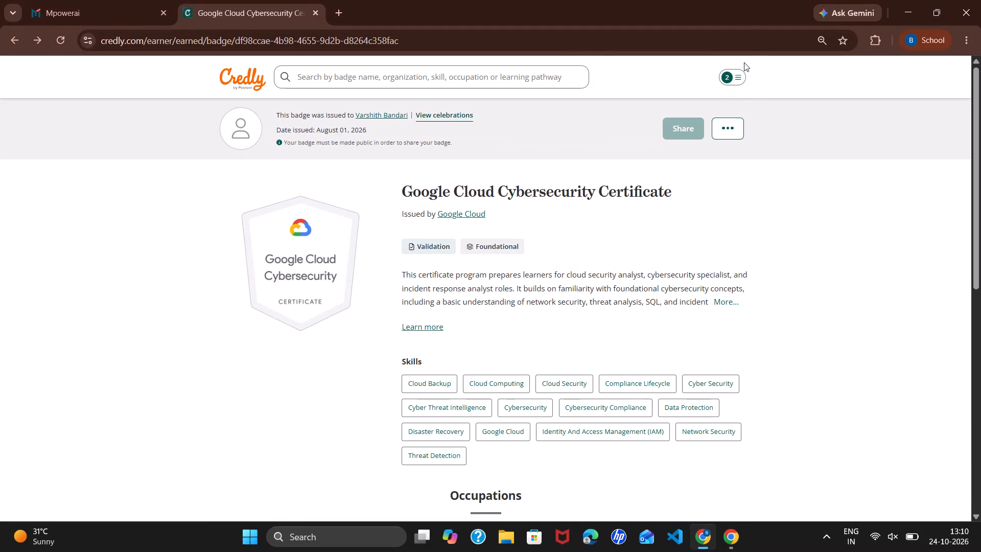
left_click(738, 79)
left_click(705, 112)
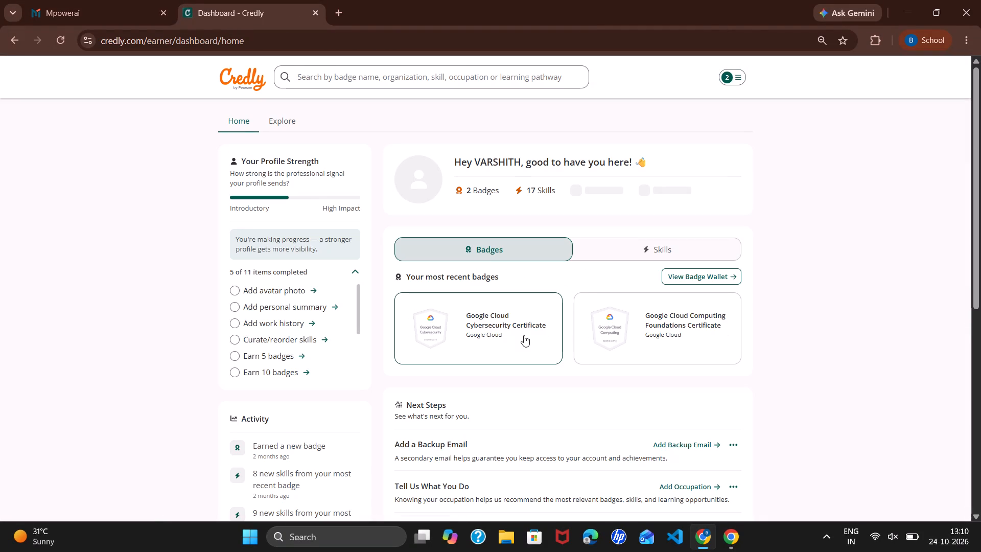
left_click(524, 335)
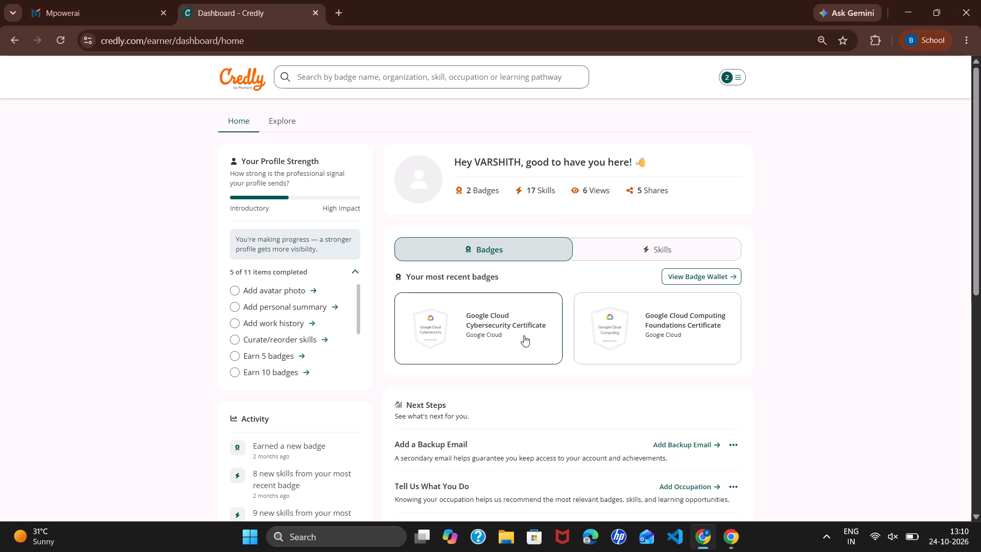
scroll(524, 335, "down", 3)
scroll(524, 335, "up", 2)
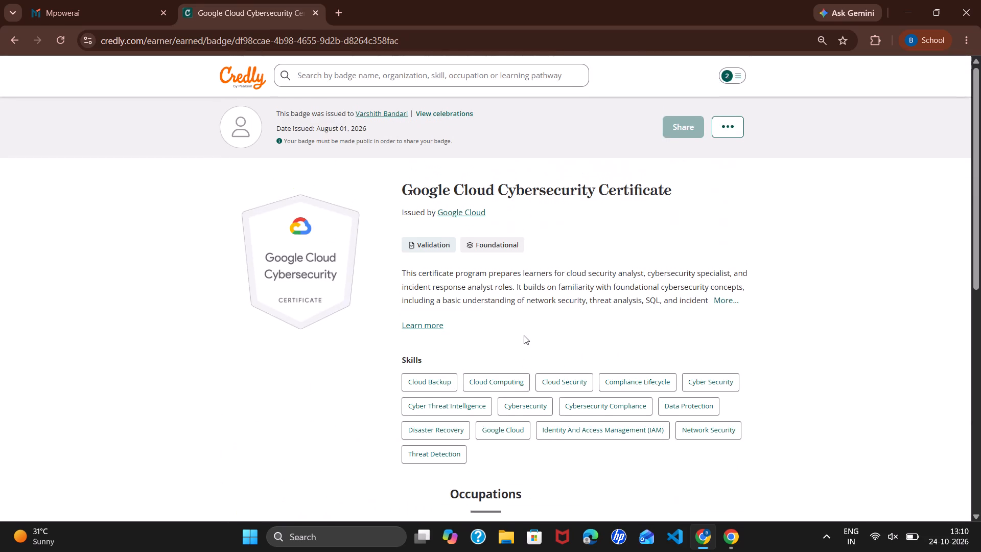
left_click(734, 128)
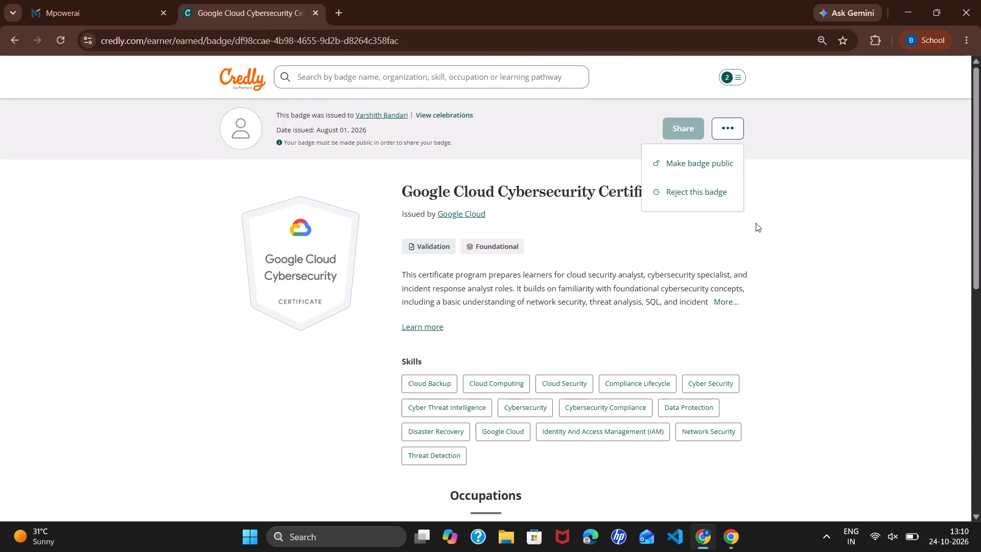
left_click(827, 254)
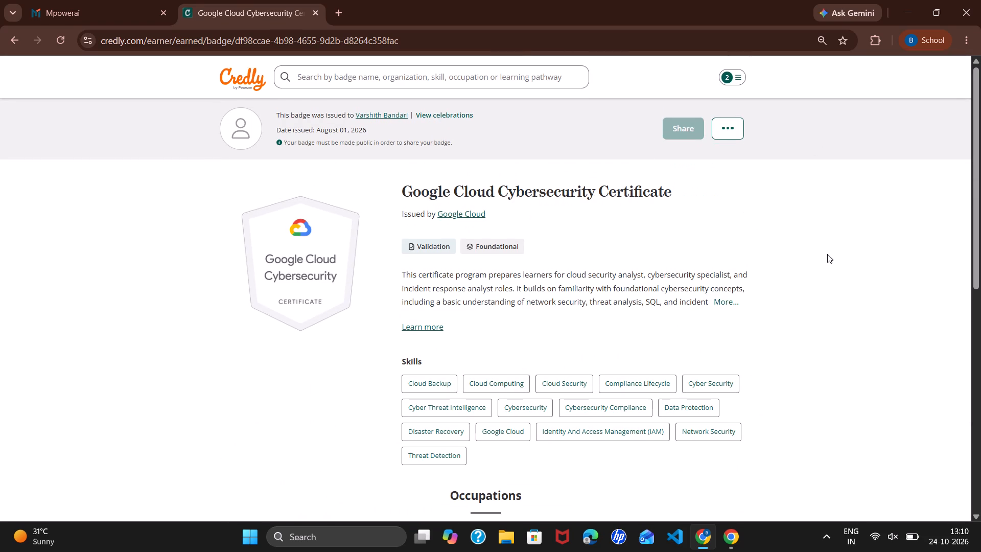
Capture a screenshot of the browser window showing the Google Cloud Cybersecurity Certificate badge page.
key("Print")
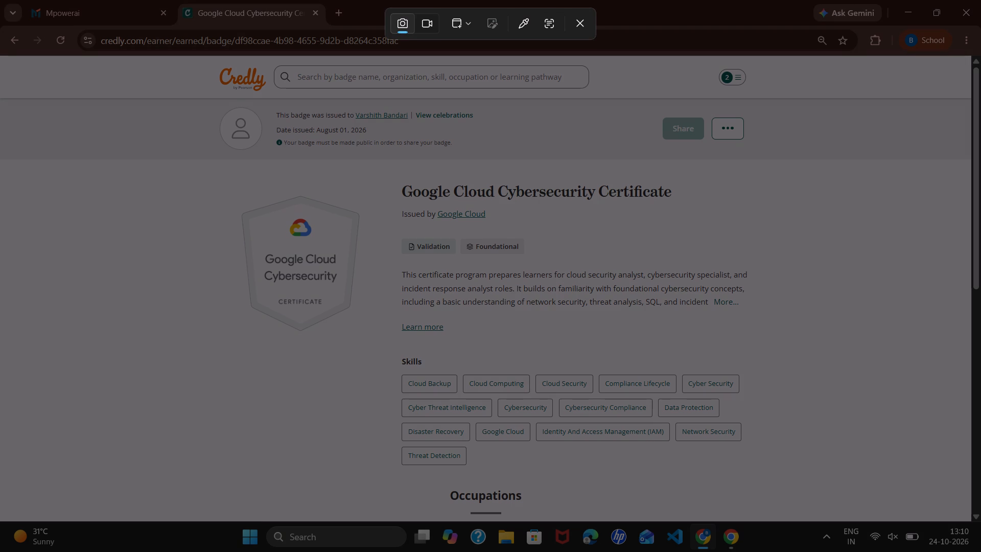
left_click(3, 60)
left_click_drag(2, 61, 16, 73)
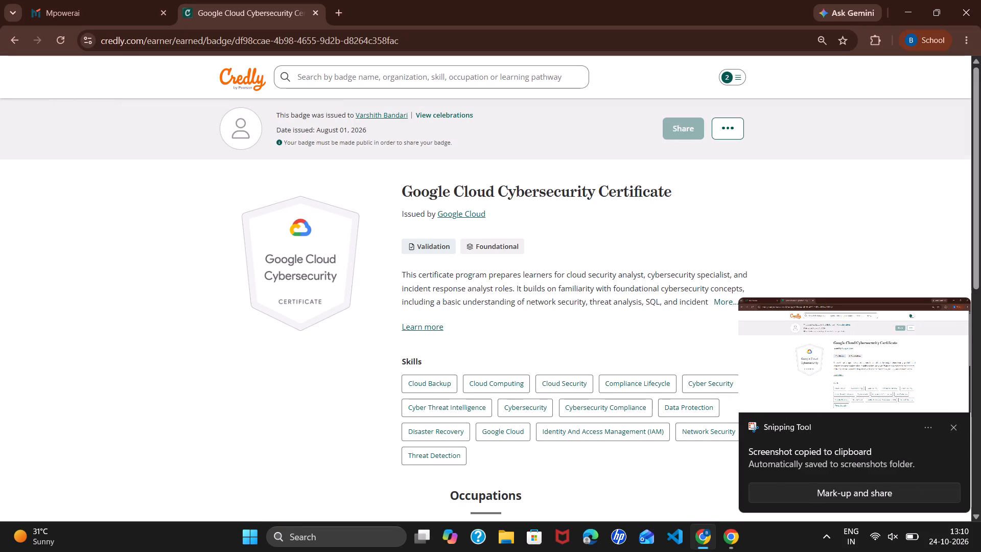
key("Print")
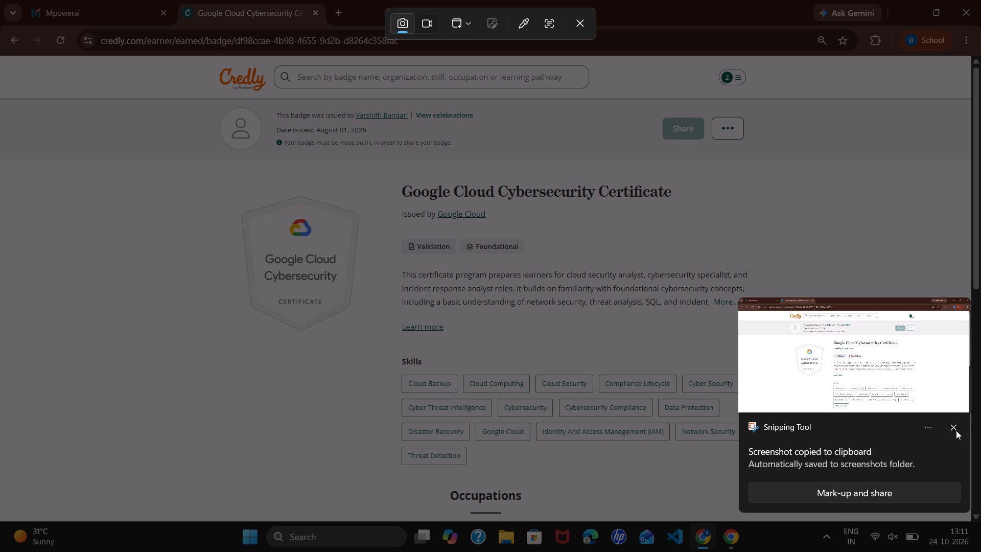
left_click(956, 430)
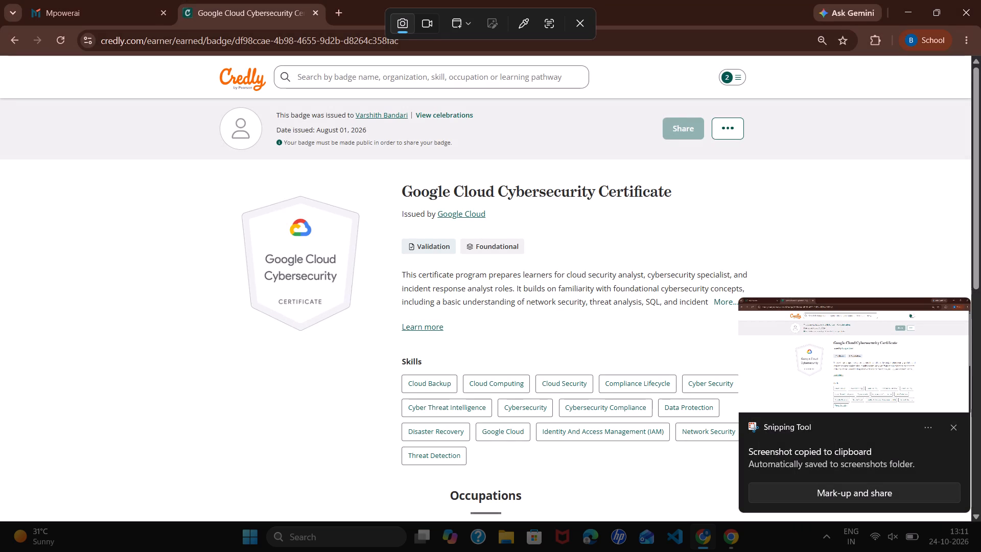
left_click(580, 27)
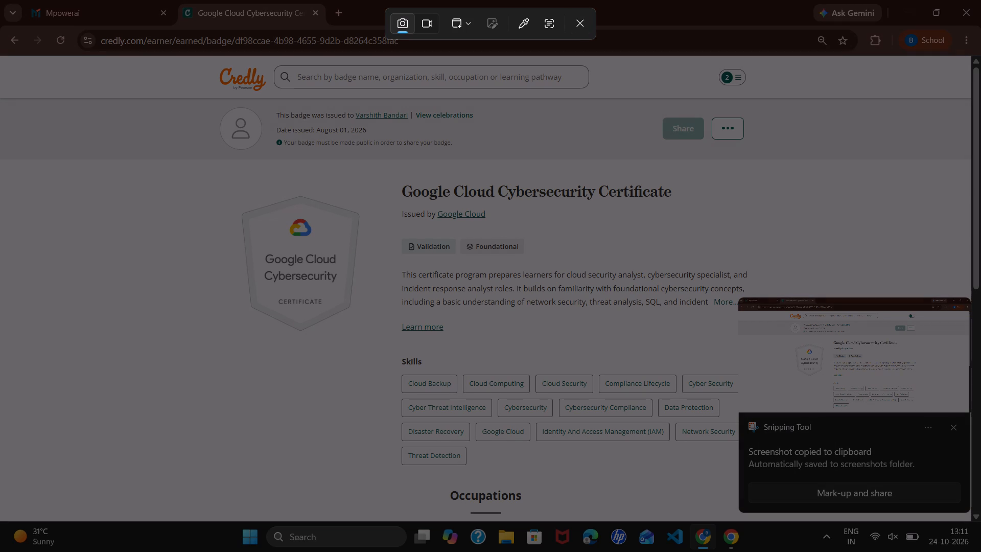
Retake the screenshot of the browser window with the Google Cloud Cybersecurity Certificate badge page.
key("Print")
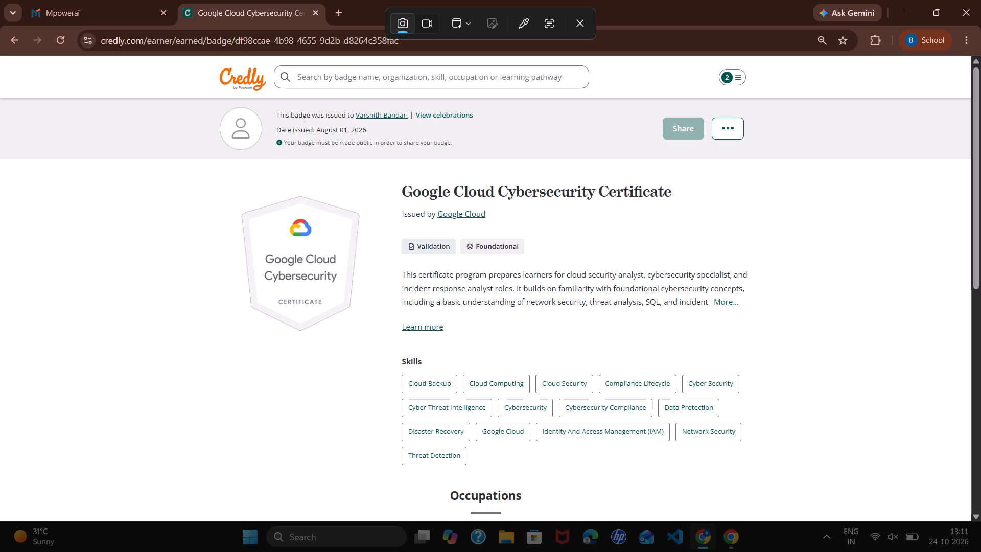
left_click_drag(4, 58, 80, 151)
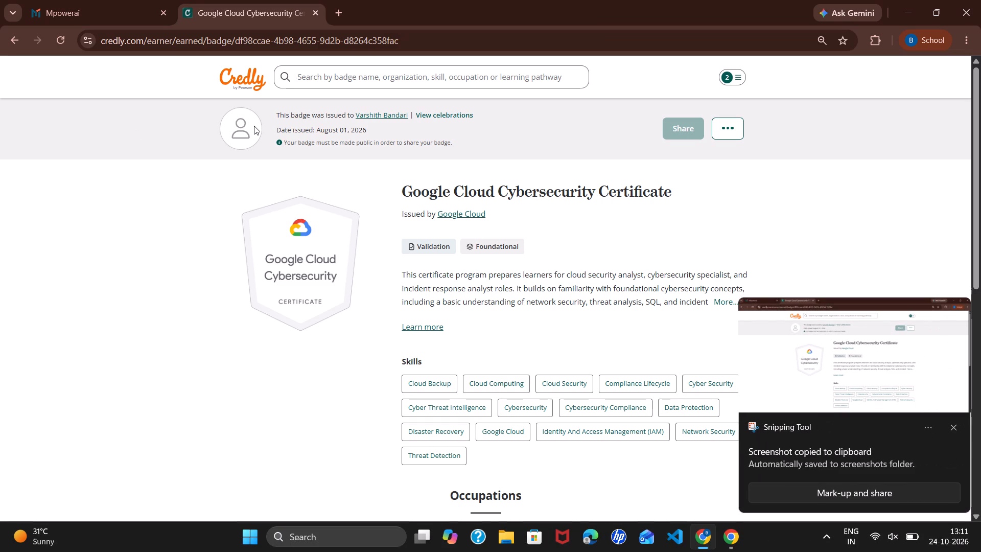
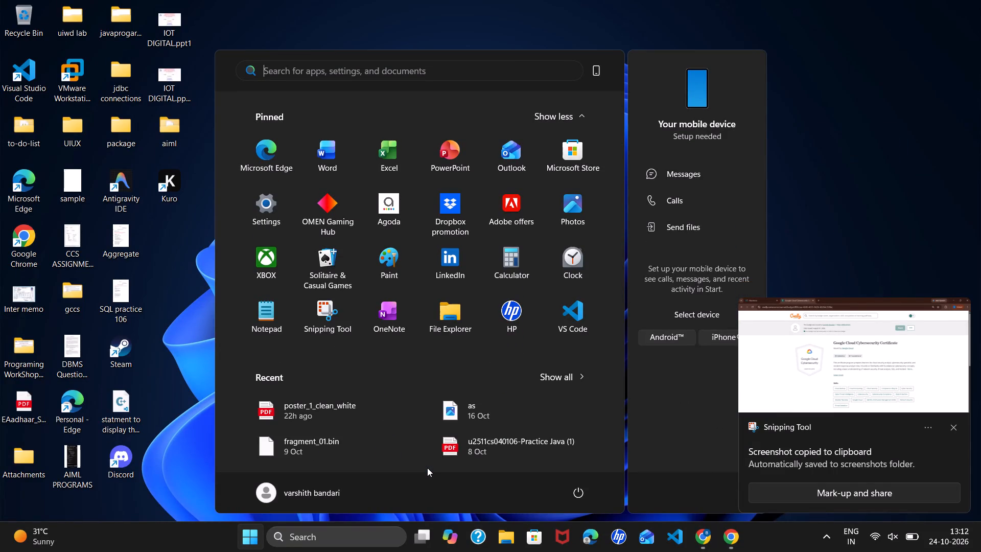
Open the Photos app, find the Google Cloud Cybersecurity Certificate badge image Screenshot 2026-08-01 150532.png in the gallery and copy it.
type("pho")
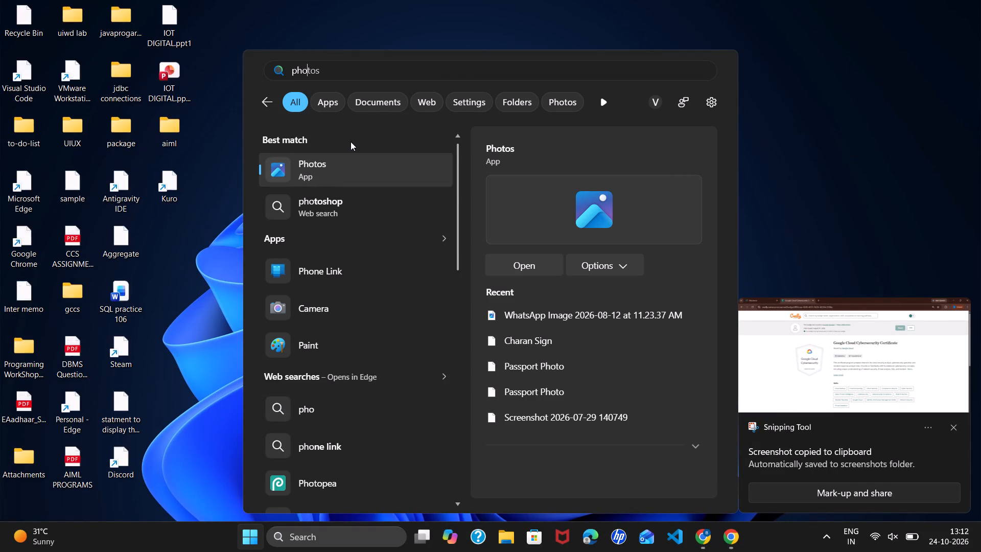
left_click(343, 153)
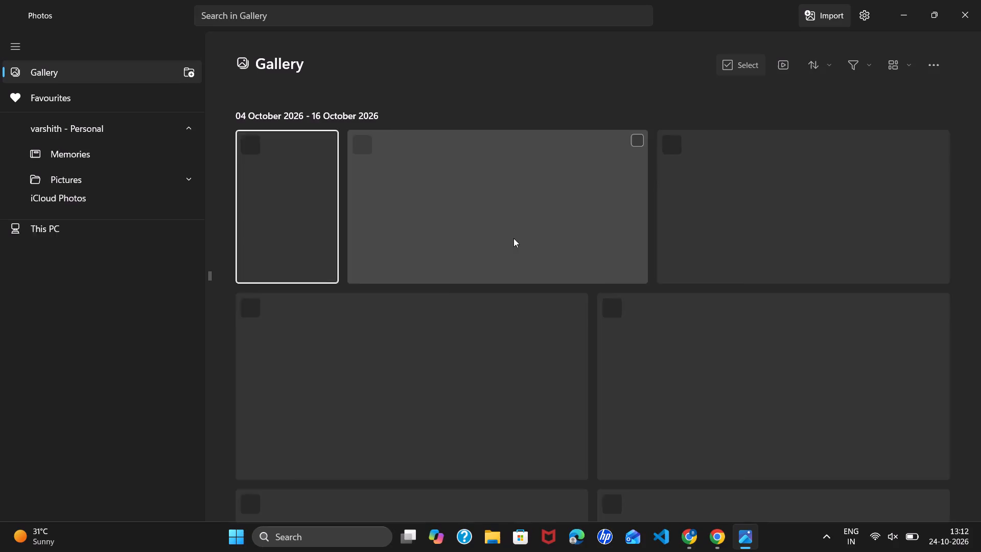
scroll(455, 361, "down", 4)
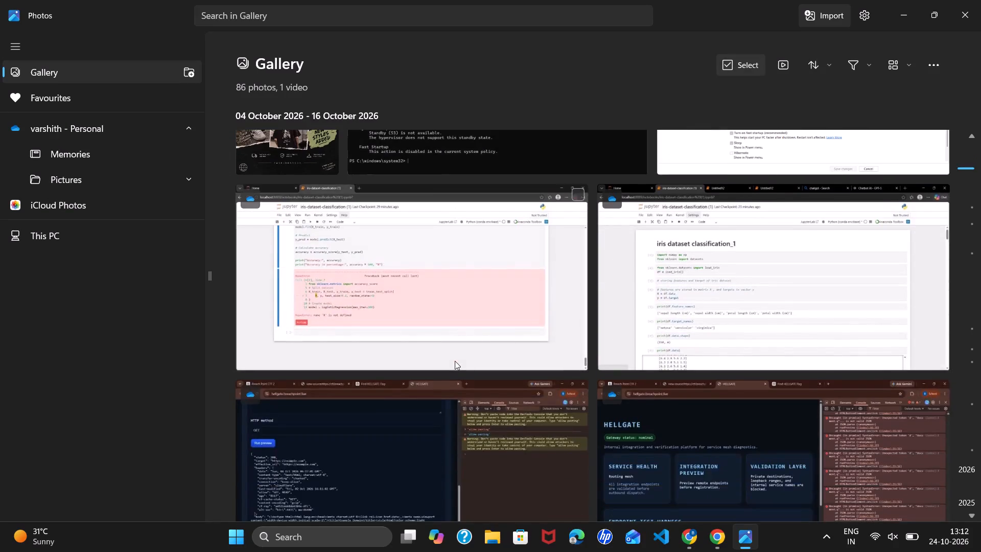
scroll(455, 361, "down", 10)
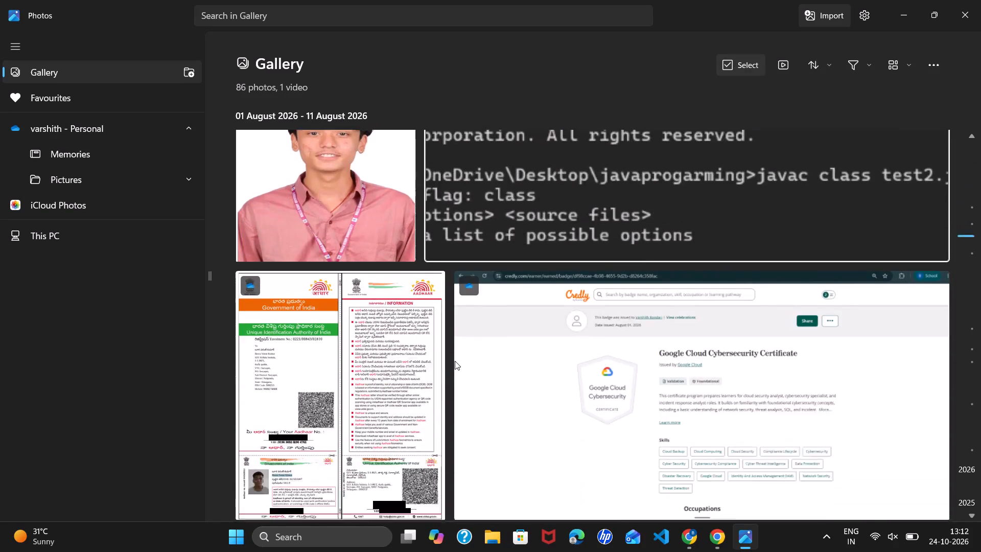
scroll(455, 361, "down", 5)
left_click(533, 278)
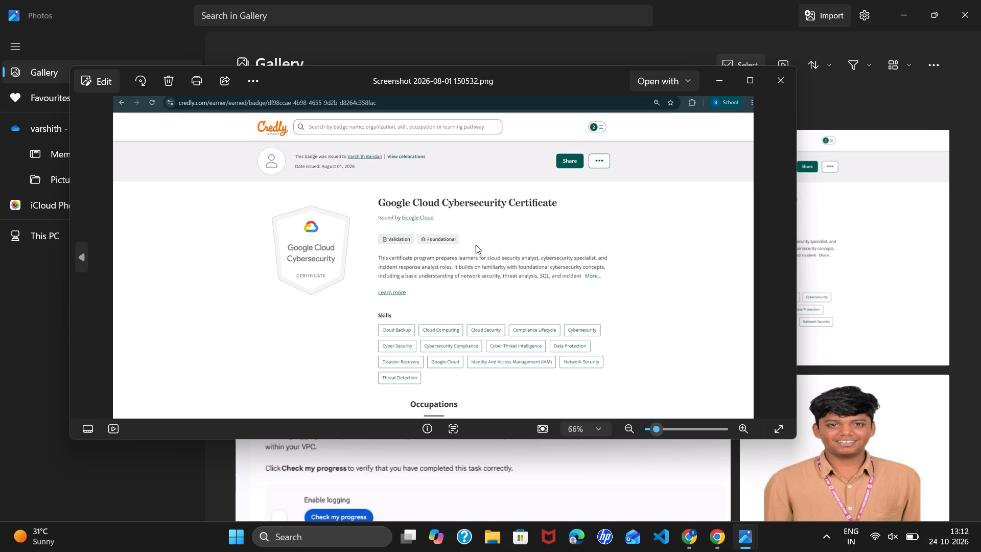
right_click(428, 228)
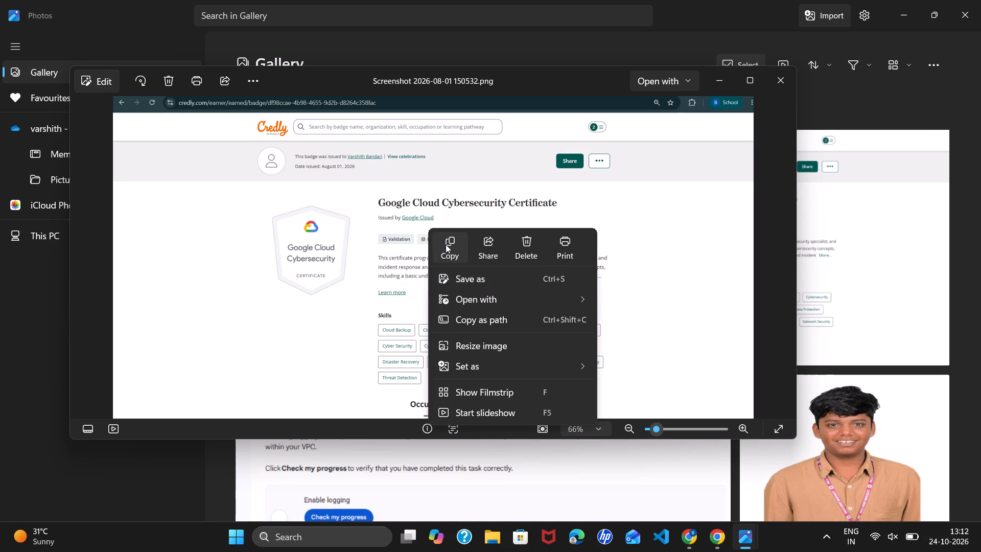
left_click(446, 244)
Return to the university portal, attach the copied Screenshot 2026-08-01 150532.png as the certificate file and submit the Google Cloud entry for verification.
key("alt+Tab")
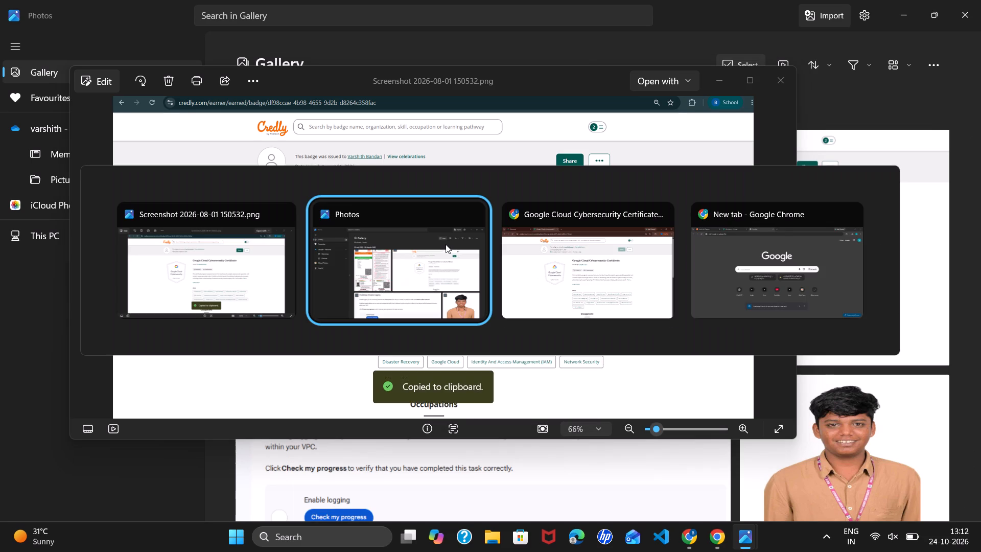
key("alt+Tab")
left_click(74, 7)
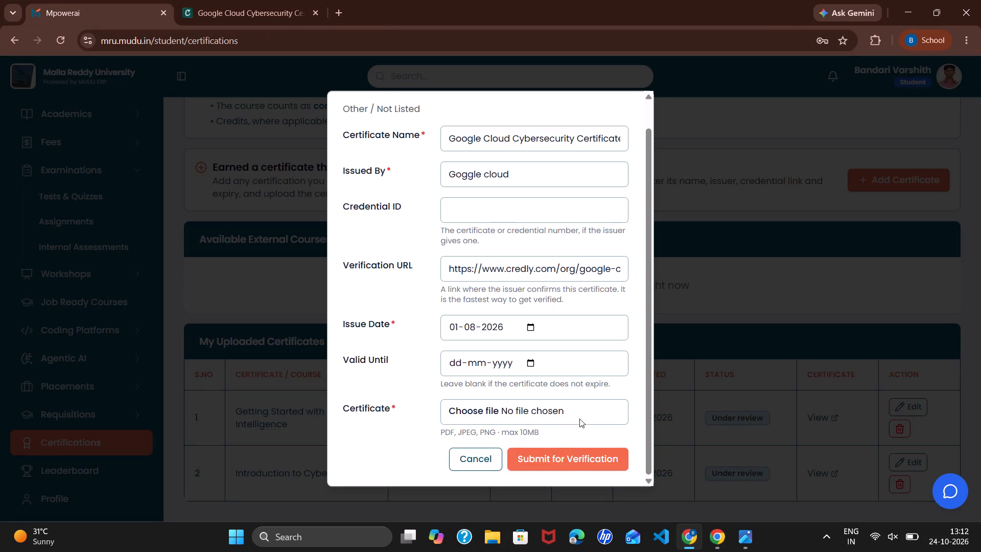
left_click(516, 407)
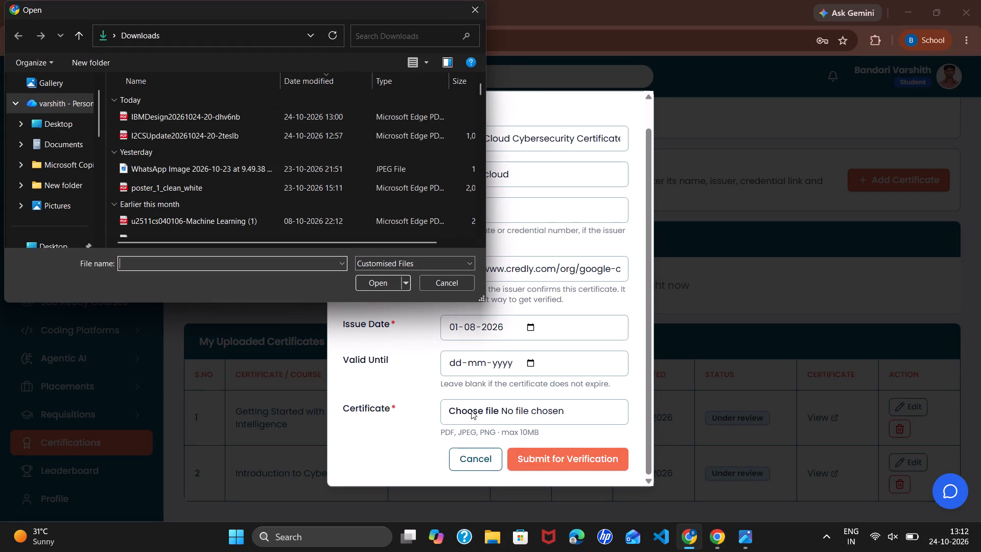
key("ctrl+v")
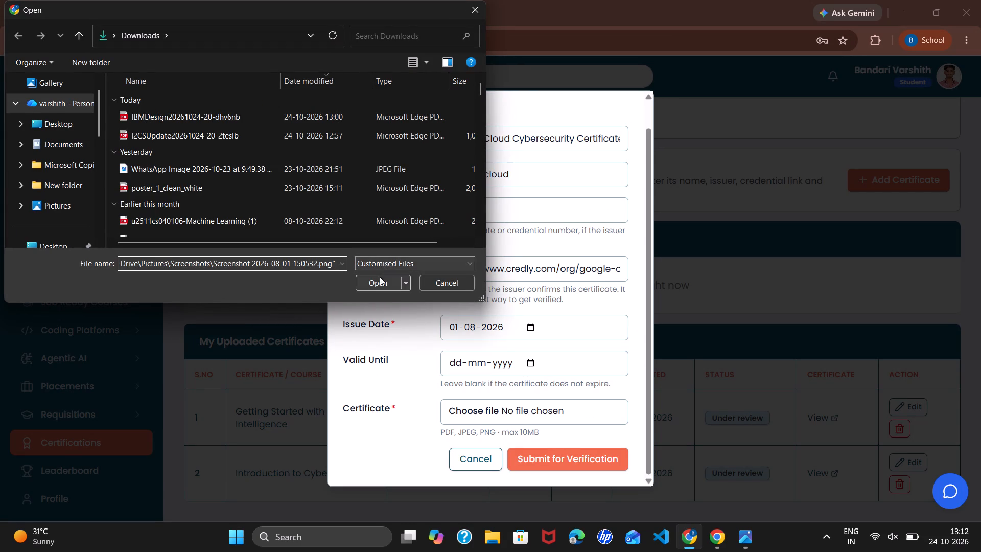
left_click(375, 288)
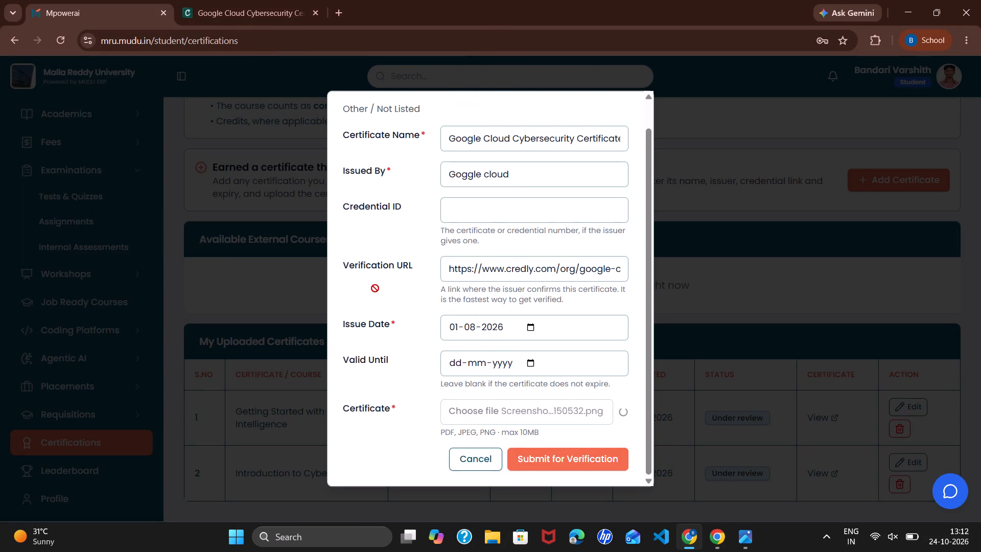
left_click(544, 465)
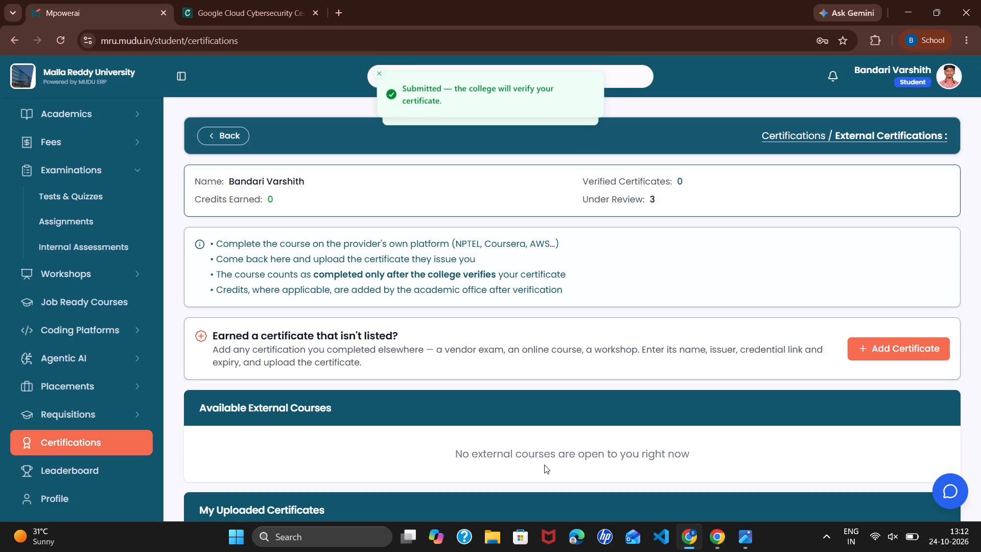
scroll(533, 396, "down", 5)
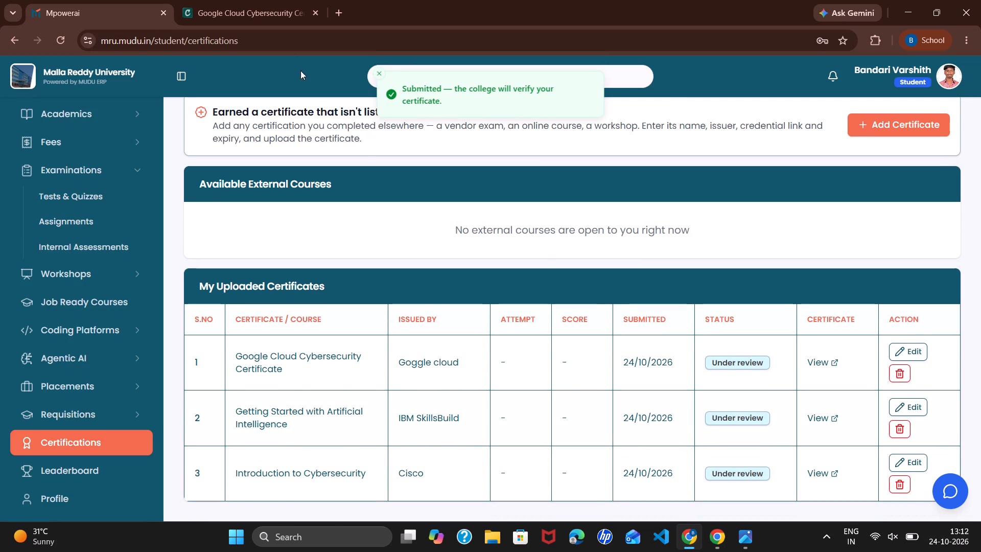
Search the web for codechef in a new tab, open the CodeChef site and sign in with the Google account.
left_click(342, 15)
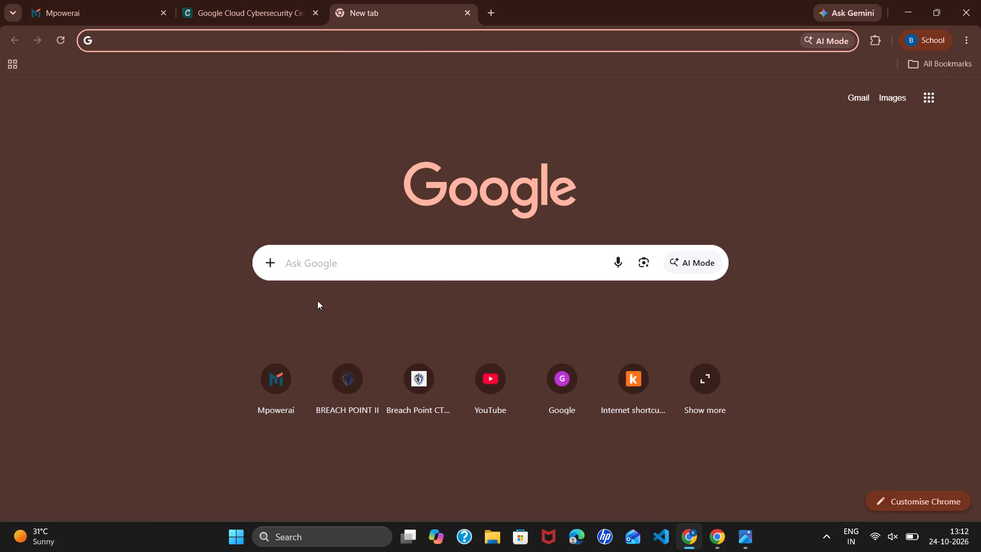
left_click(319, 265)
type("ci")
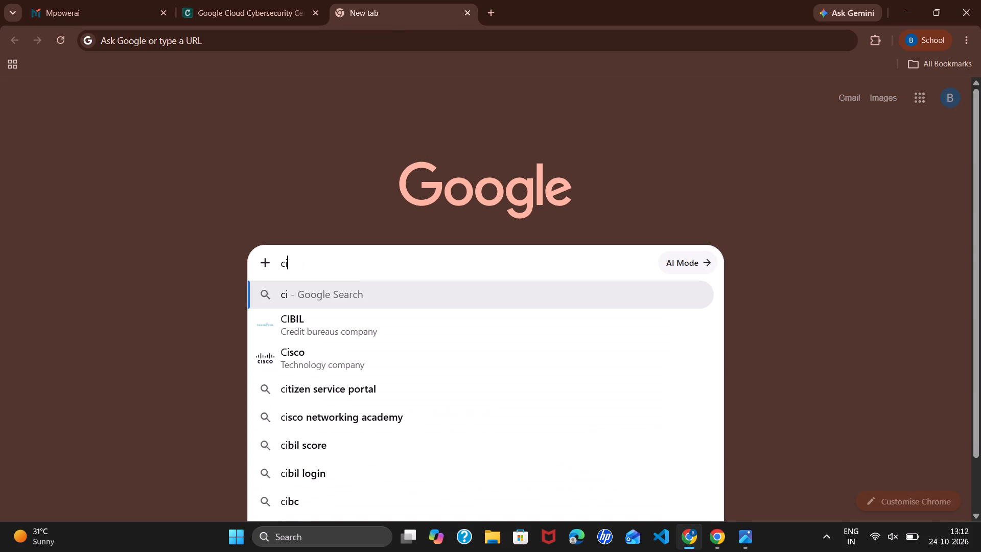
key("BackSpace")
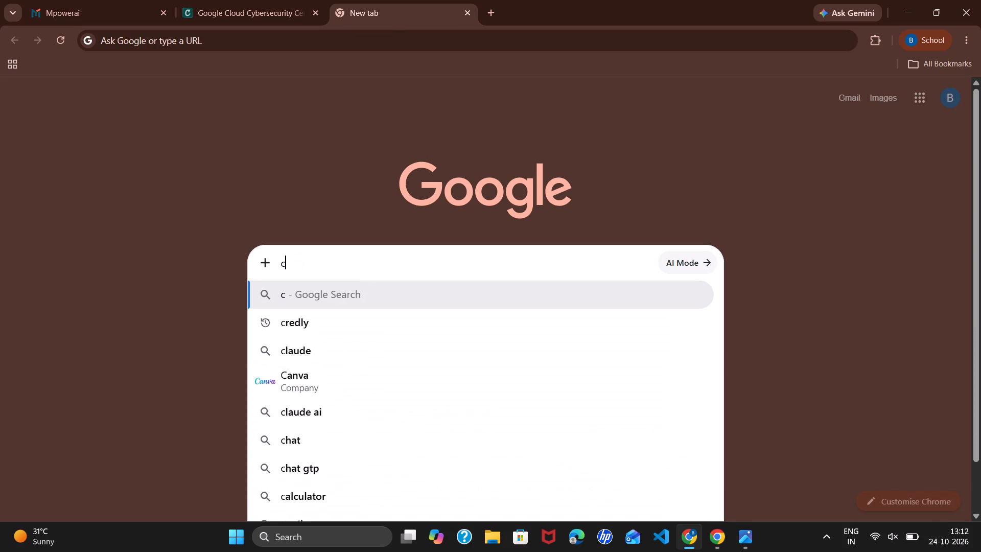
type("ode")
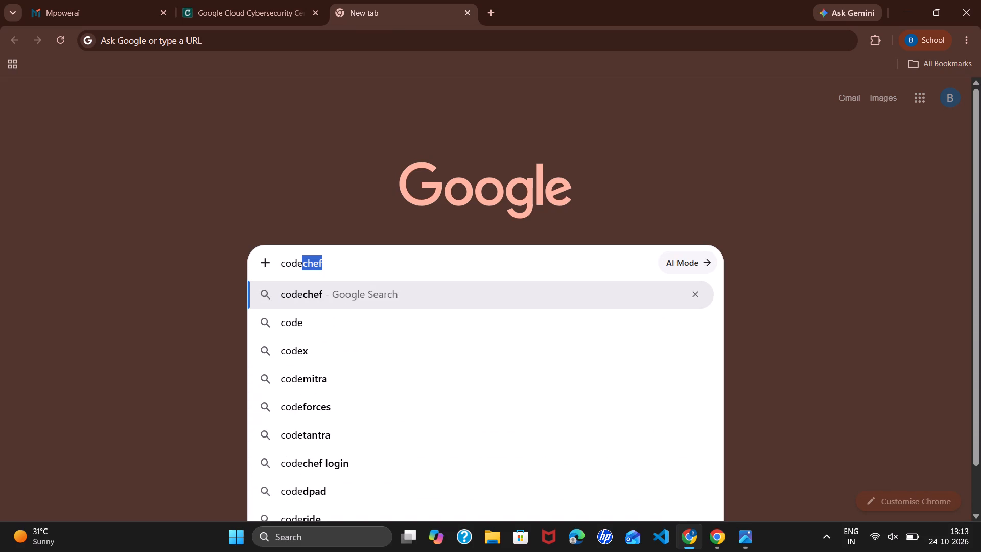
left_click(297, 293)
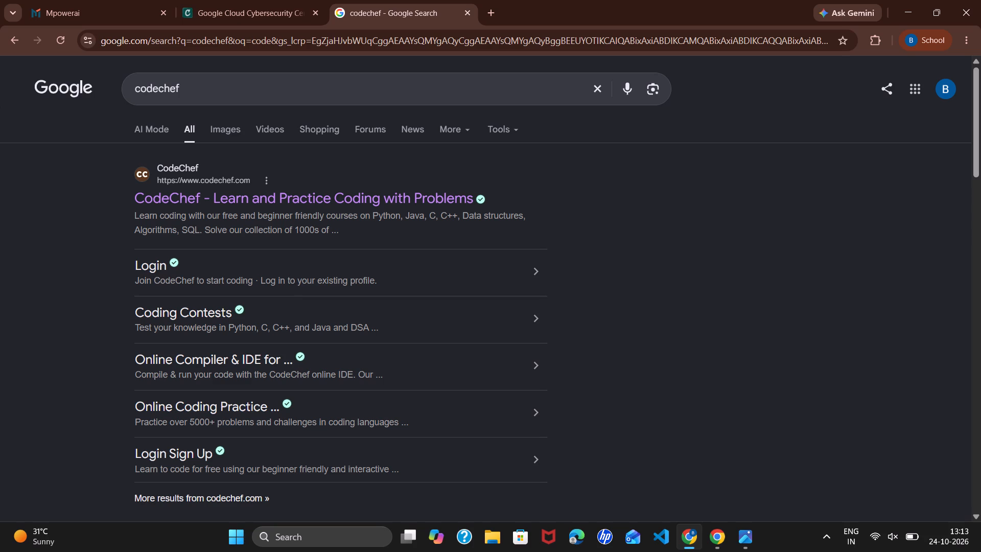
left_click(269, 209)
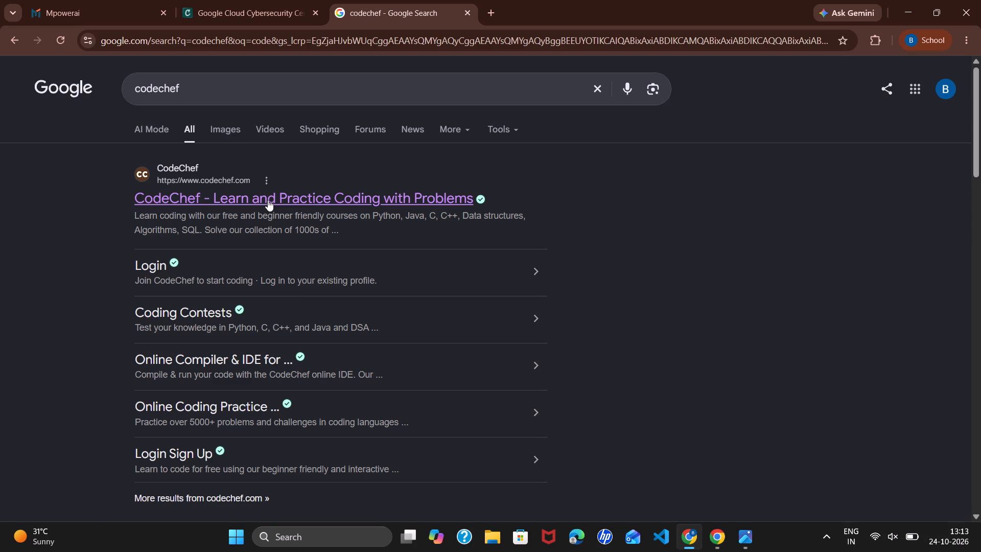
left_click(268, 199)
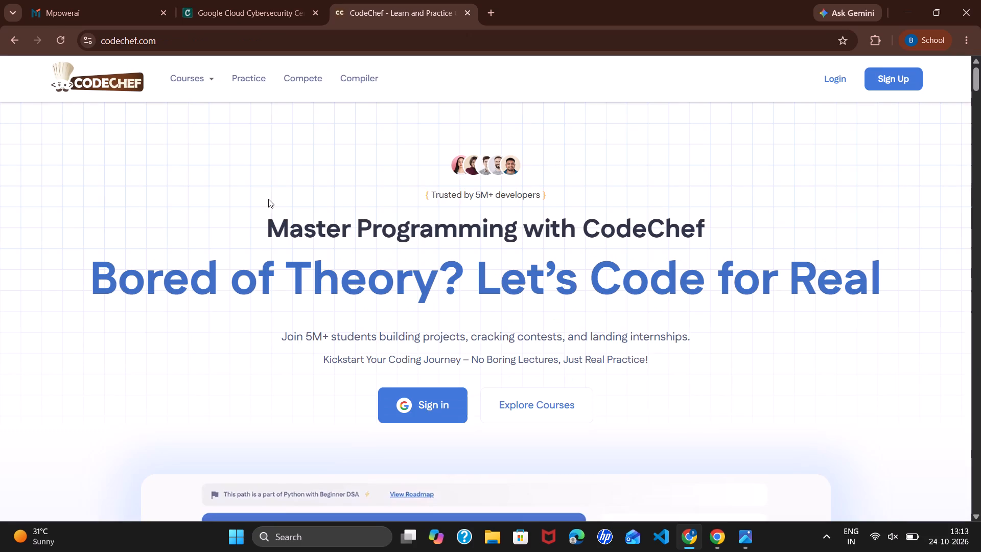
left_click(436, 403)
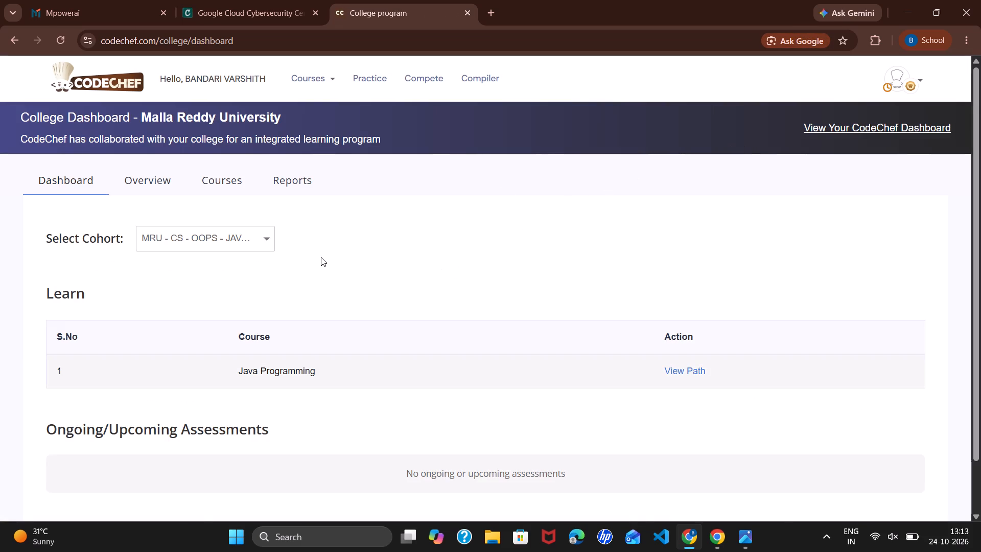
Open the CodeChef profile from the college dashboard and look through its learning paths, badges and certificates sections.
scroll(321, 257, "down", 2)
scroll(321, 257, "up", 2)
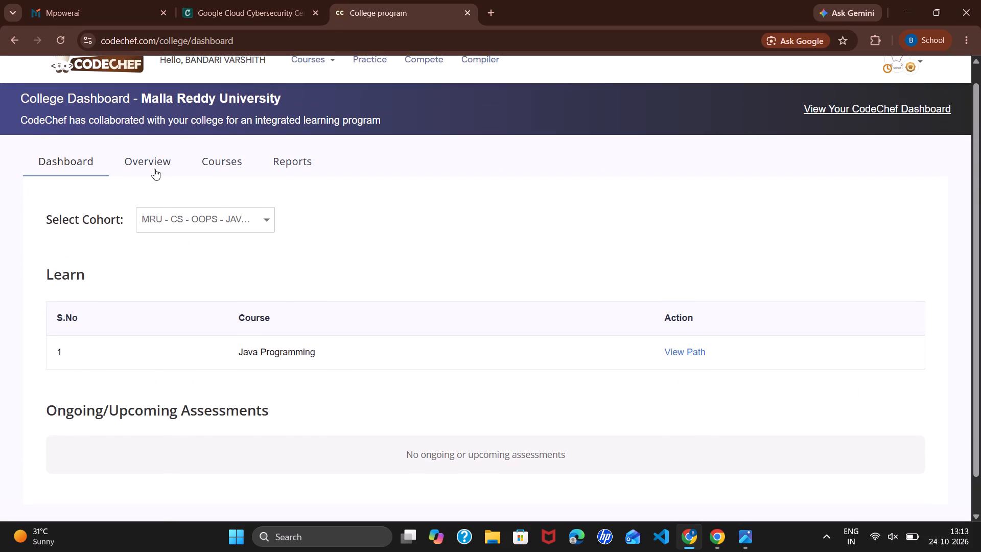
left_click(915, 86)
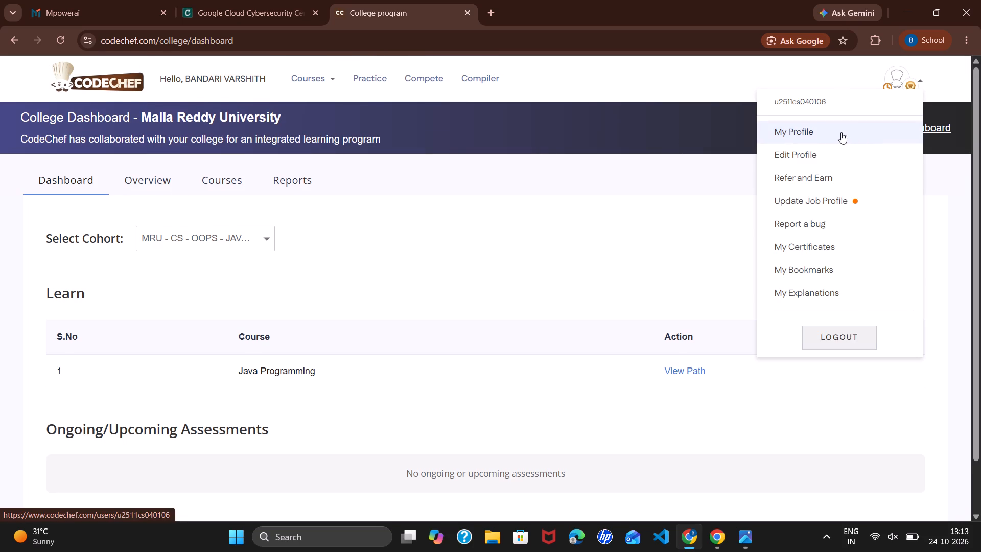
left_click(841, 132)
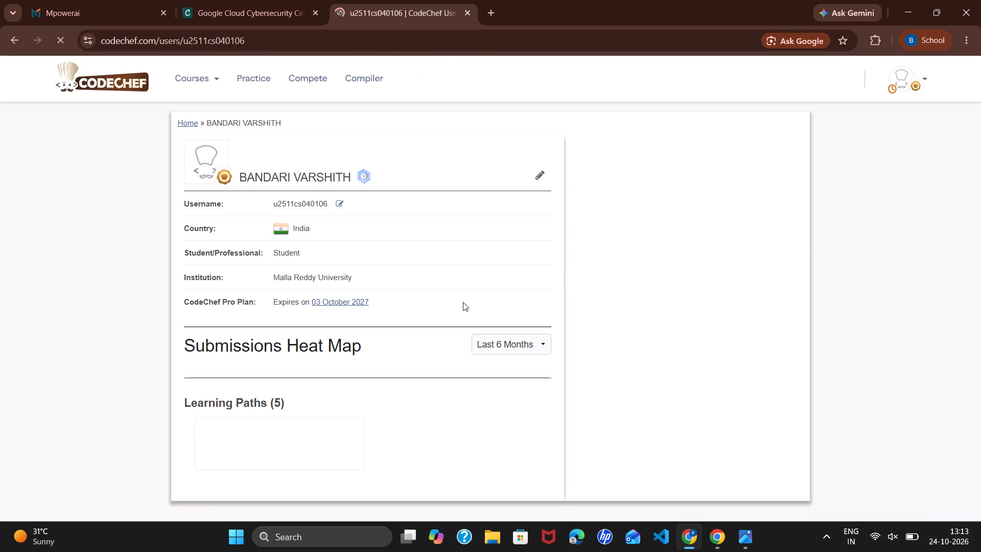
scroll(463, 302, "down", 1)
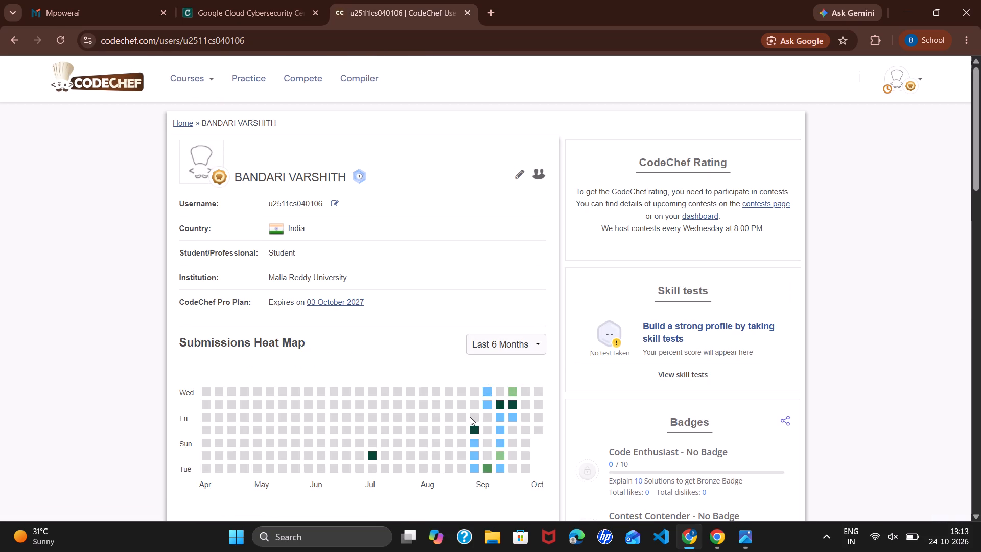
scroll(470, 417, "down", 6)
scroll(552, 396, "down", 1)
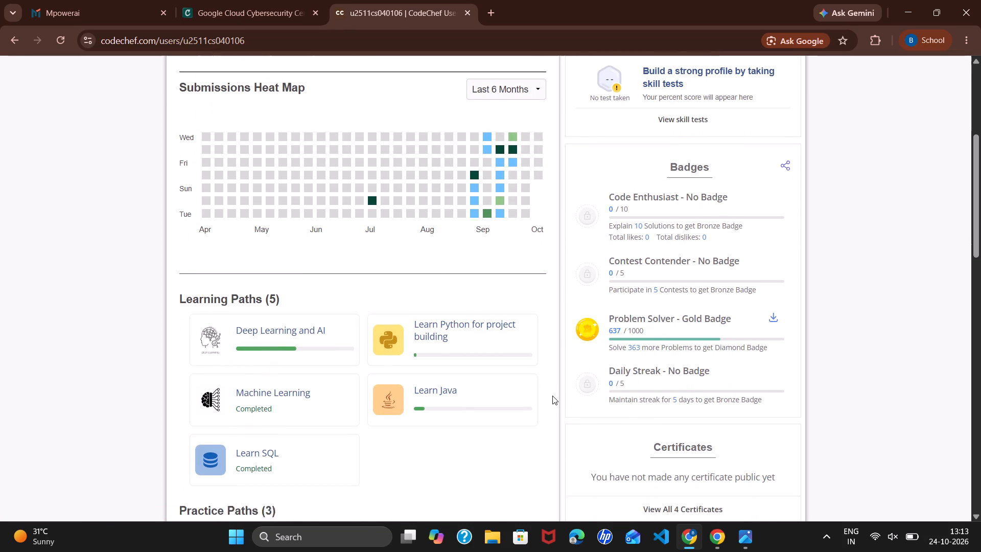
scroll(552, 396, "down", 5)
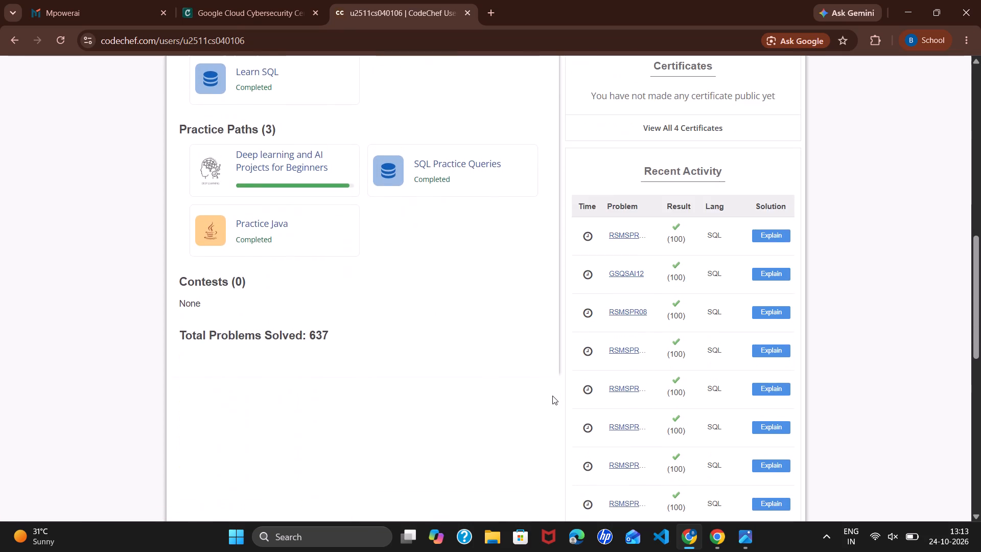
scroll(552, 396, "down", 4)
scroll(552, 396, "up", 1)
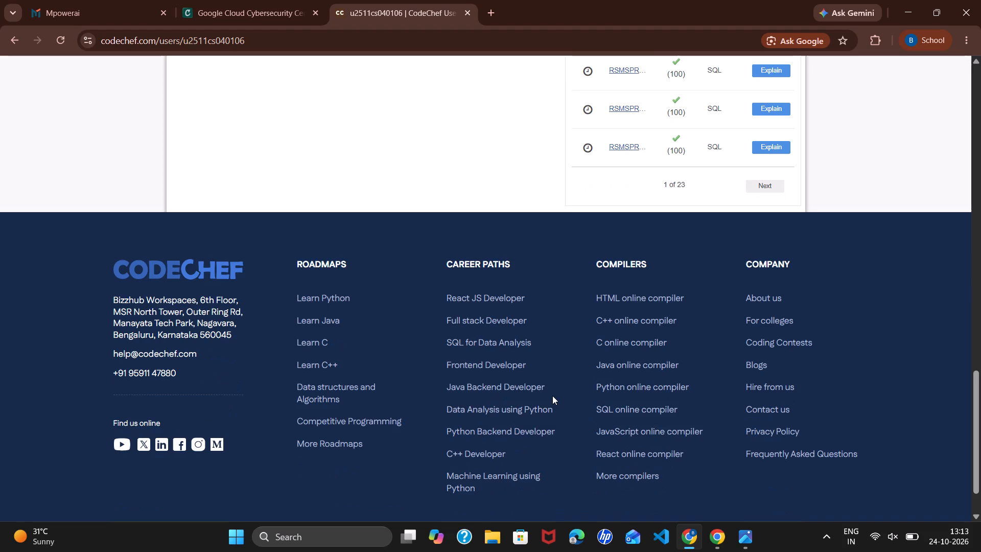
scroll(552, 396, "up", 1)
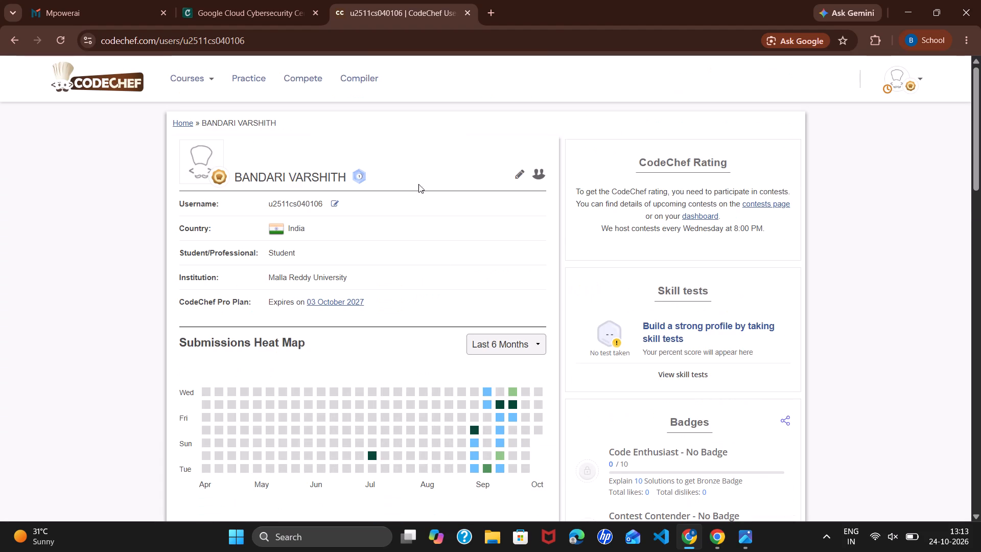
Open the My Certificates page of the CodeChef account.
left_click(921, 80)
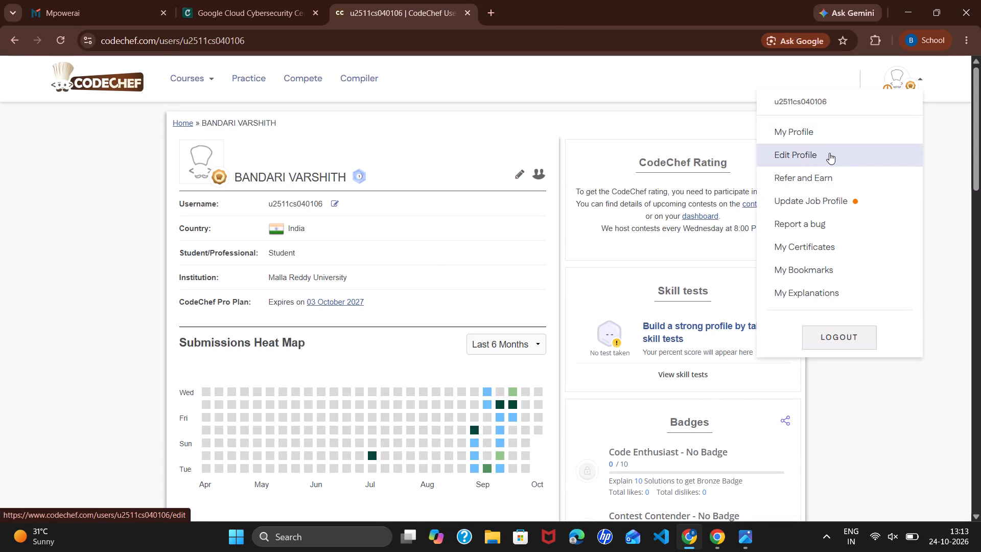
left_click(836, 249)
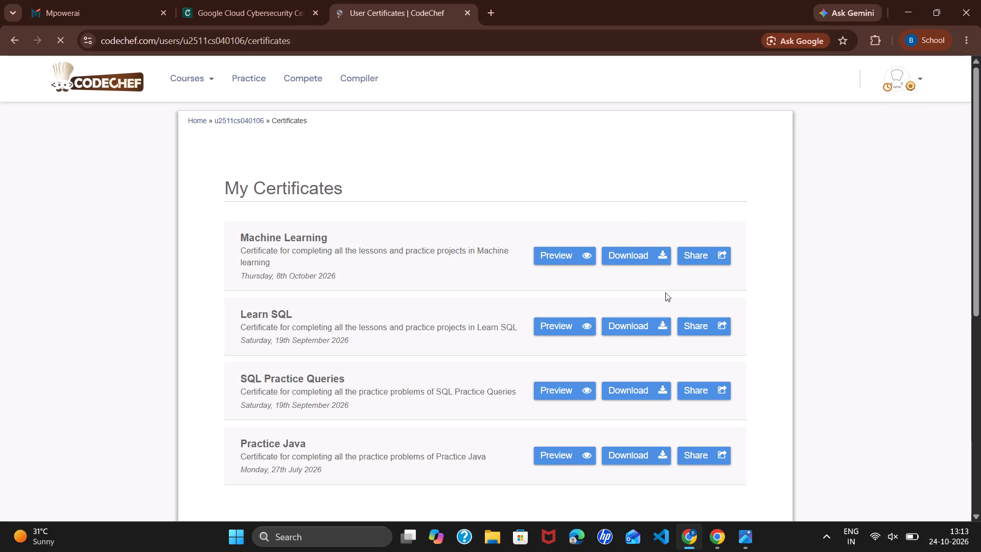
Preview the Machine Learning certificate, retry the preview, and return to the certificate list.
left_click(575, 256)
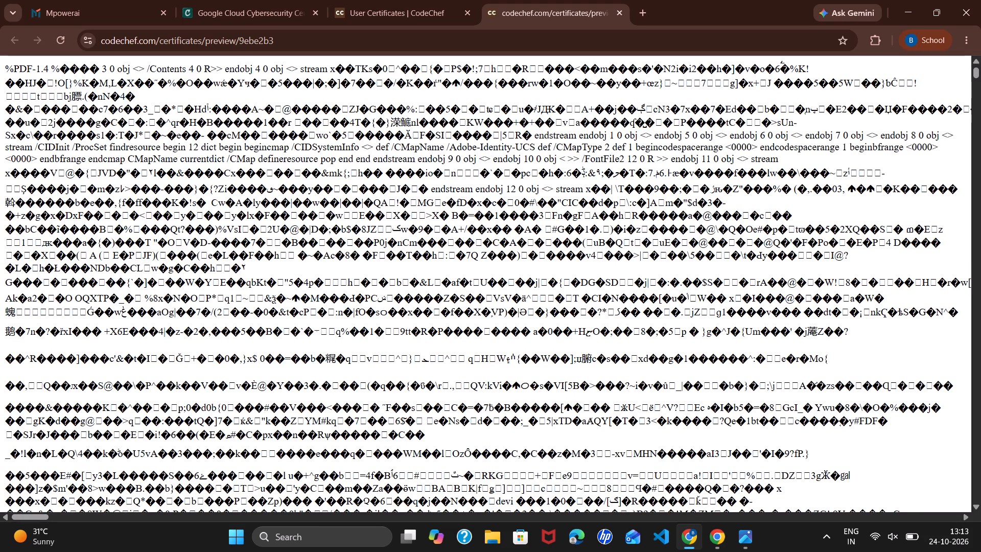
left_click(621, 14)
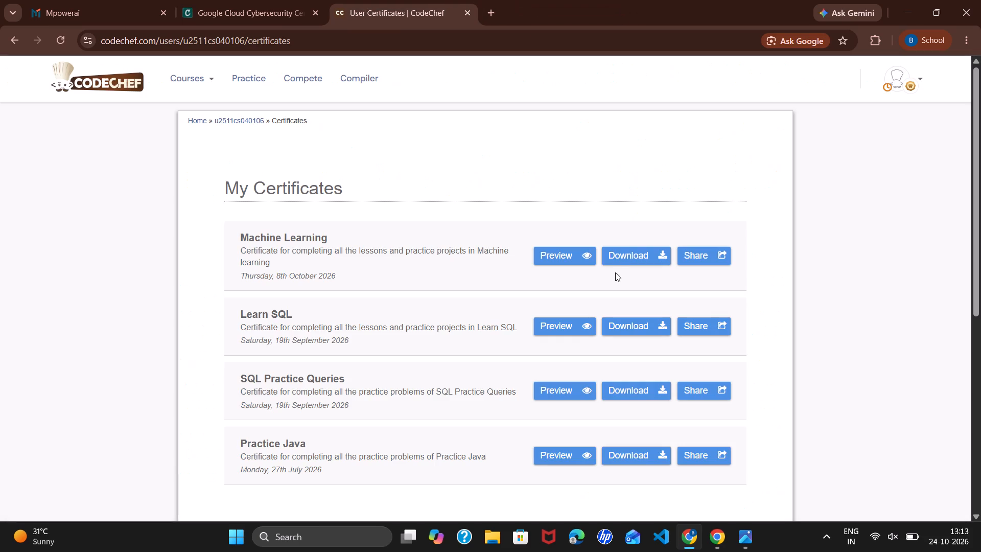
left_click(566, 252)
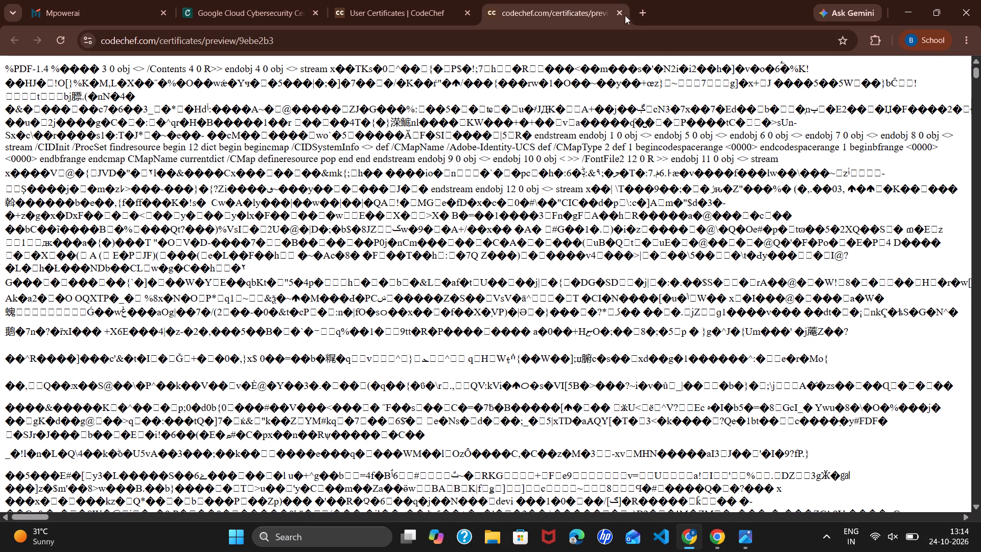
left_click(621, 13)
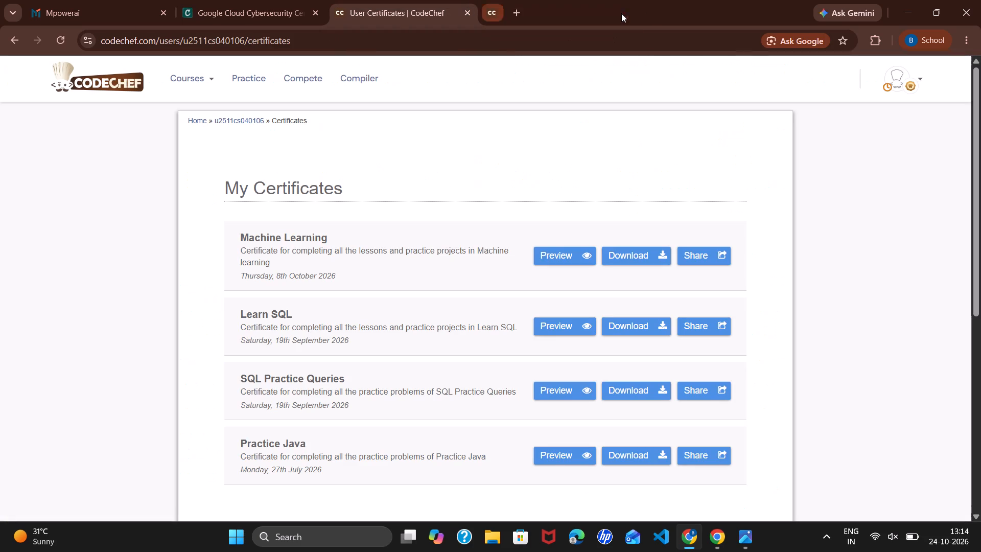
Download the Machine Learning certificate from CodeChef and open the downloaded PDF.
left_click(640, 255)
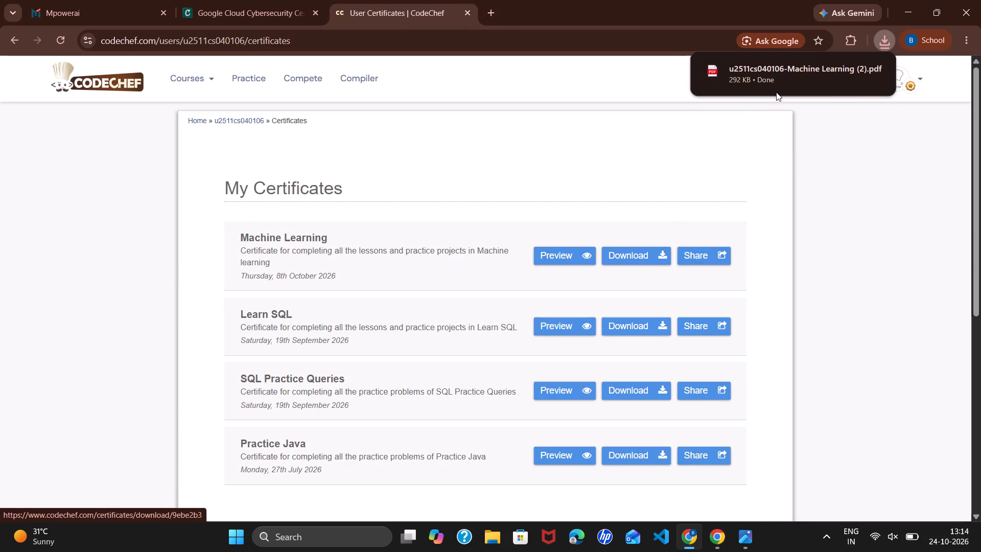
left_click(778, 77)
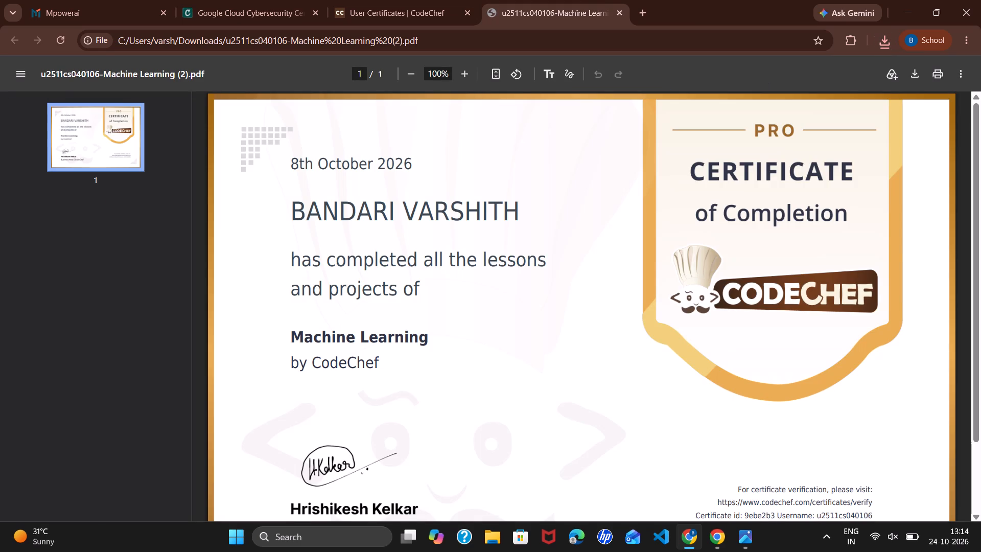
scroll(479, 210, "down", 1)
scroll(356, 218, "up", 1)
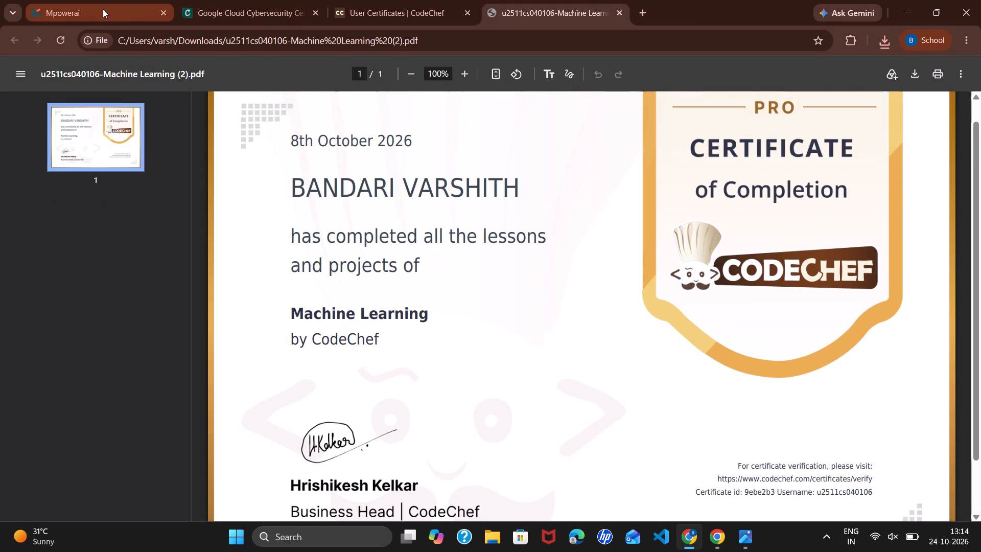
Start a new unlisted certificate entry in the university portal and copy the title Machine Learning from the certificate PDF.
left_click(97, 8)
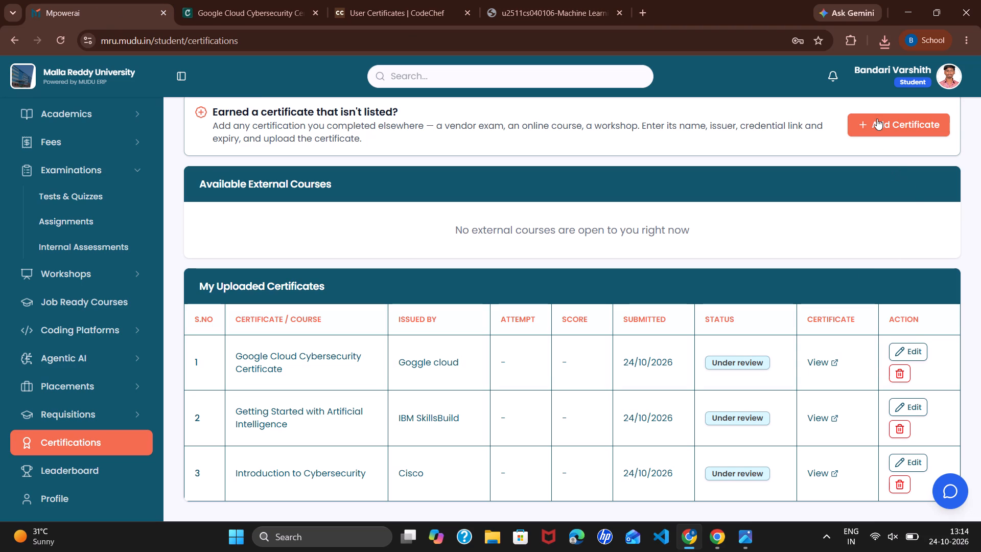
left_click(876, 121)
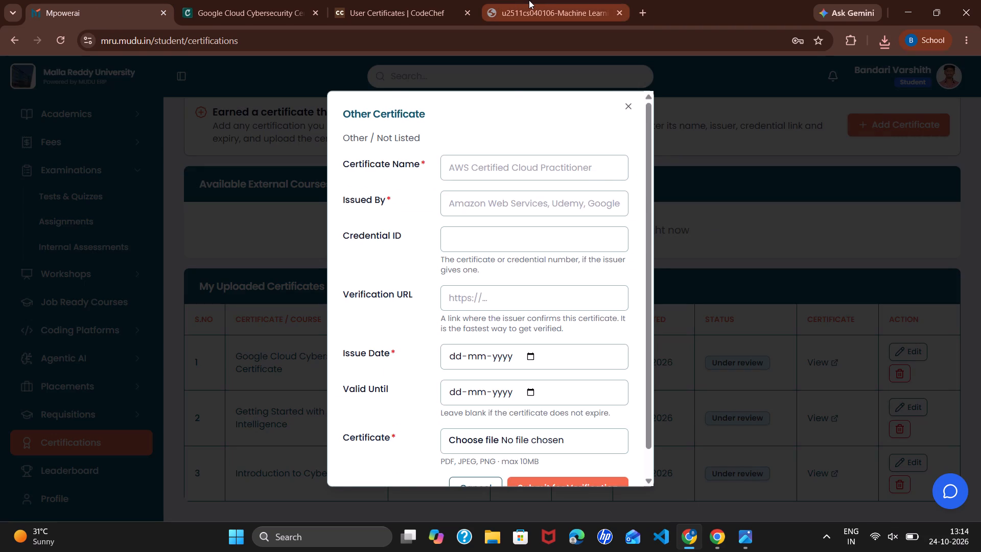
left_click(529, 0)
scroll(648, 270, "up", 1)
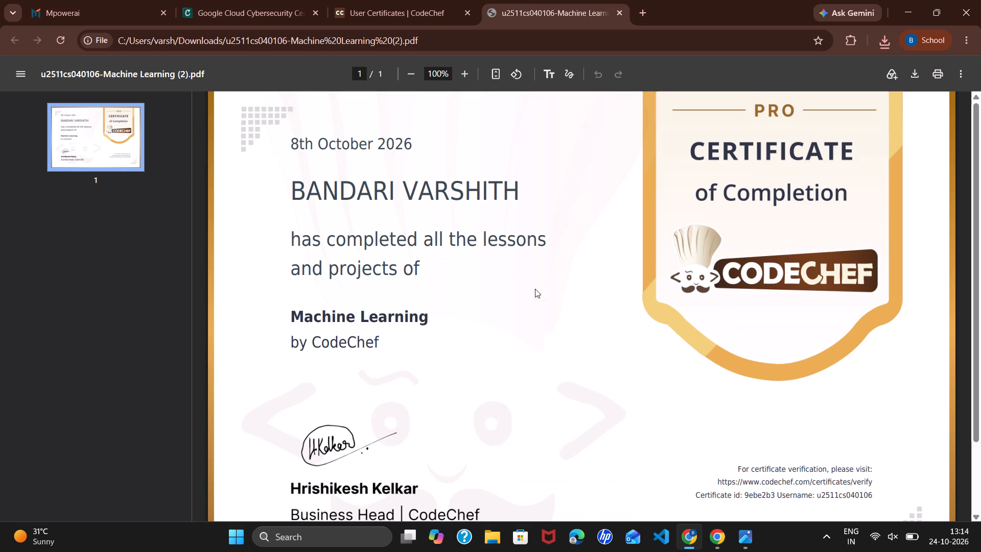
scroll(496, 291, "down", 1)
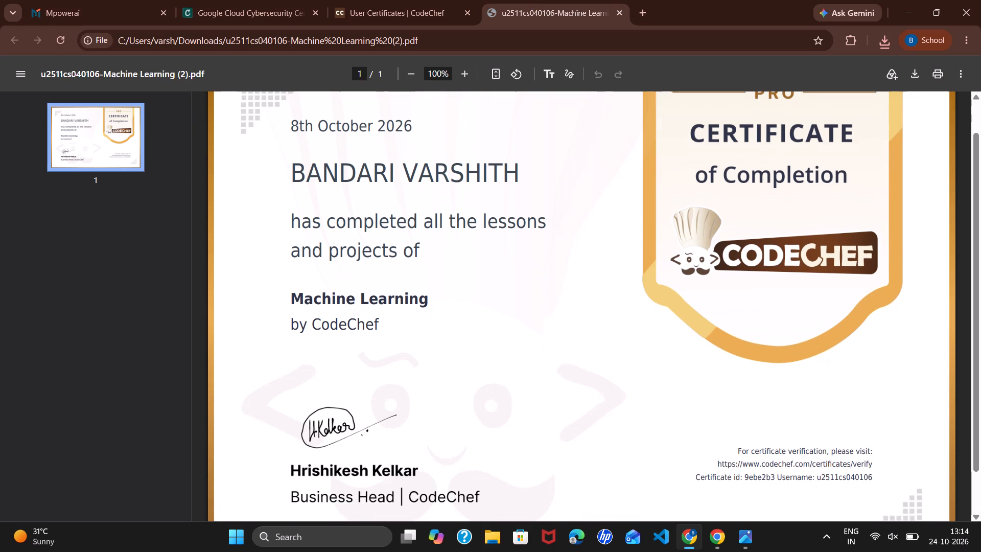
left_click_drag(290, 294, 452, 284)
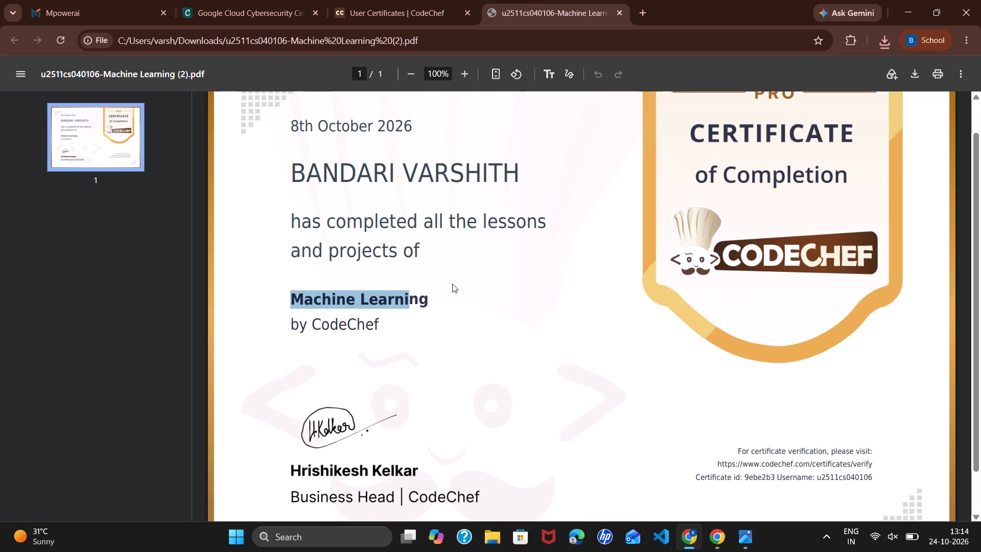
key("ctrl+c")
Close the Photos screenshot window and the Google Cloud and CodeChef certificate list browser tabs.
key("alt+Tab")
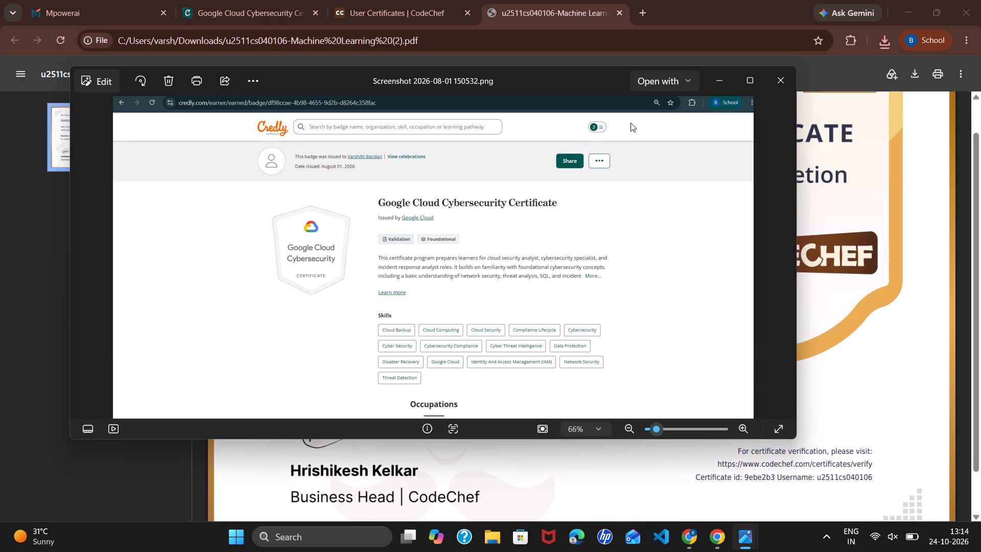
left_click(779, 73)
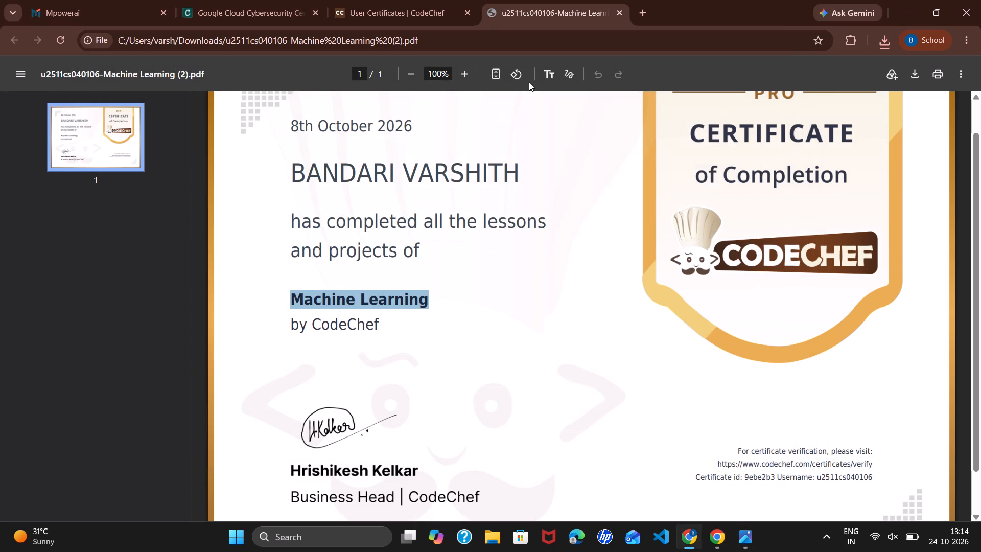
key("alt+Tab")
left_click(954, 0)
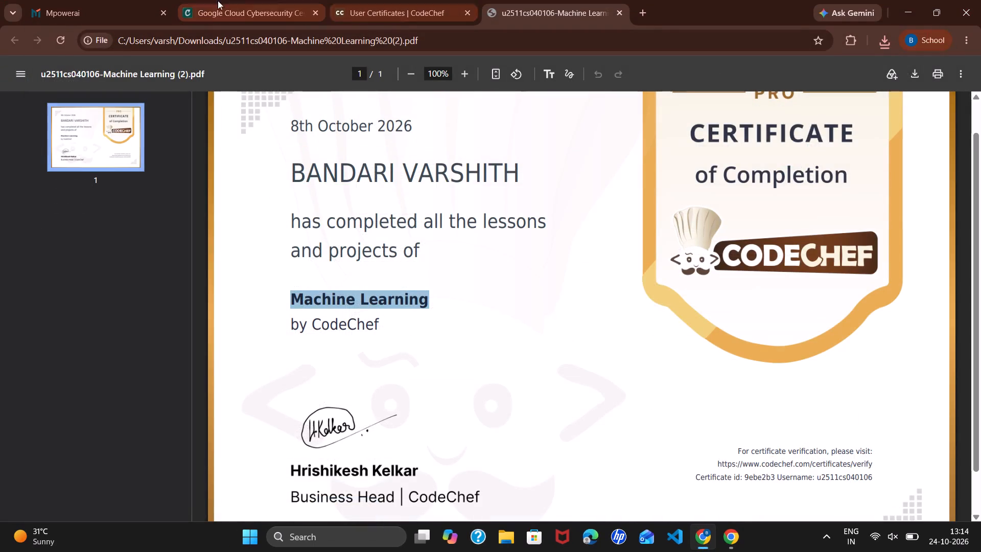
left_click(316, 18)
left_click(316, 16)
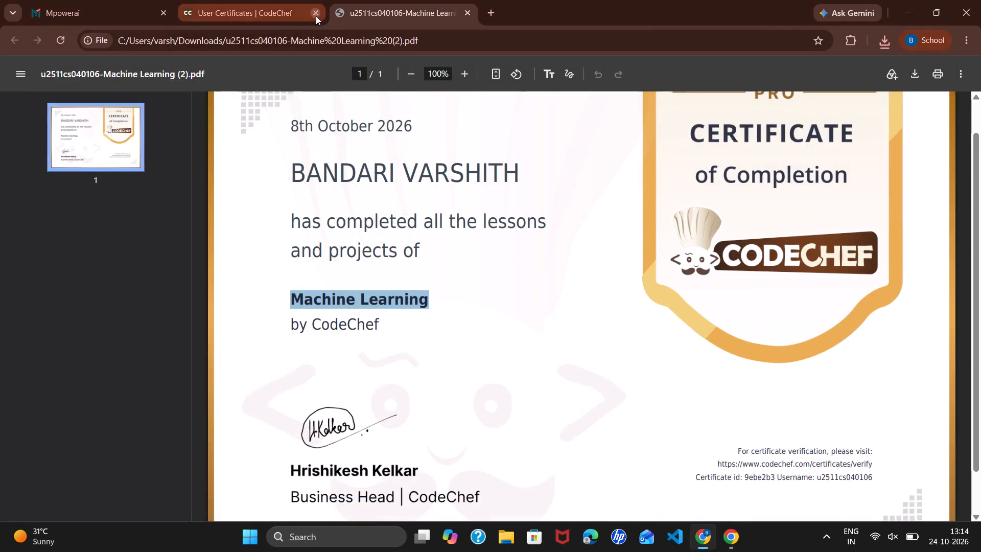
Enter Machine Learning as the certificate name in the portal's Other Certificate form.
left_click(89, 1)
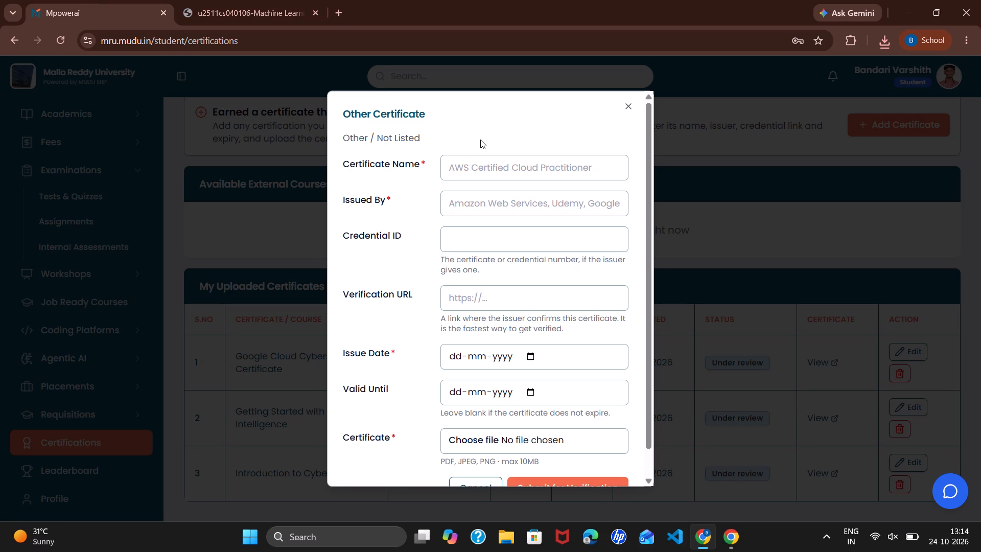
left_click(459, 170)
key("ctrl+v")
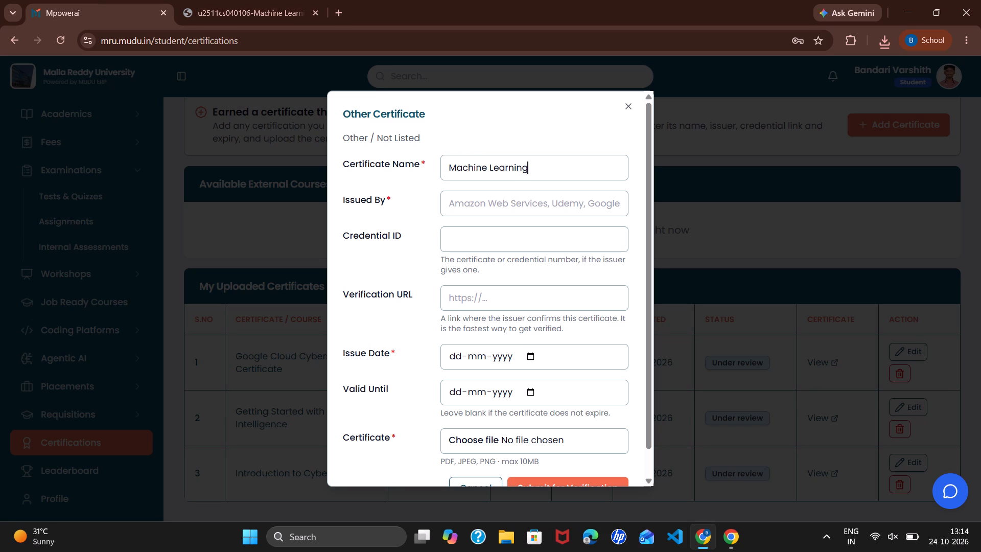
Copy the issuer CodeChef from the certificate PDF into the form's Issued By field.
left_click(461, 195)
left_click(267, 3)
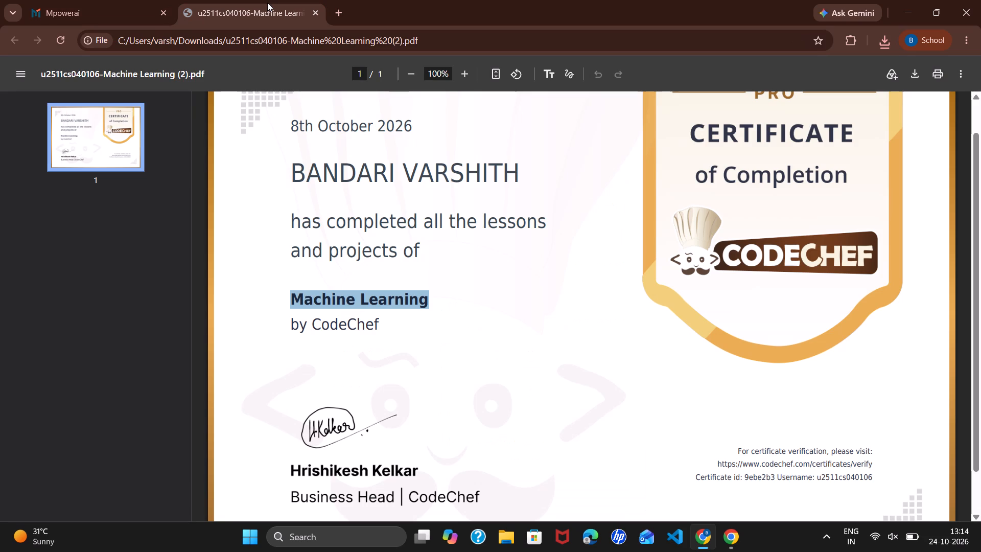
left_click_drag(311, 322, 377, 330)
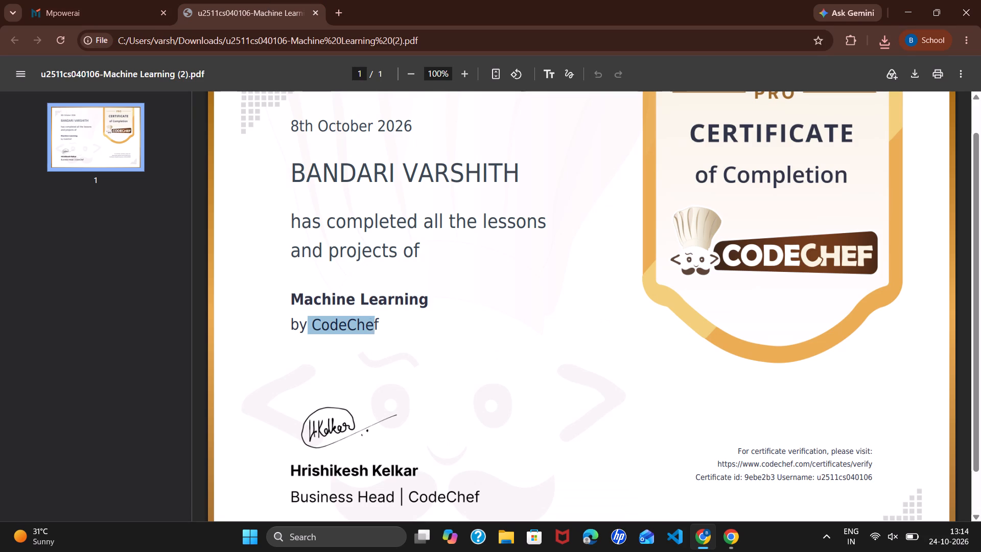
left_click_drag(377, 330, 391, 327)
key("ctrl+c")
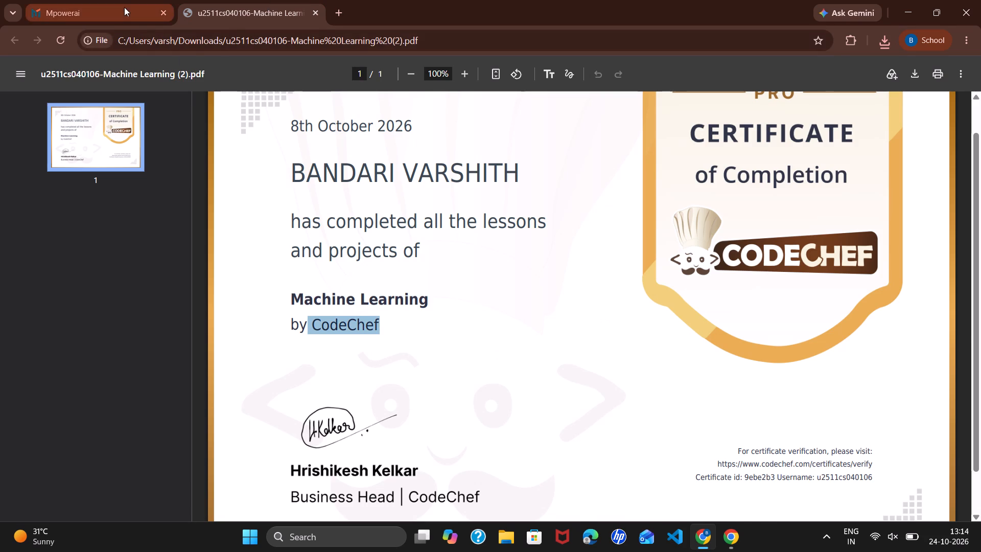
left_click(124, 7)
key("ctrl+v")
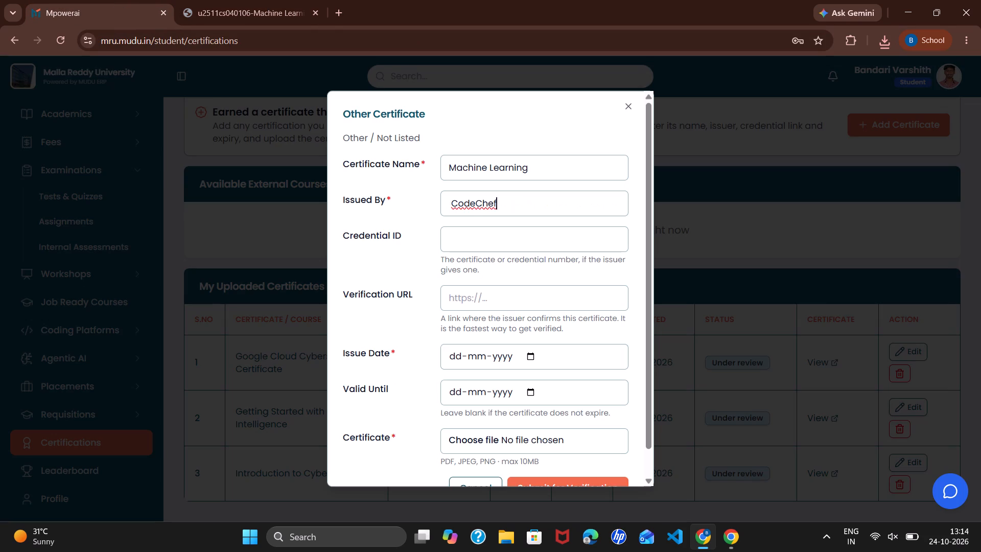
Examine the Machine Learning certificate PDF for the details needed in the form's Credential ID field.
left_click(459, 241)
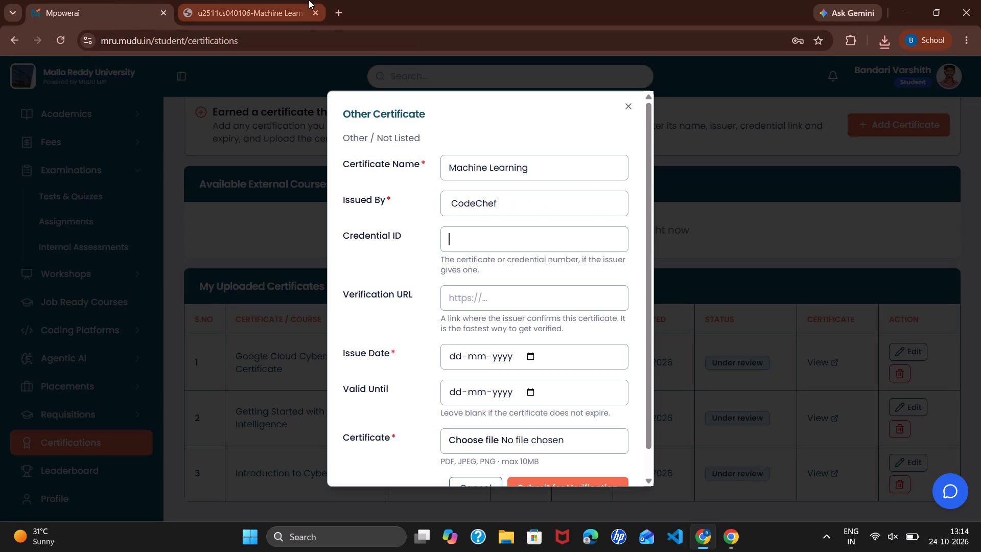
left_click(212, 0)
scroll(360, 299, "down", 1)
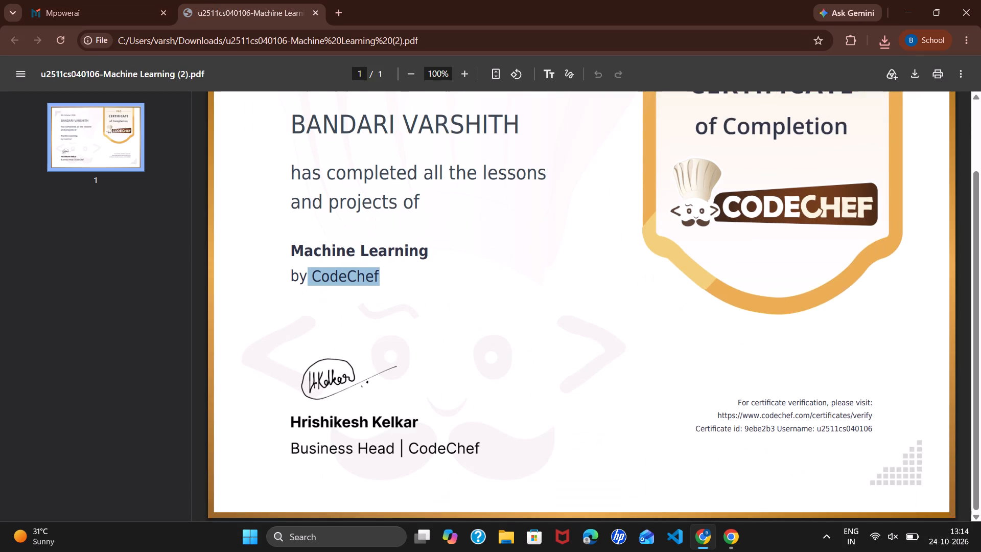
scroll(360, 299, "up", 3)
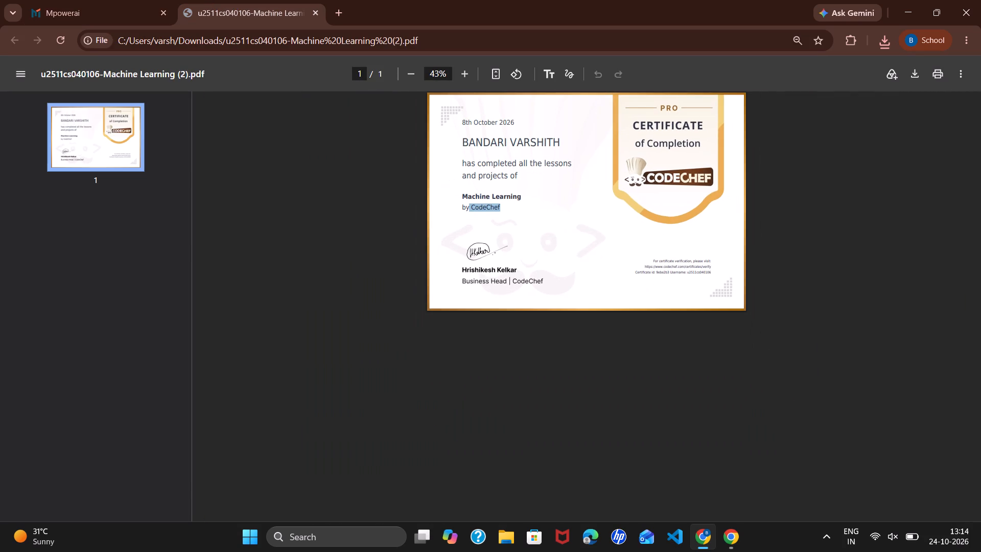
scroll(474, 136, "up", 1)
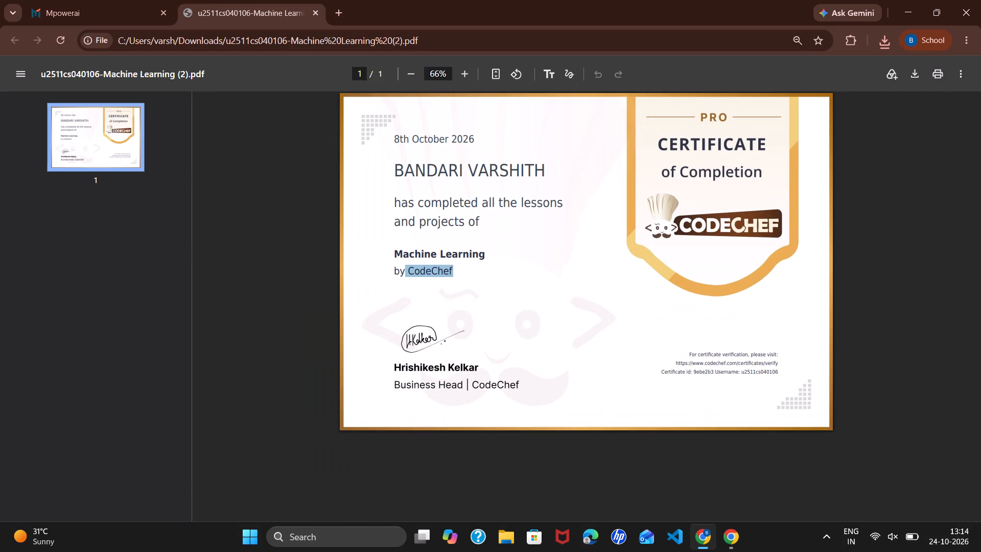
left_click(442, 284)
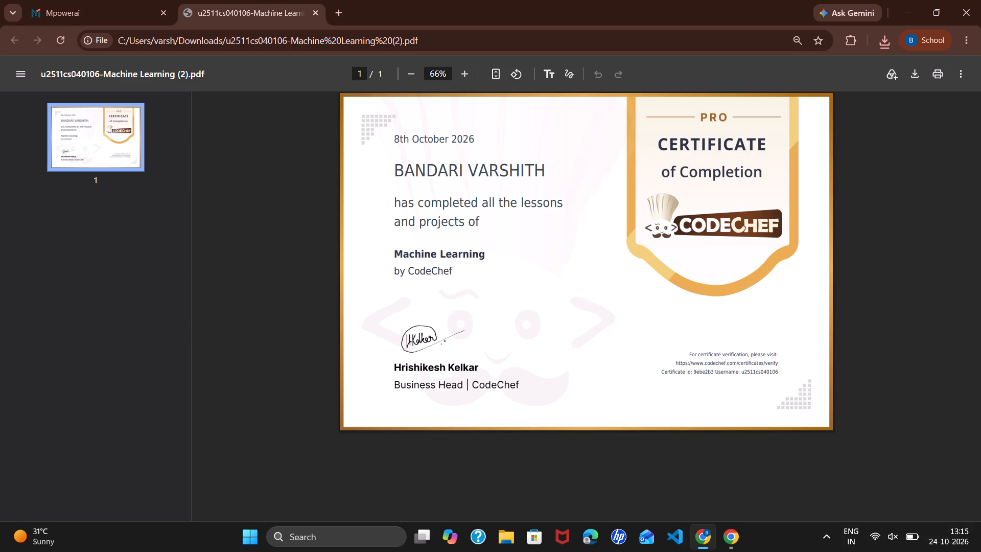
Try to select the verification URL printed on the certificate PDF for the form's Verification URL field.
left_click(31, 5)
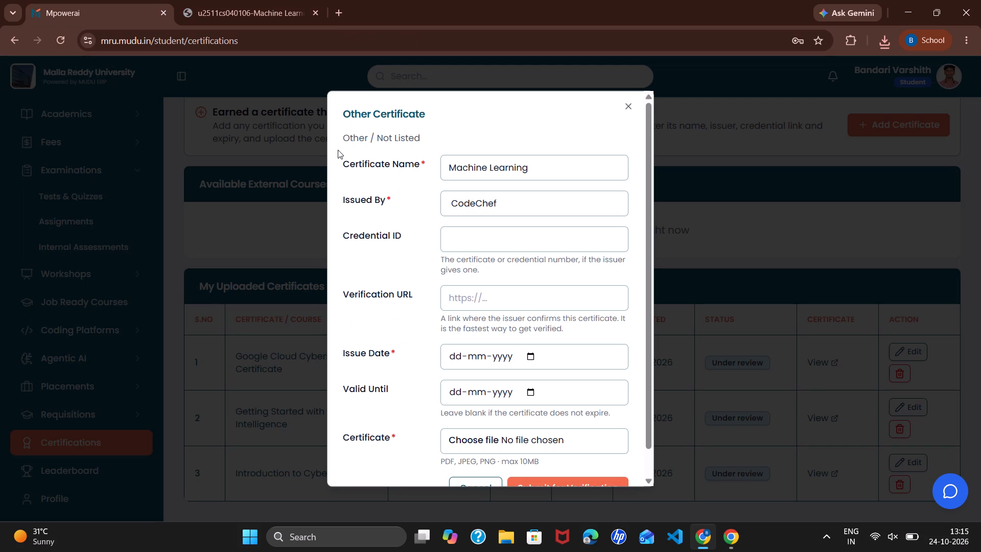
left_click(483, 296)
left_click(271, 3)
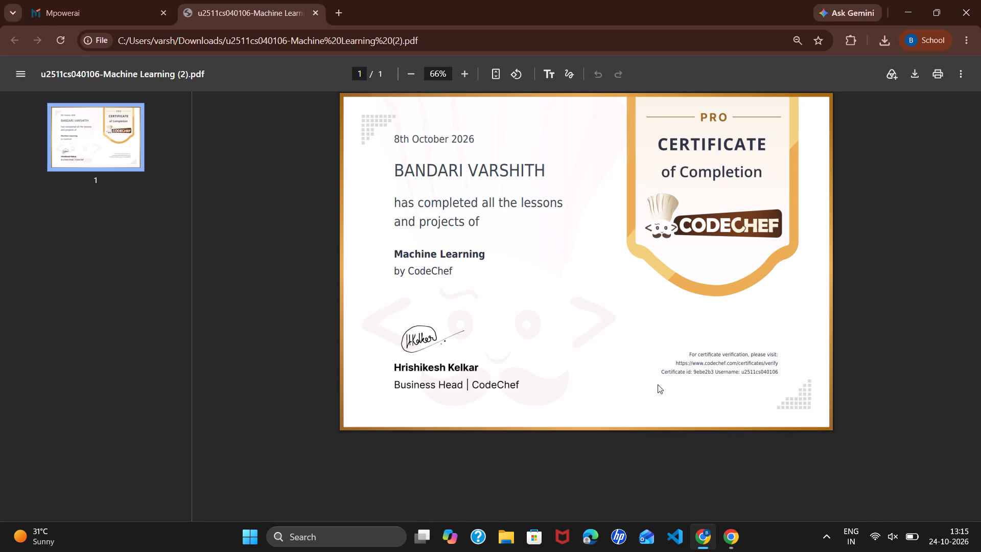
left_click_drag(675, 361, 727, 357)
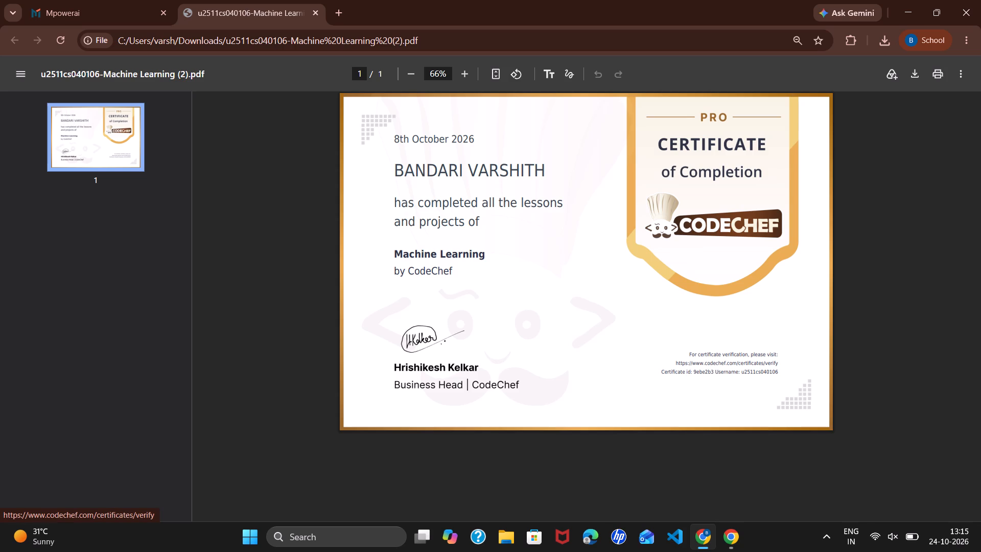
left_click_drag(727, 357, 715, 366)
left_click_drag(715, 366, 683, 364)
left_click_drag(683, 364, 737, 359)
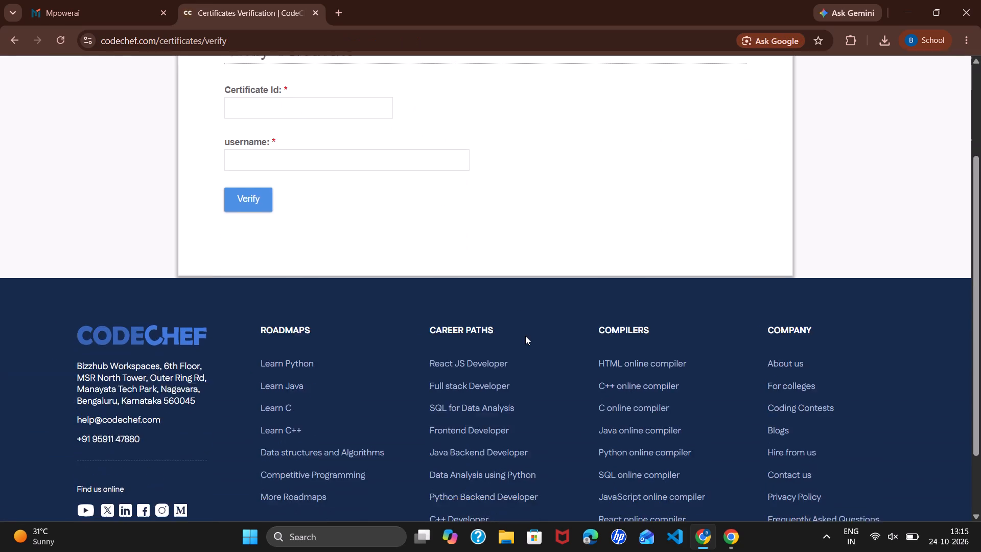
Check CodeChef's Verify Certificate page against the portal form and return to the certificate PDF.
left_click(285, 245)
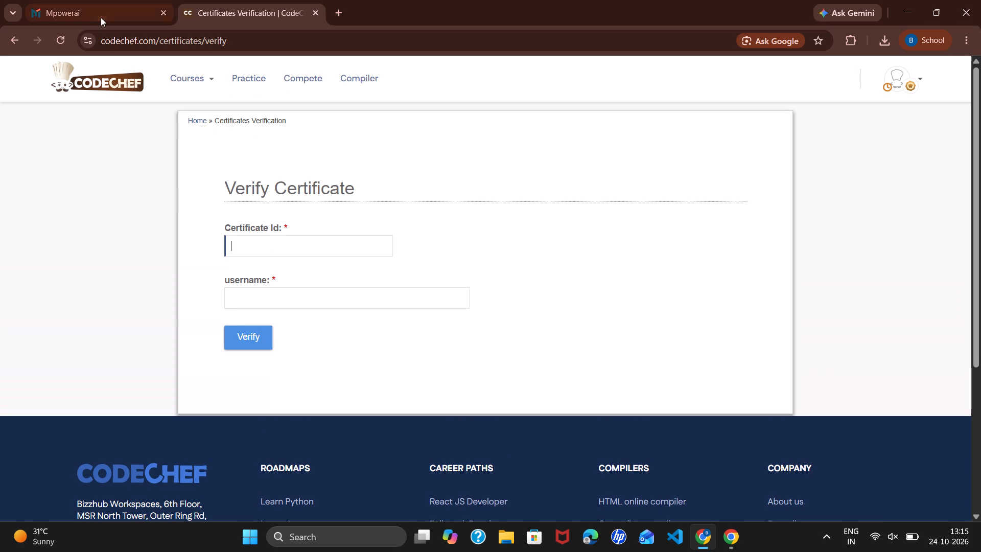
left_click(88, 4)
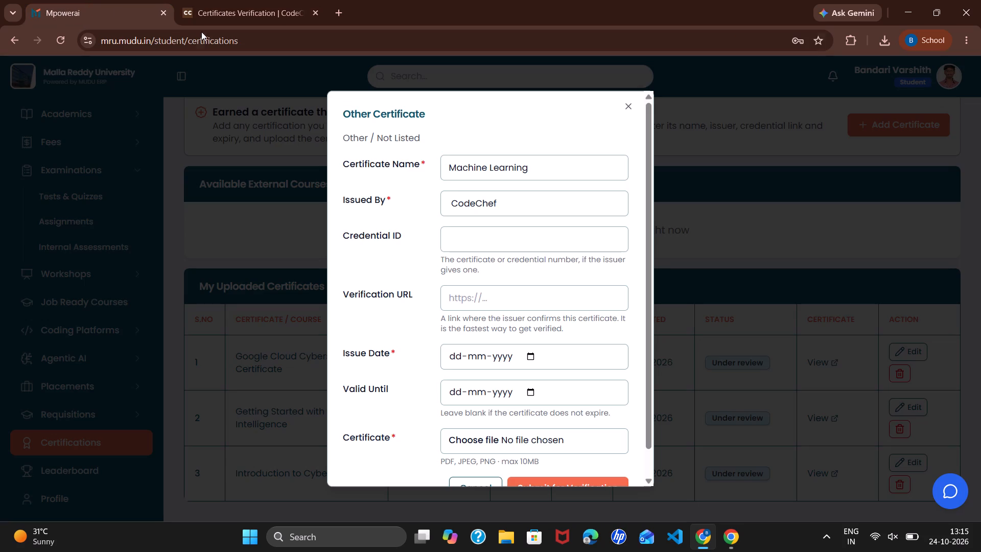
left_click(256, 7)
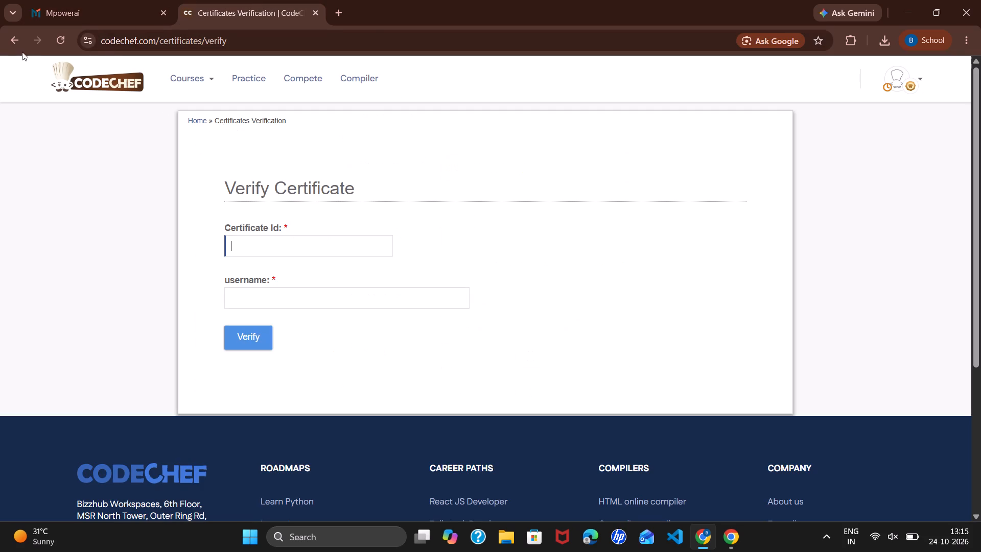
left_click(8, 48)
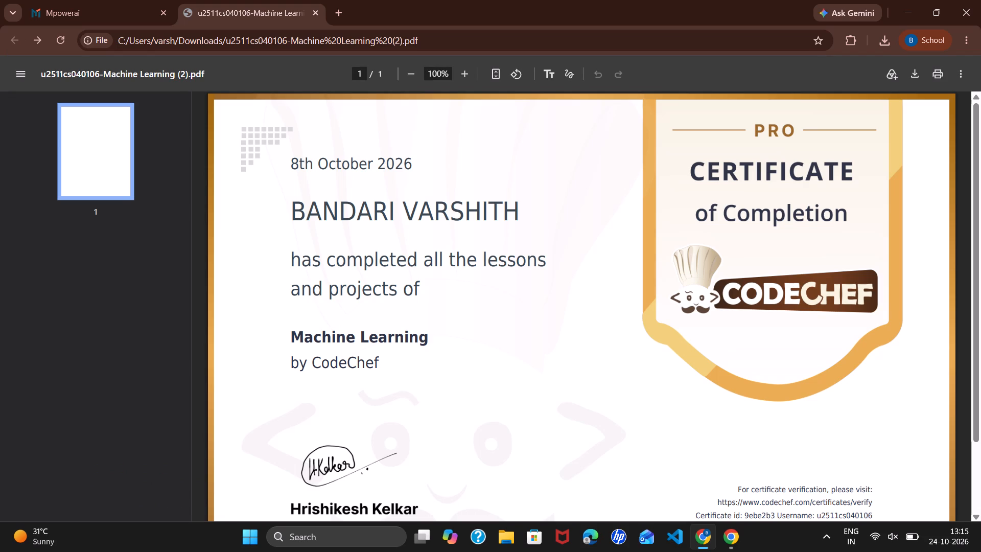
Copy the certificate ID, including its "id:" label, from the certificate PDF into the form's Credential ID field.
scroll(430, 249, "up", 3)
scroll(430, 249, "down", 2)
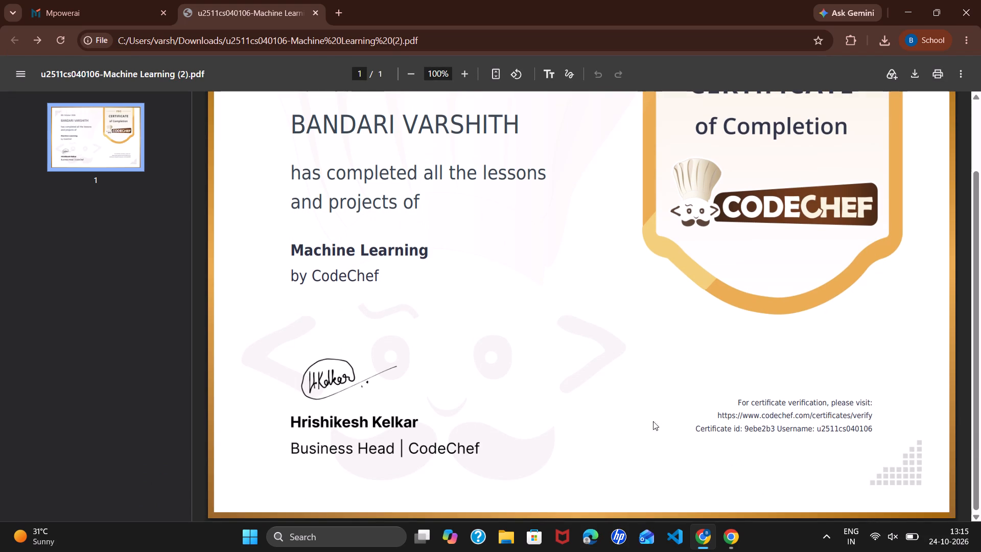
left_click(27, 0)
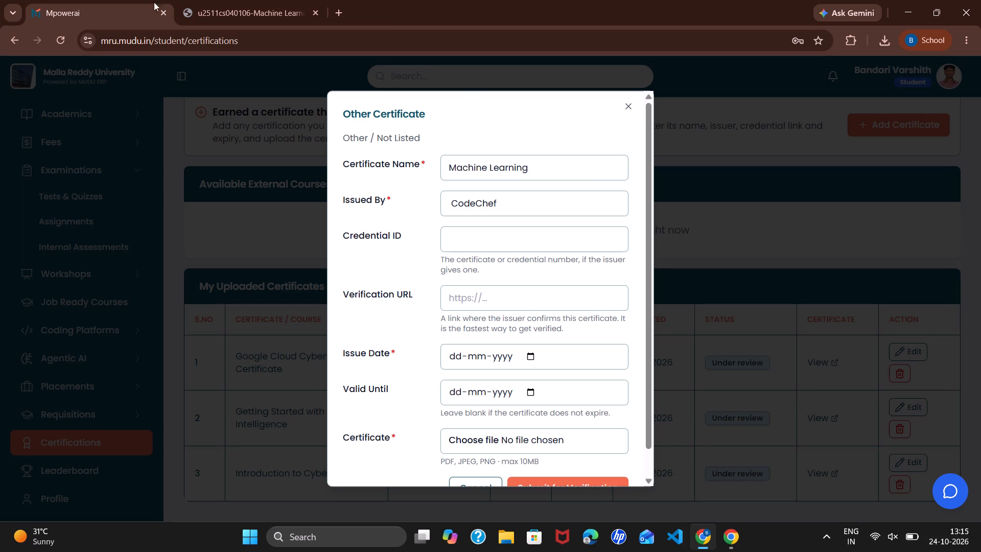
left_click(220, 3)
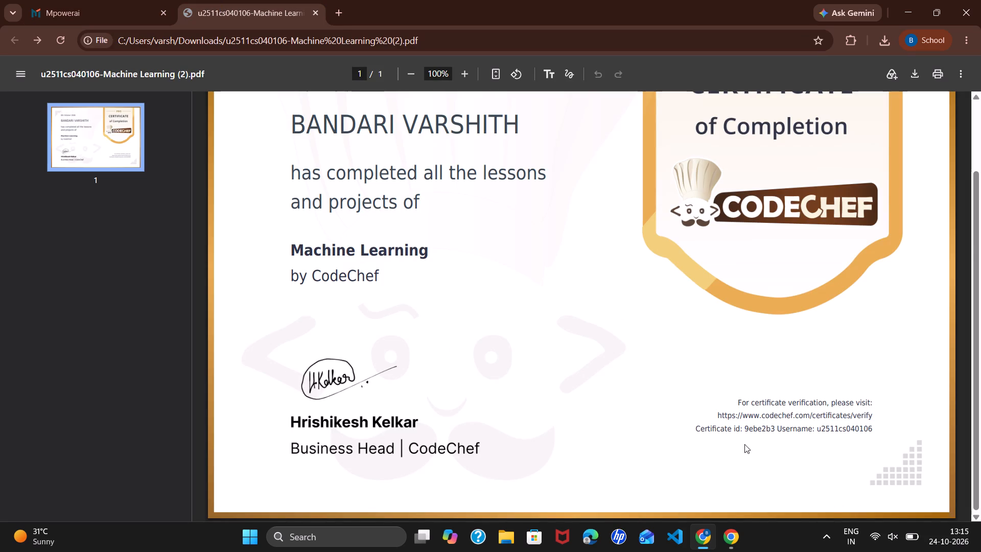
left_click_drag(733, 432, 808, 426)
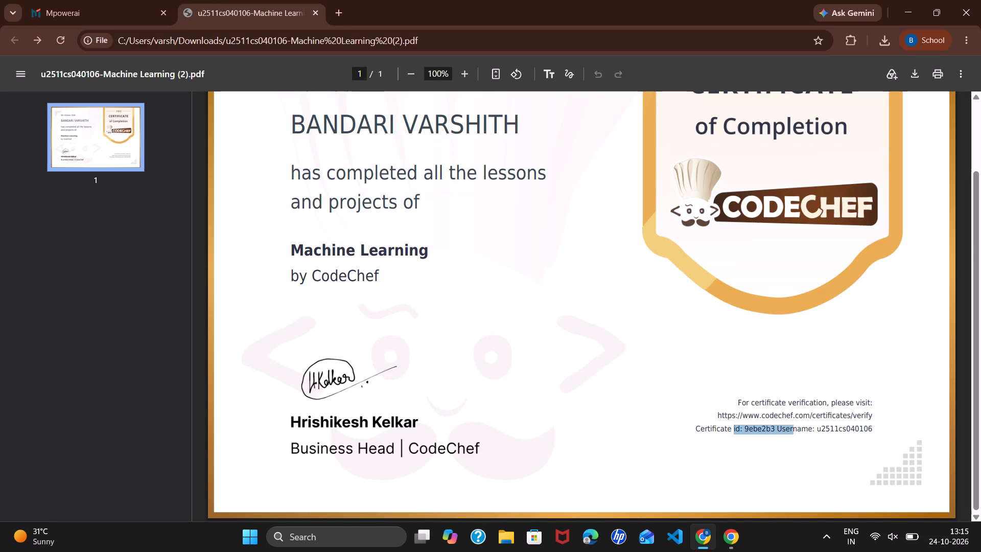
left_click_drag(808, 426, 774, 437)
key("ctrl+c")
left_click(92, 0)
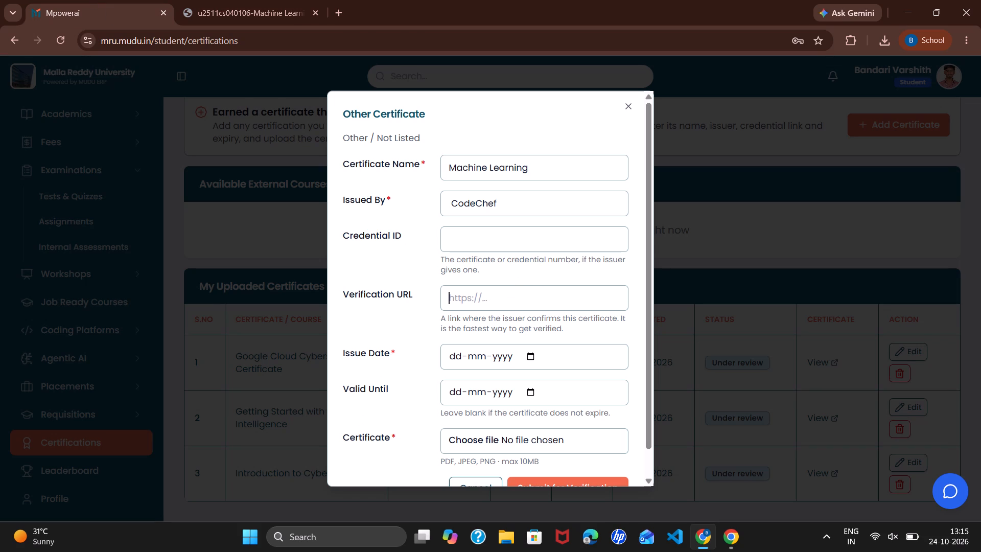
key("ctrl+v")
key("ctrl+z")
left_click(463, 241)
key("ctrl+v")
Open the verification link printed on the certificate PDF and copy the page's address, codechef.com/certificates/verify, into the form's Verification URL field.
left_click(227, 2)
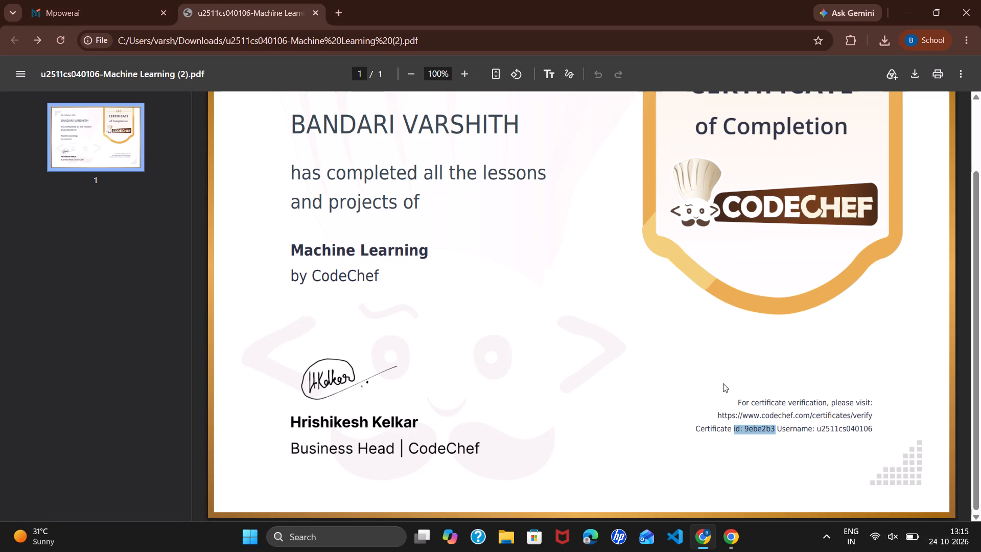
left_click(716, 412)
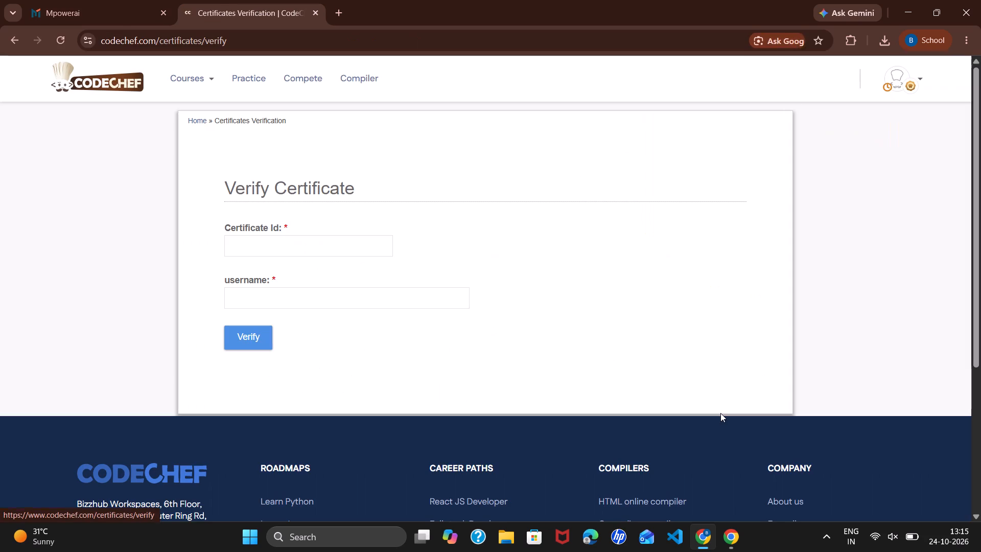
scroll(533, 296, "up", 1)
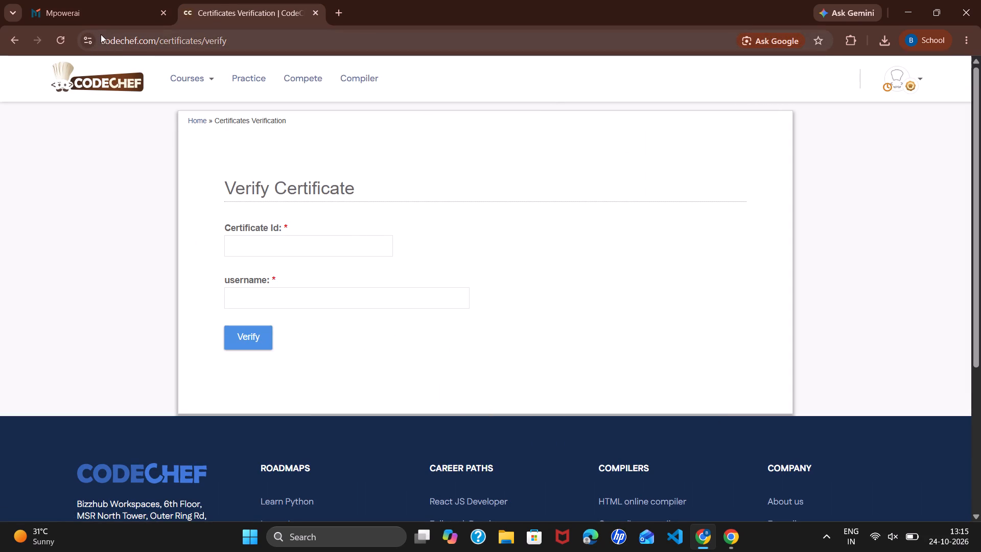
left_click_drag(101, 34, 243, 31)
key("ctrl+c")
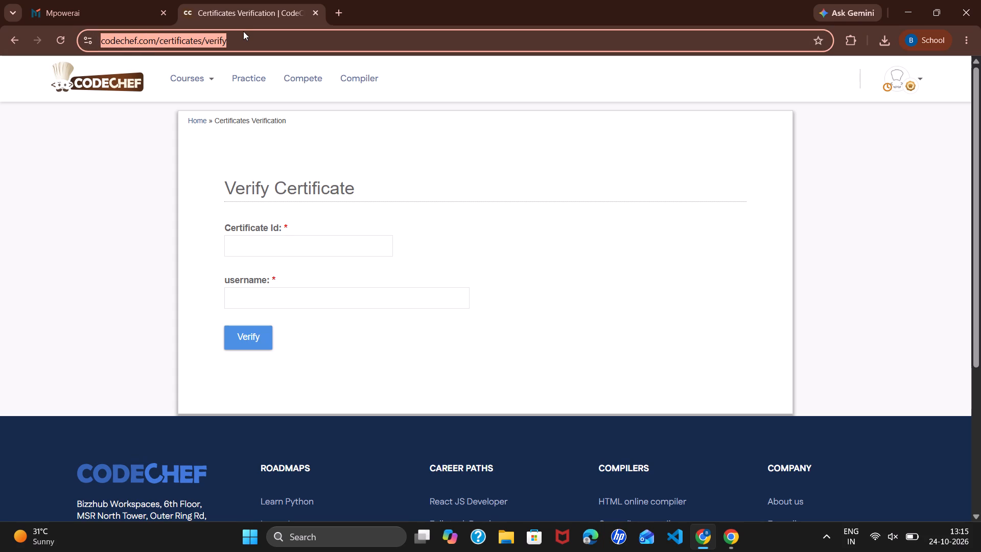
left_click(95, 4)
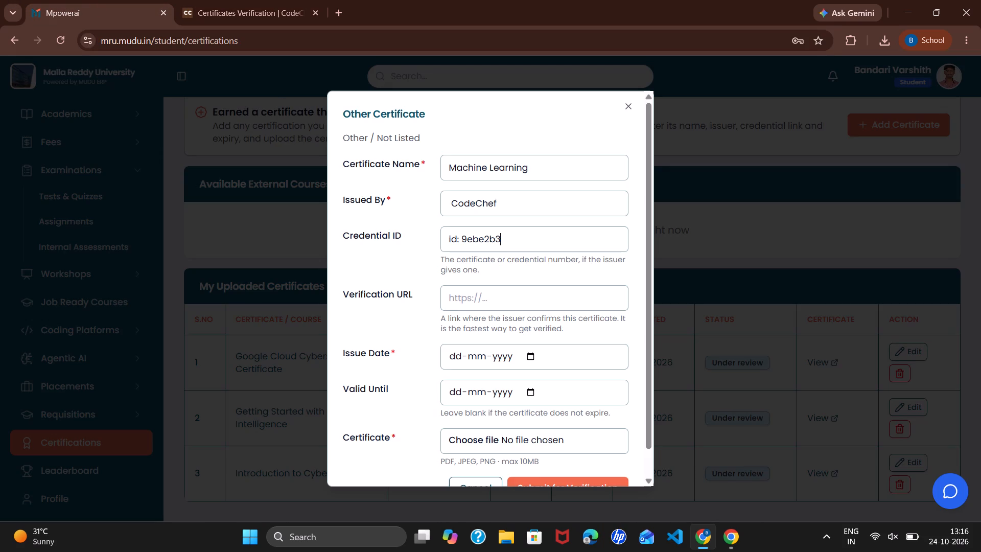
left_click(503, 308)
key("ctrl+v")
Set the Issue Date to 08-10-2026, checking the date against the certificate PDF.
scroll(503, 308, "down", 1)
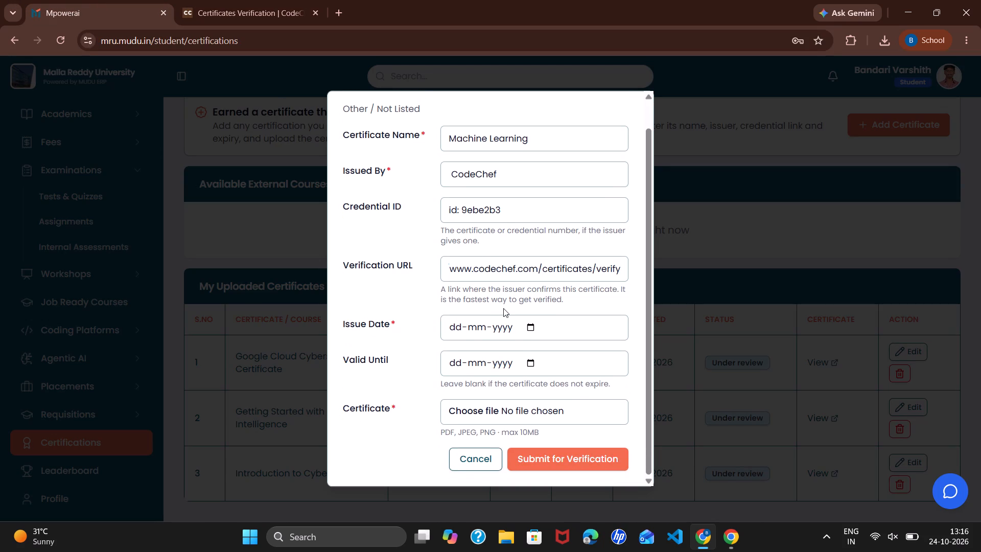
left_click(464, 322)
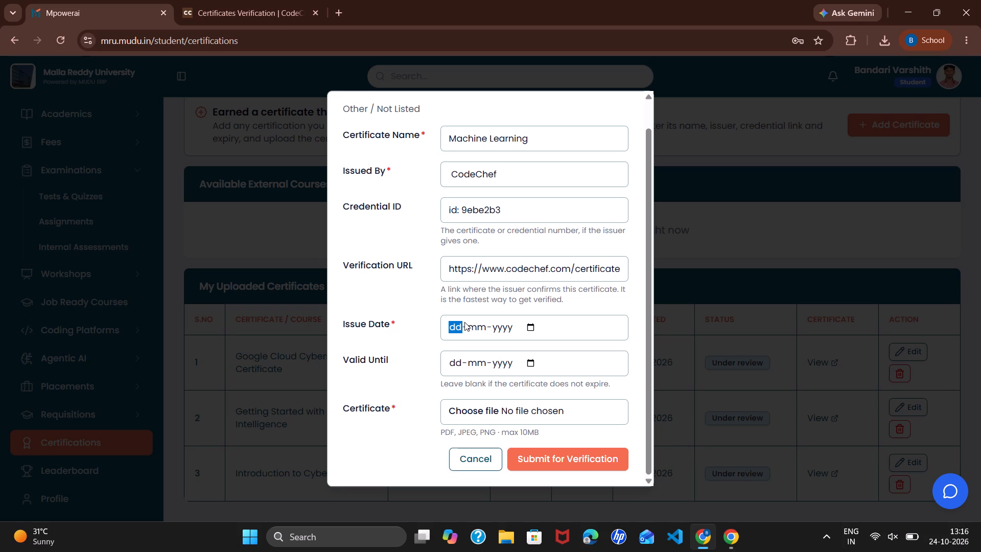
key("0")
key("8")
left_click(262, 1)
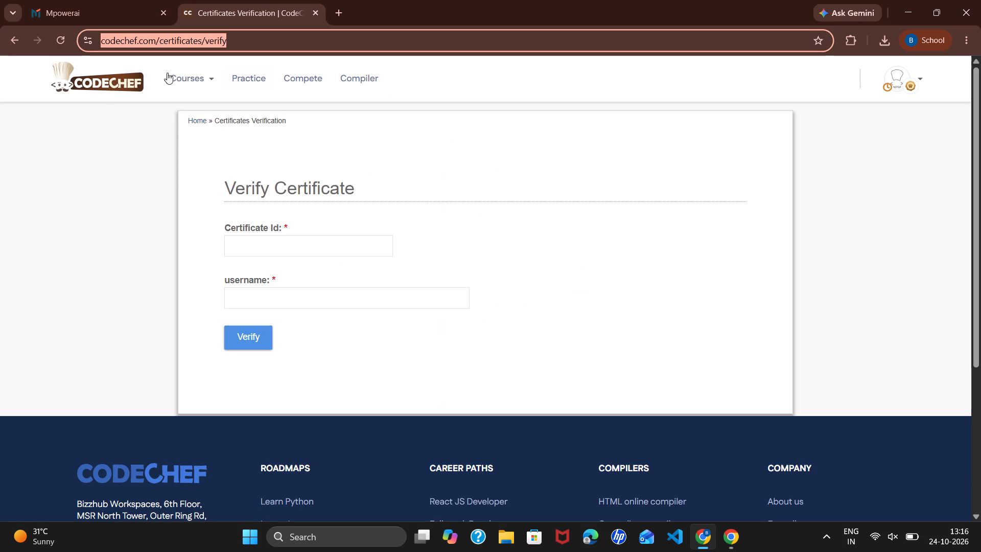
left_click(12, 40)
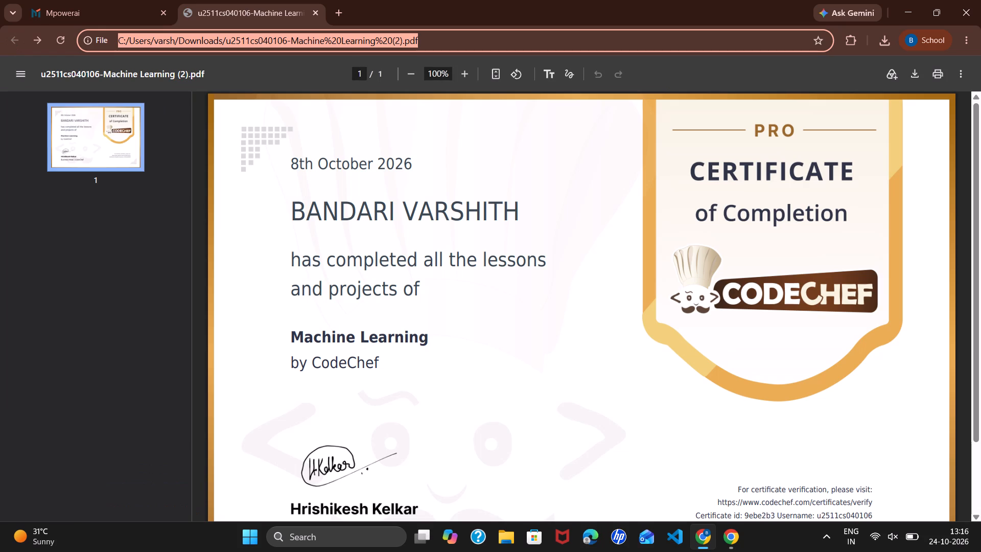
left_click(122, 2)
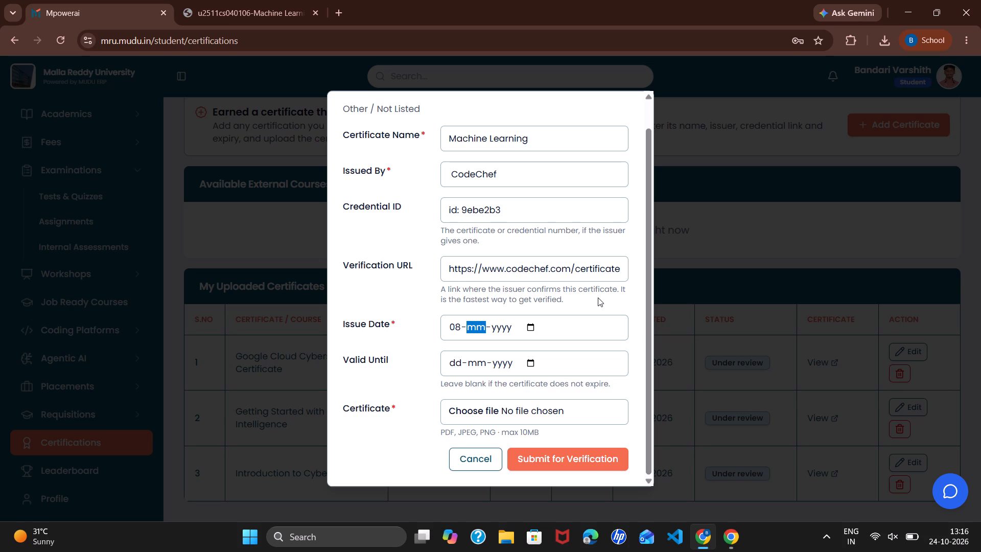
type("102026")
Attach the Machine Learning (2) PDF from the Downloads folder as the certificate file and submit the entry for verification.
left_click(508, 410)
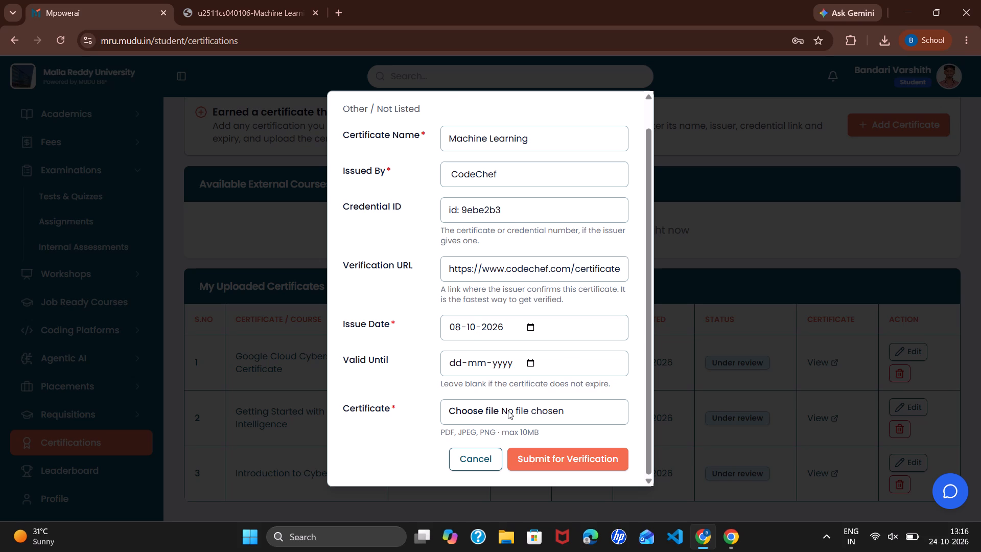
left_click(36, 149)
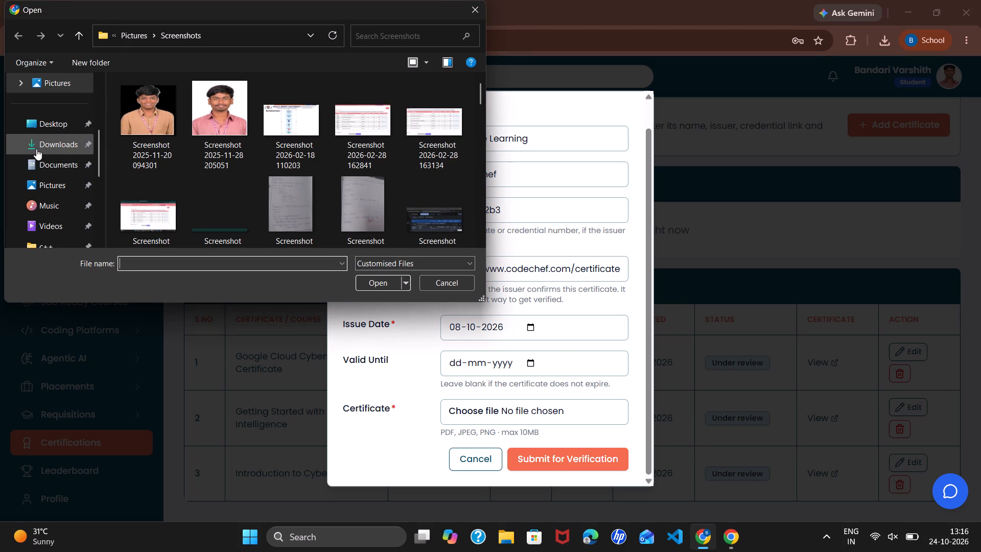
left_click(199, 118)
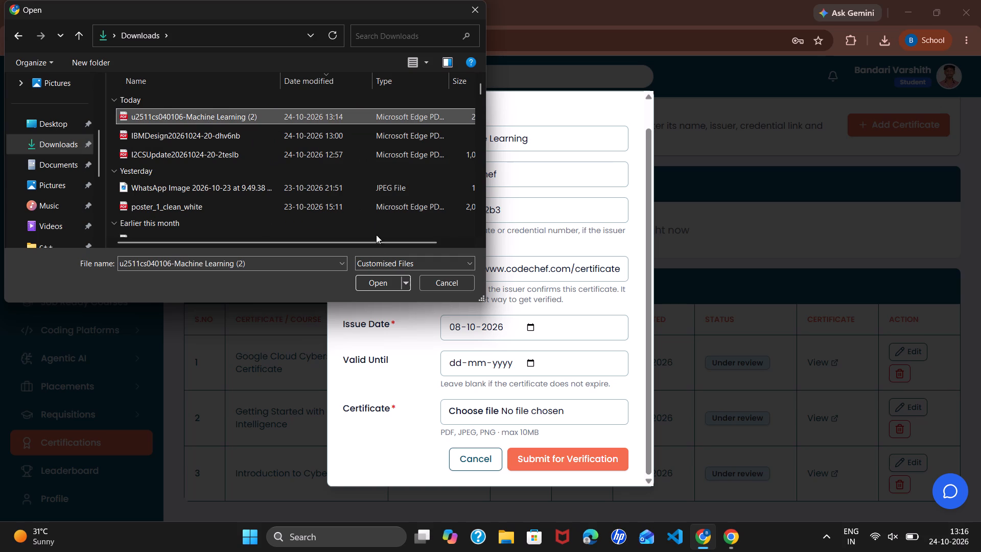
left_click(373, 289)
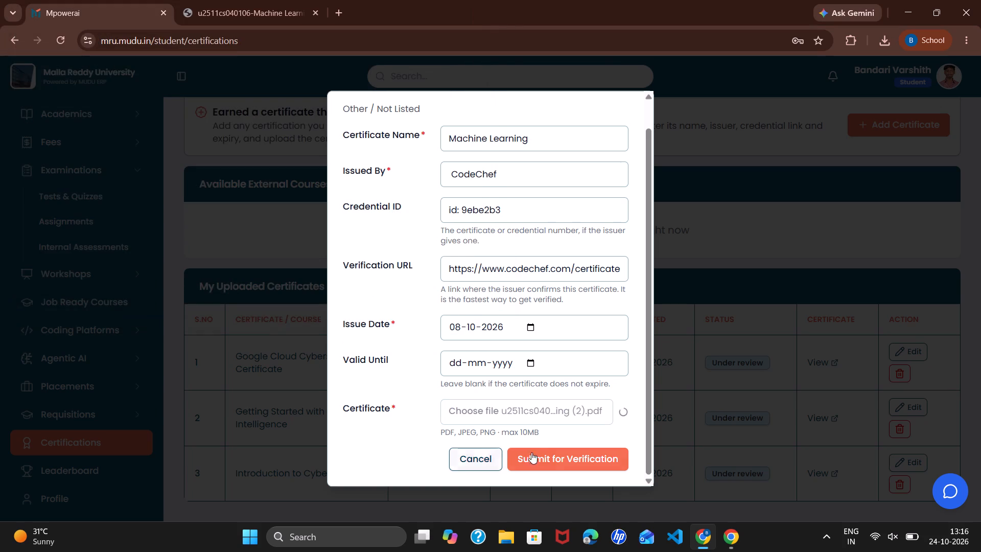
left_click(553, 472)
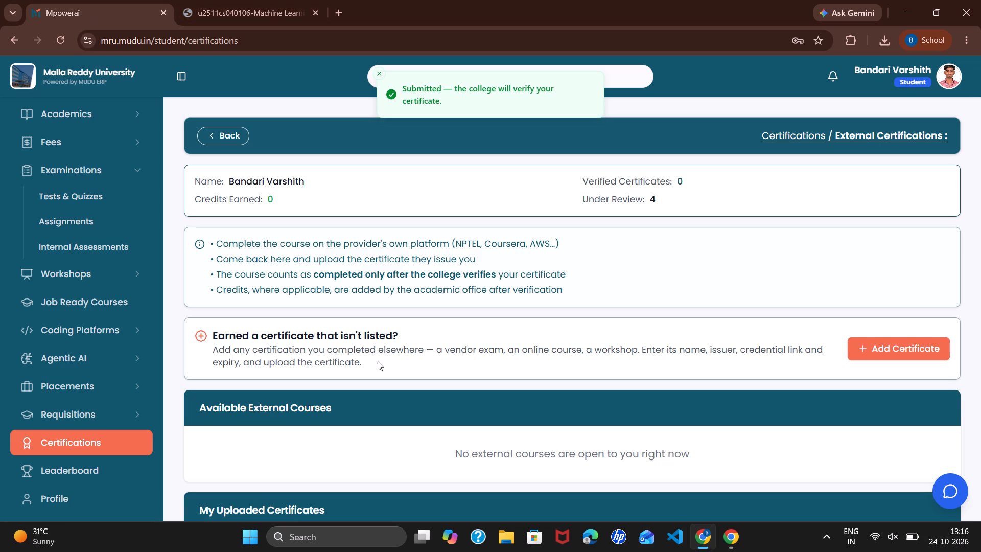
Check the uploaded certificates list and start a new entry for another unlisted certificate.
scroll(378, 361, "down", 6)
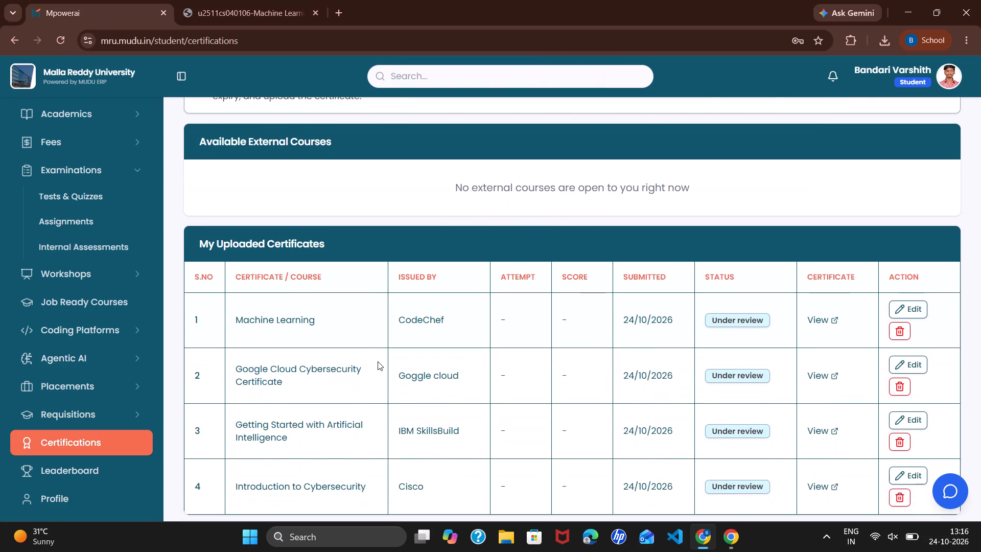
scroll(378, 361, "up", 2)
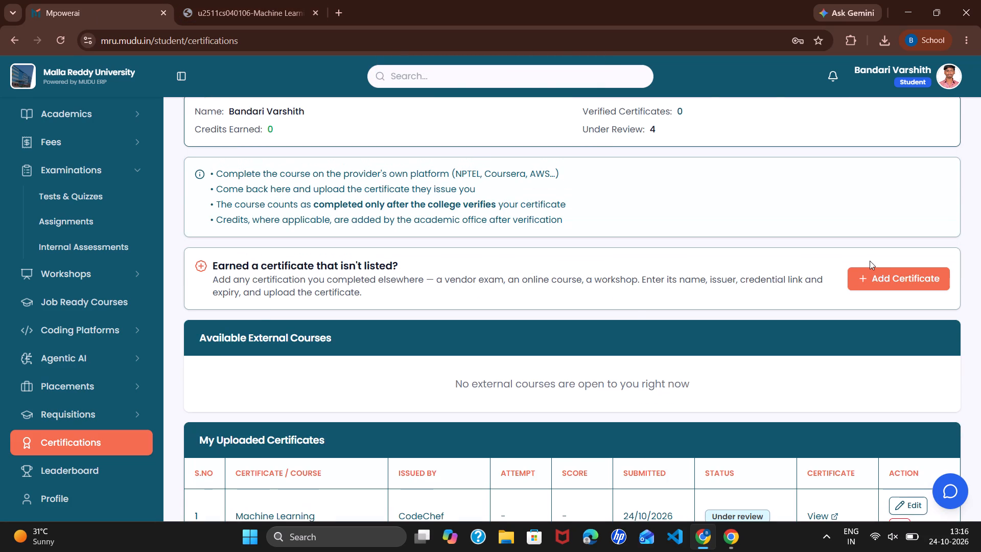
left_click(872, 273)
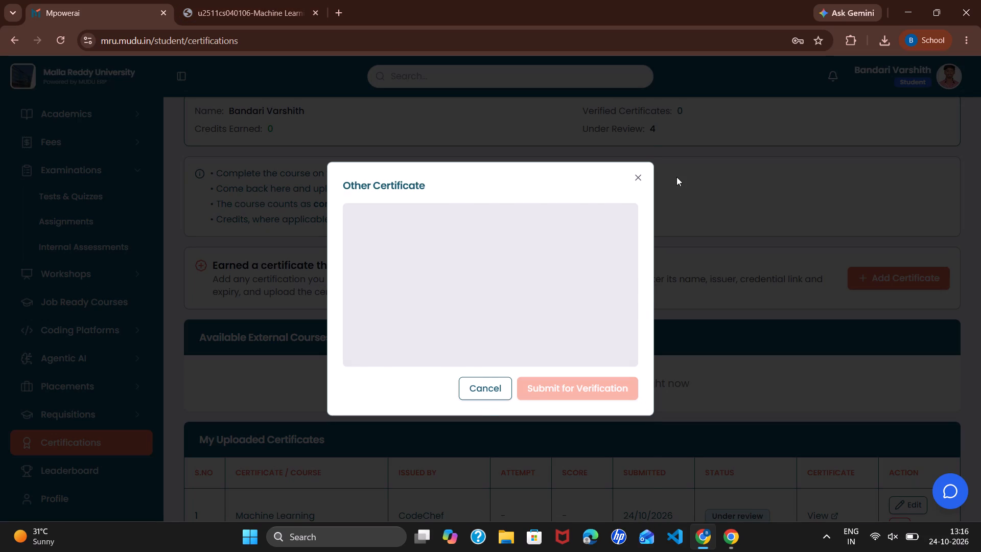
Return to the Machine Learning certificate PDF, go forward to CodeChef's Verify Certificate page, and close that browser tab.
left_click(249, 18)
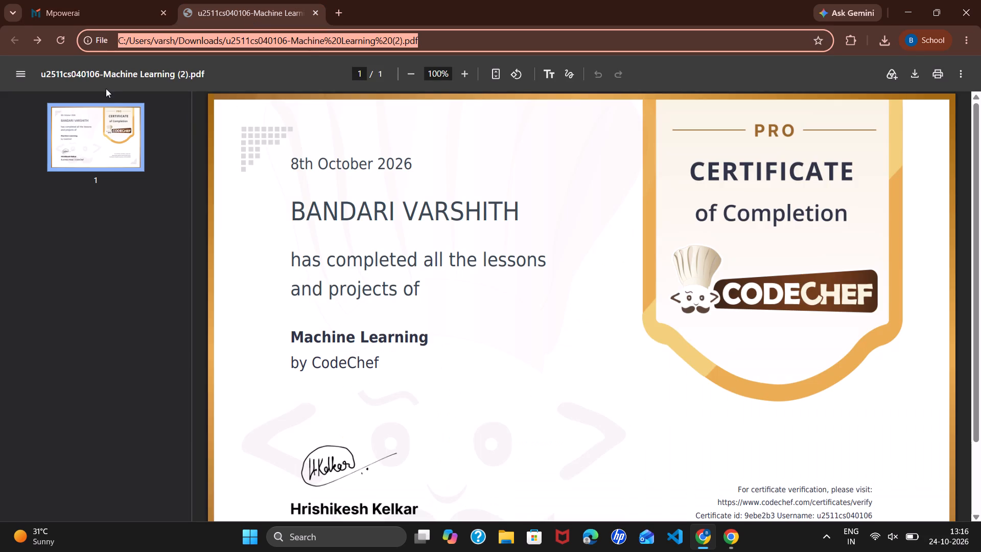
left_click(12, 37)
left_click(67, 37)
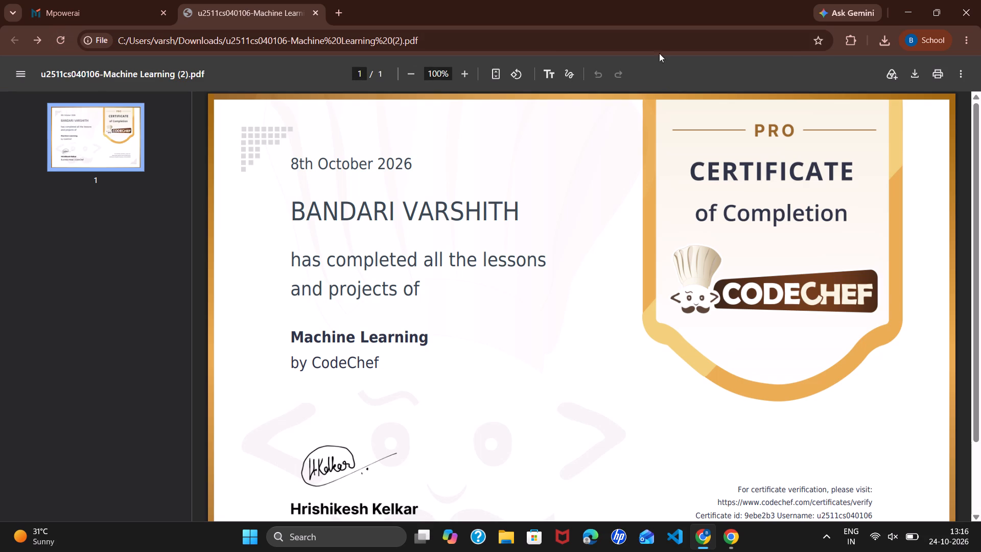
left_click(38, 40)
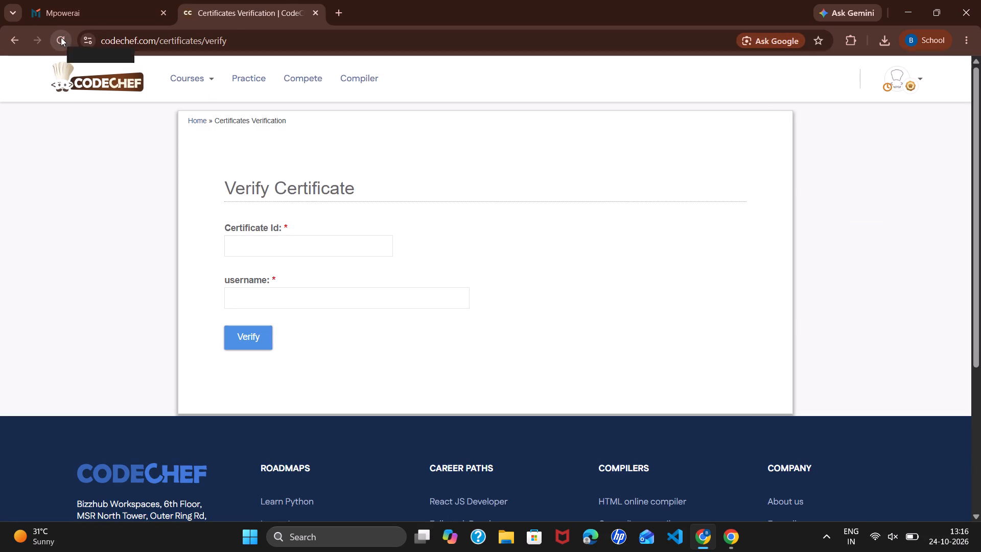
left_click(316, 12)
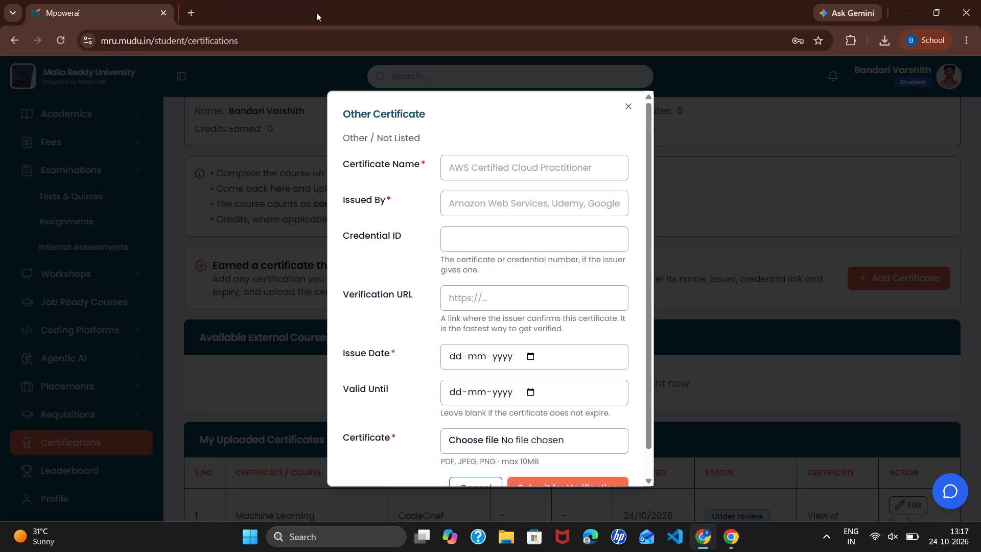
Search for codechef in a new browser tab, go to the CodeChef college dashboard, and check the account's My Certificates list.
left_click(188, 8)
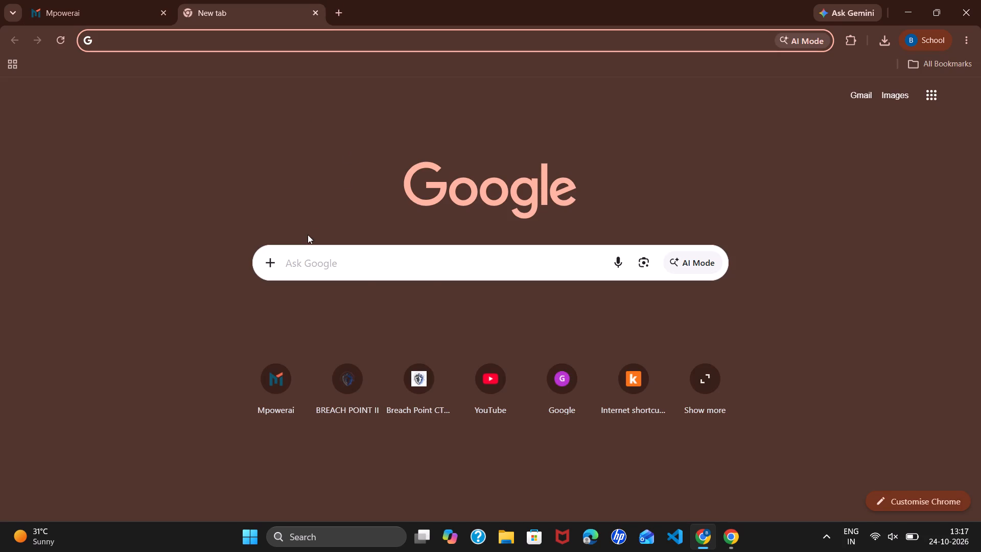
left_click(301, 248)
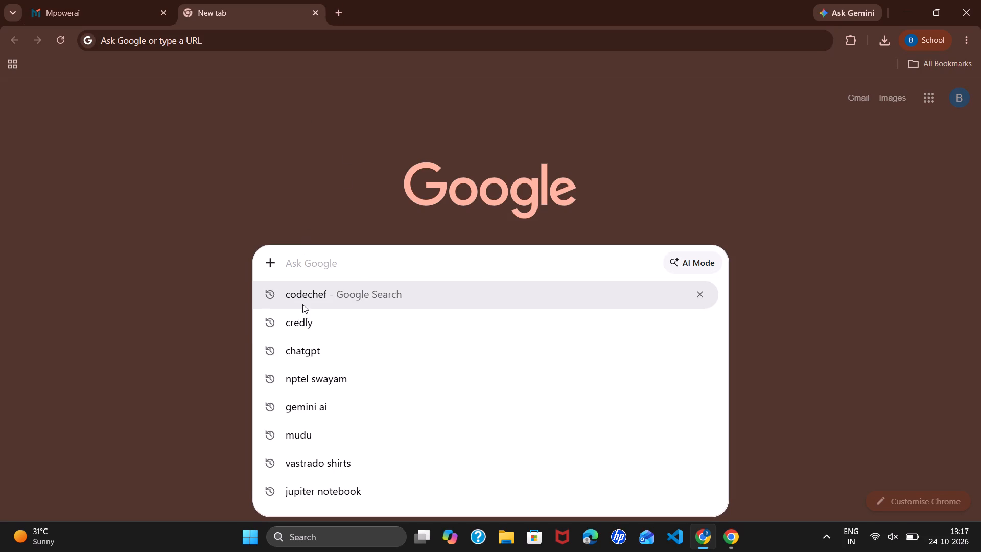
left_click(305, 301)
double_click(273, 198)
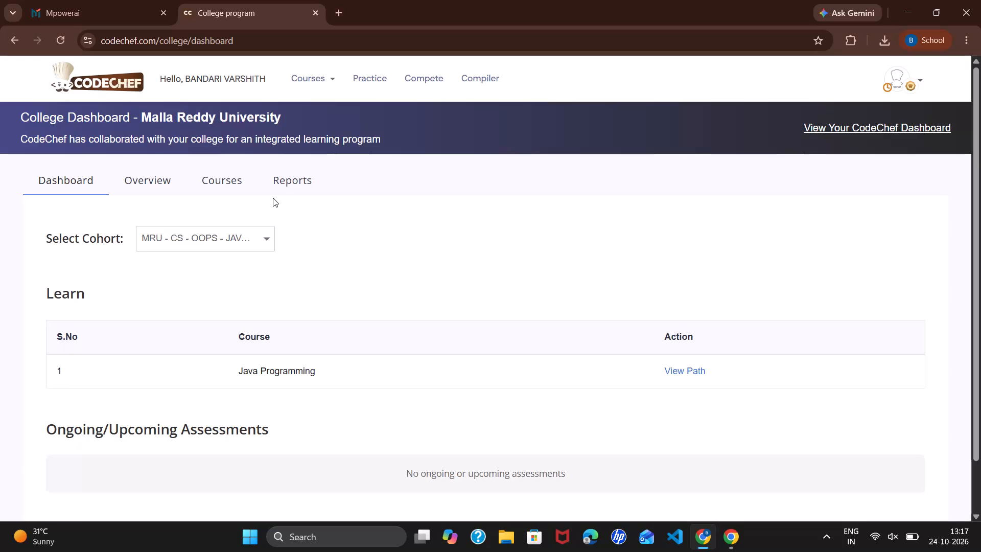
left_click(920, 78)
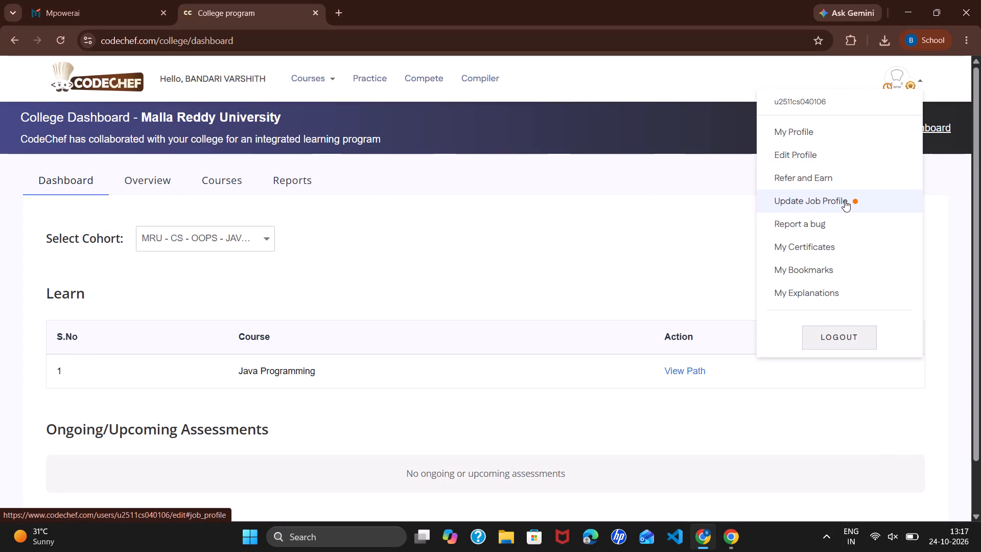
left_click(839, 239)
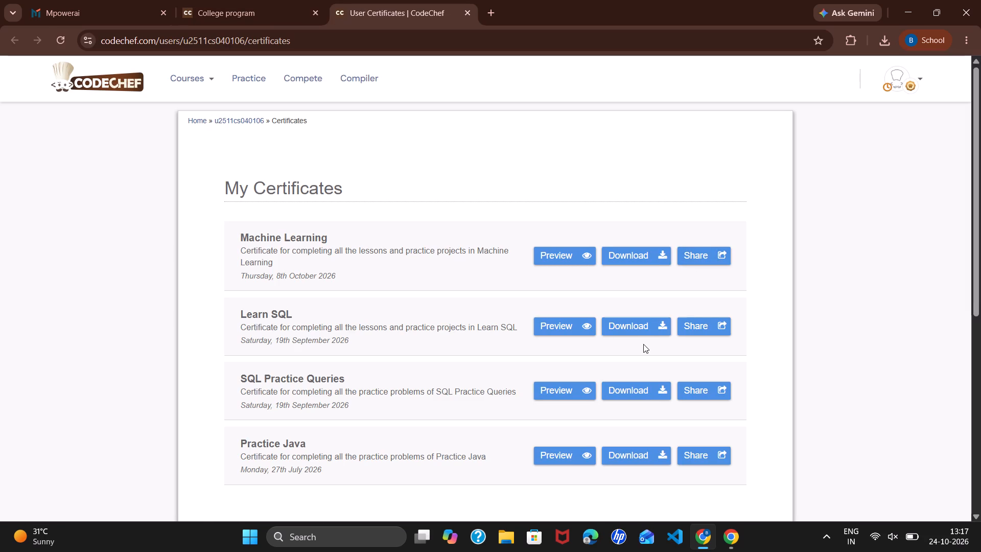
scroll(635, 332, "down", 2)
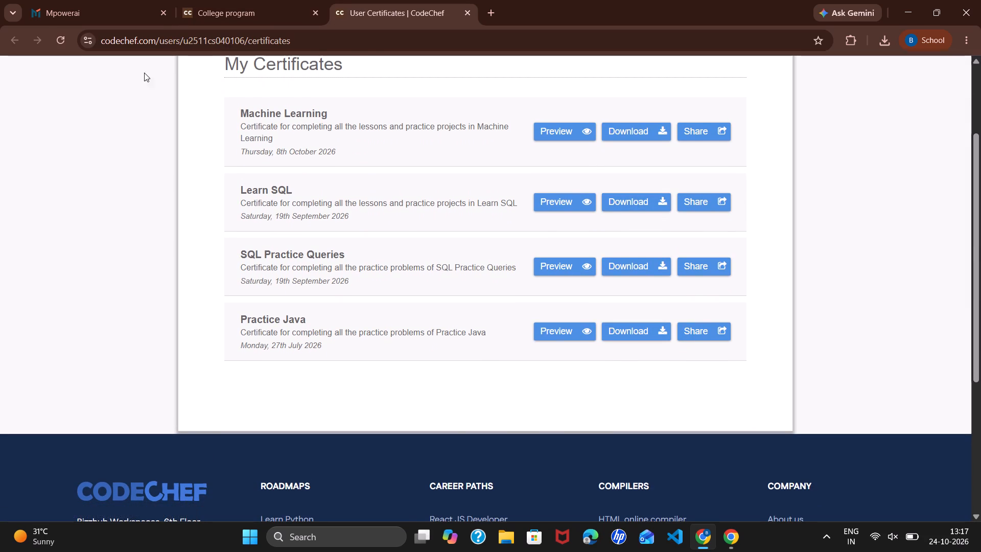
Return to the university portal and close the blank Other Certificate form without submitting it.
left_click(122, 9)
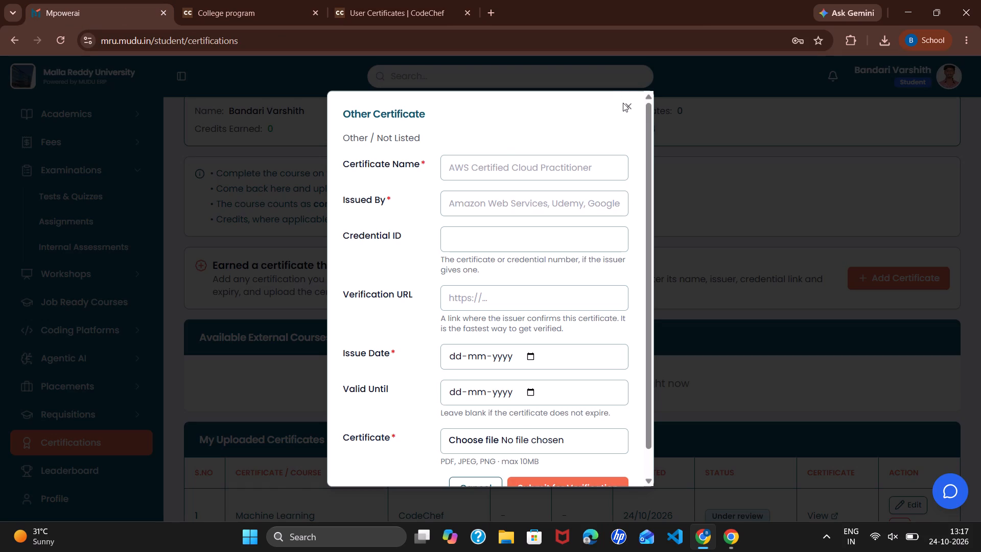
left_click(623, 103)
left_click(631, 108)
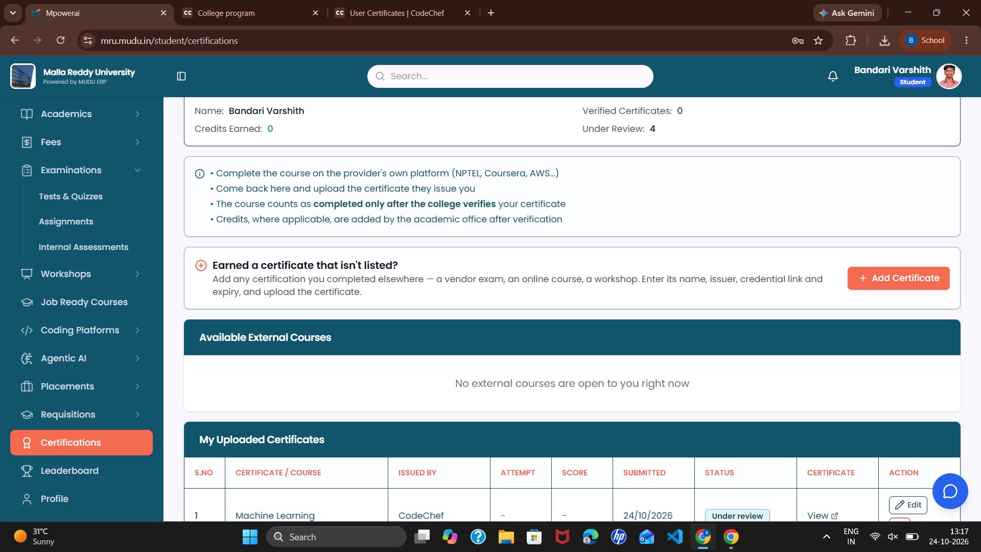
Review the entries under My Uploaded Certificates to compare them with the certificates earned on CodeChef.
scroll(613, 251, "down", 1)
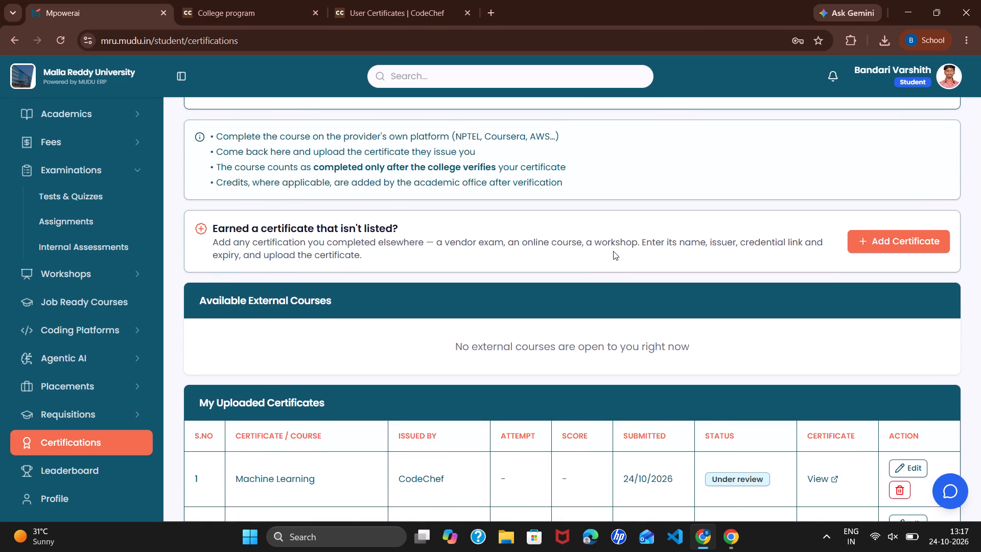
scroll(613, 251, "down", 4)
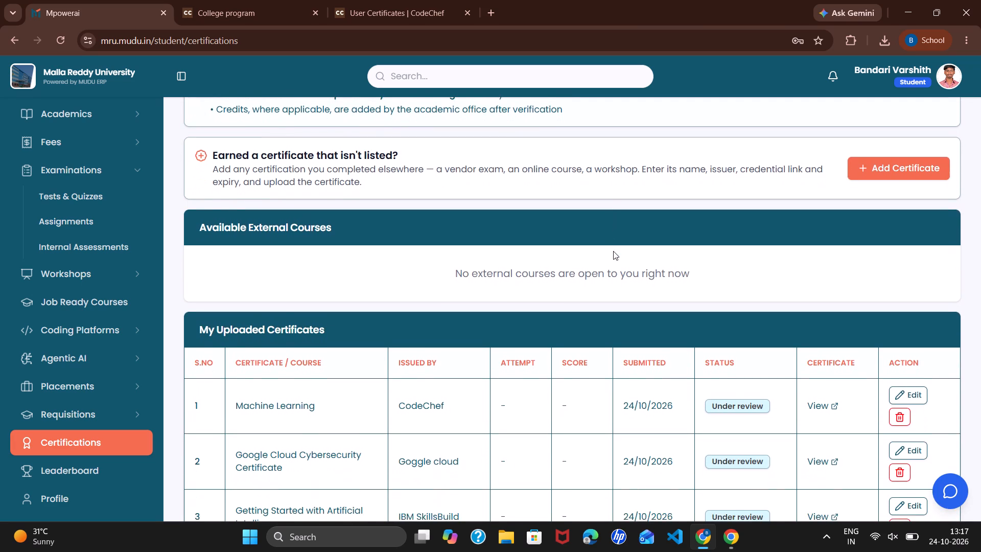
scroll(613, 251, "down", 4)
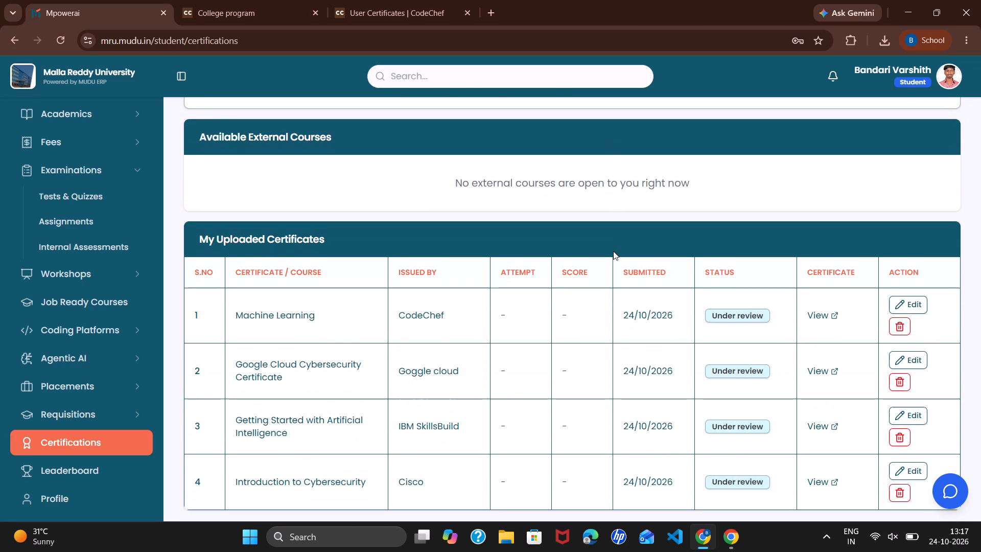
scroll(613, 251, "down", 1)
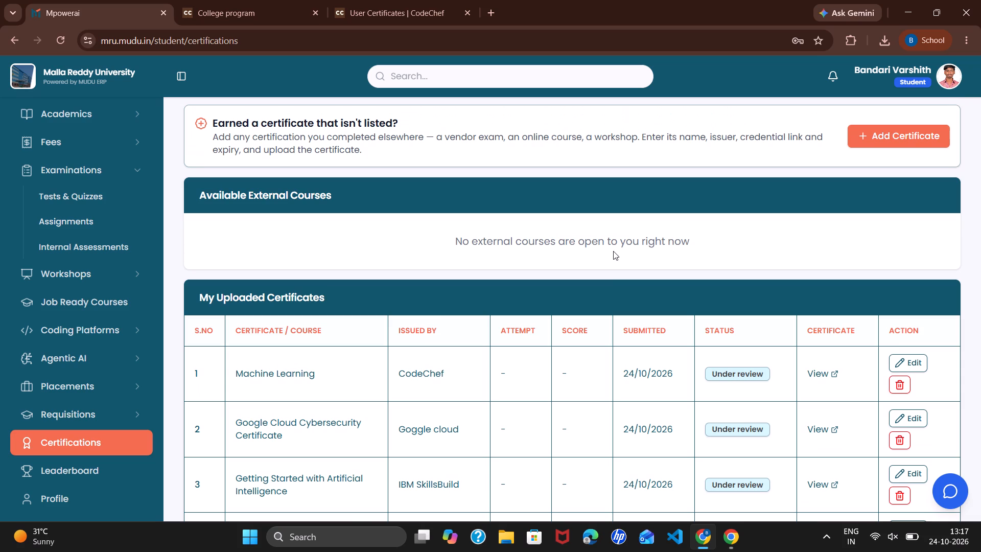
scroll(613, 251, "down", 2)
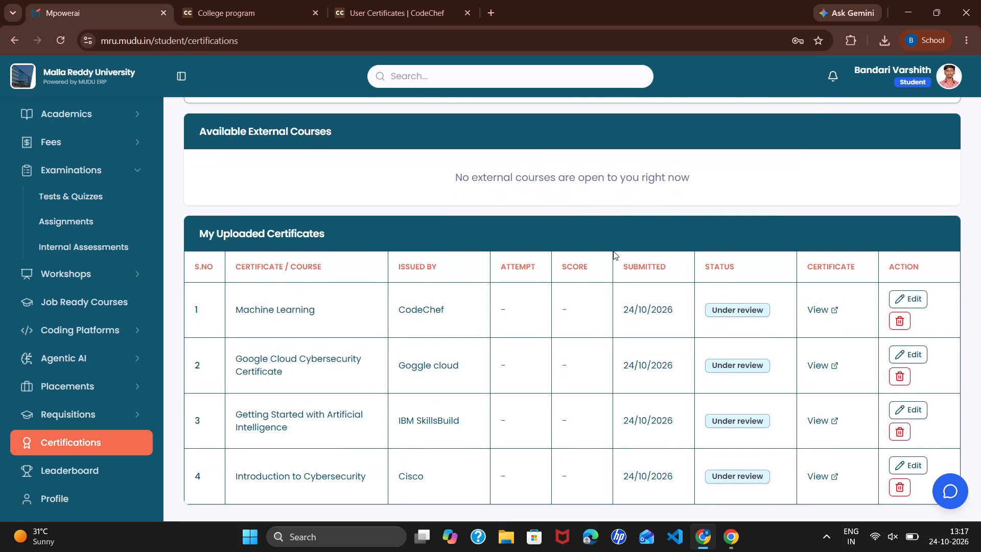
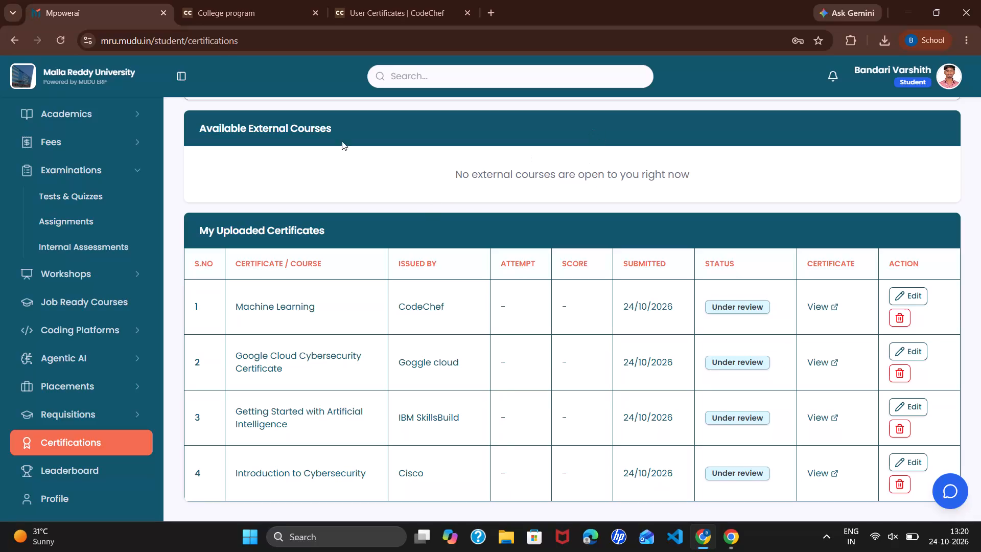
Close the College program tab for the CodeChef college dashboard.
left_click(212, 6)
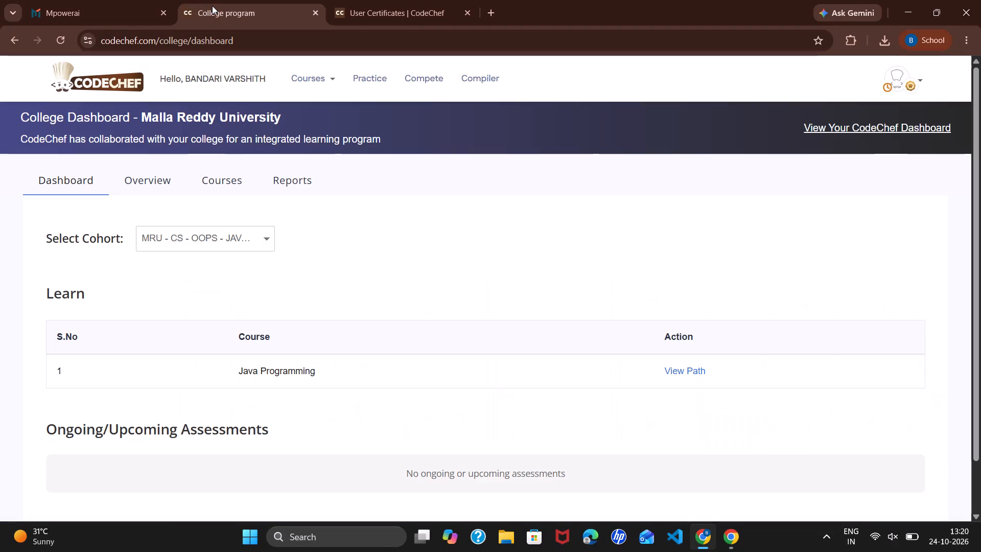
left_click(313, 15)
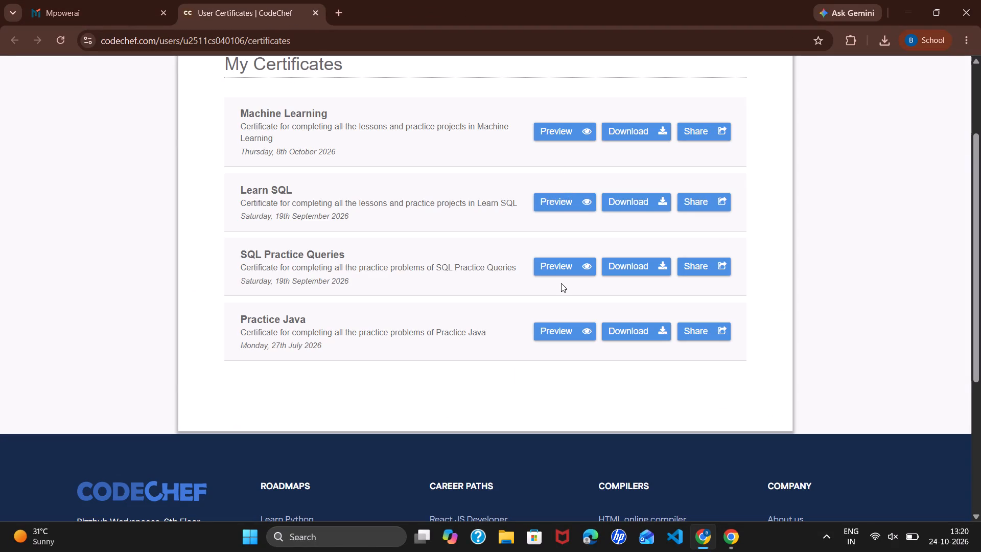
Open the sharing options of the Learn SQL certificate and make it publicly visible.
left_click(705, 197)
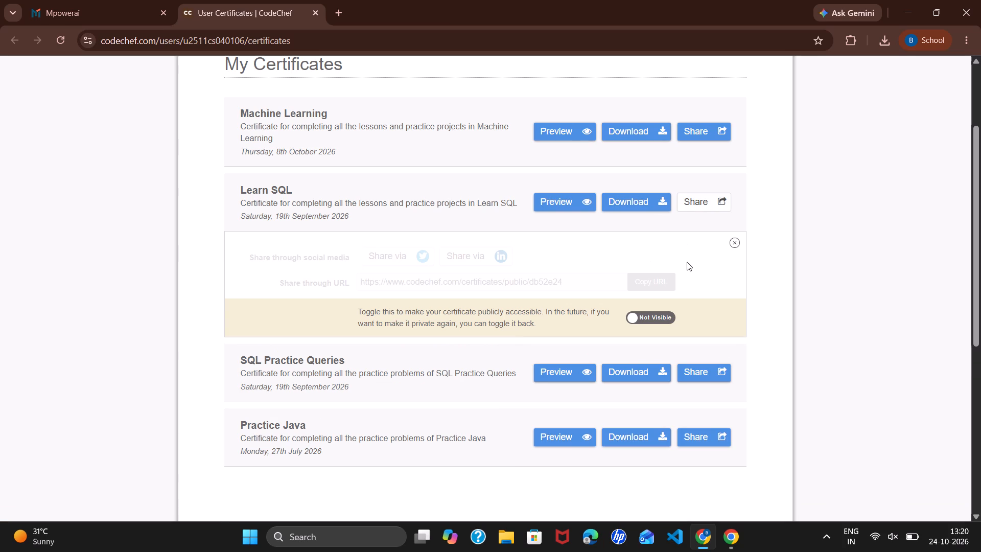
left_click(657, 281)
left_click(645, 312)
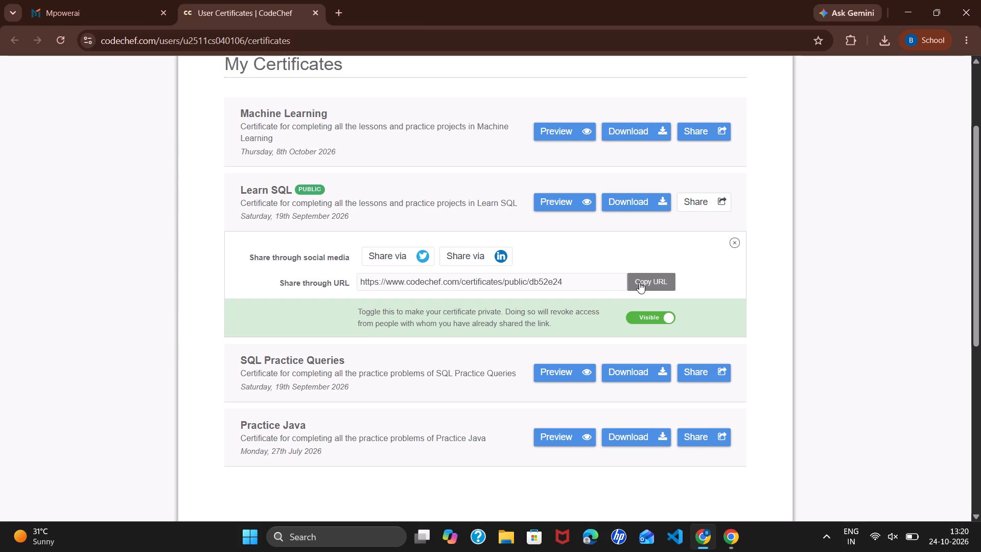
Preview the Learn SQL certificate in a new tab and close the preview.
left_click(578, 197)
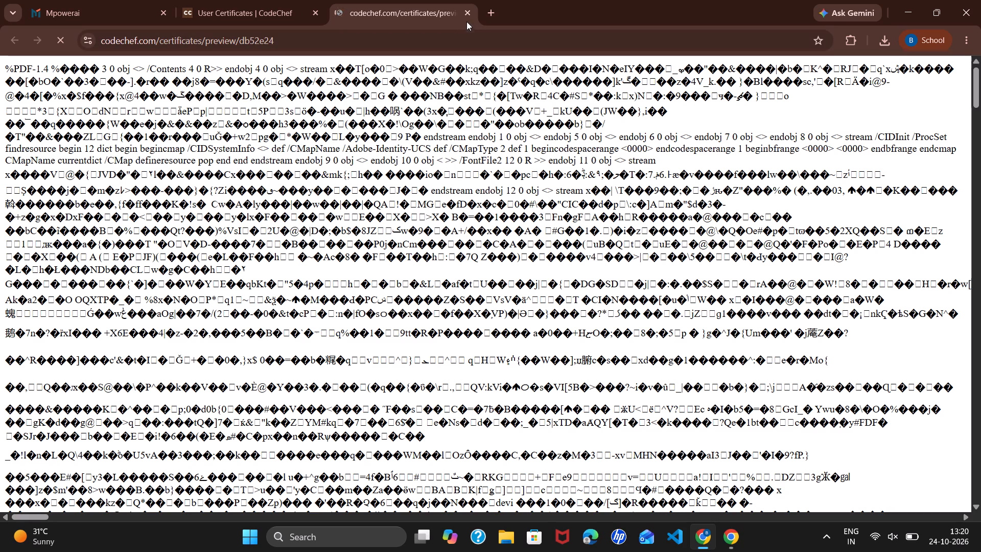
left_click(465, 13)
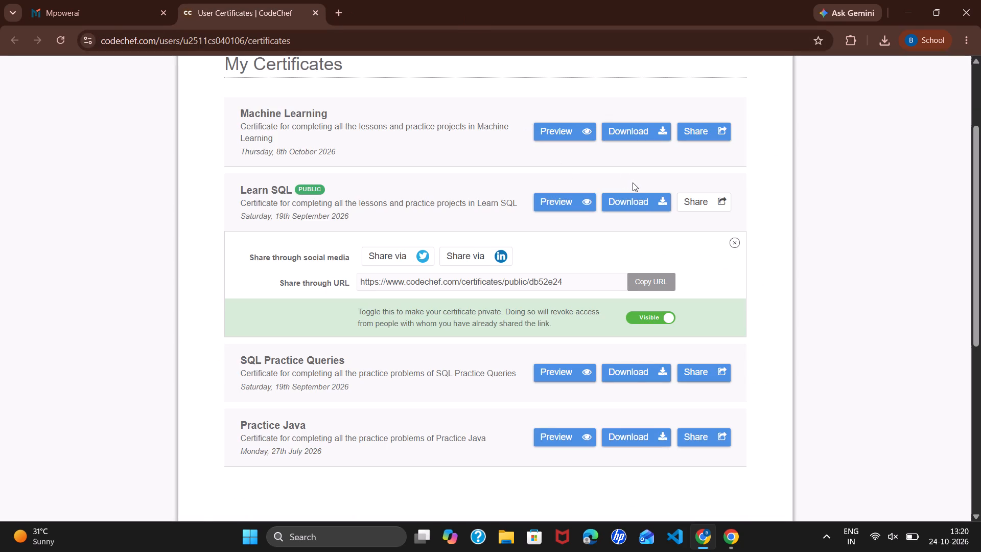
Download the Learn SQL certificate as a PDF and open the downloaded file.
left_click(629, 196)
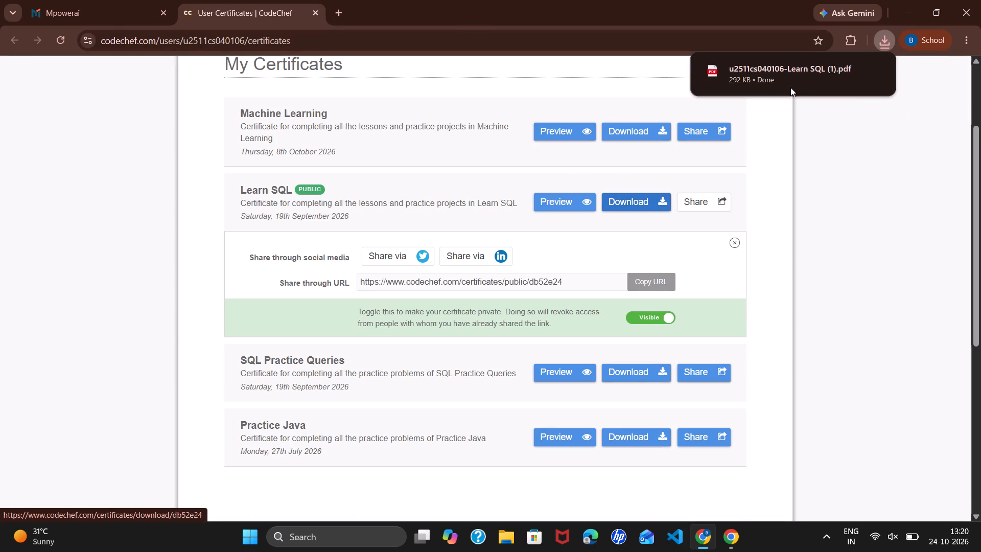
left_click(734, 71)
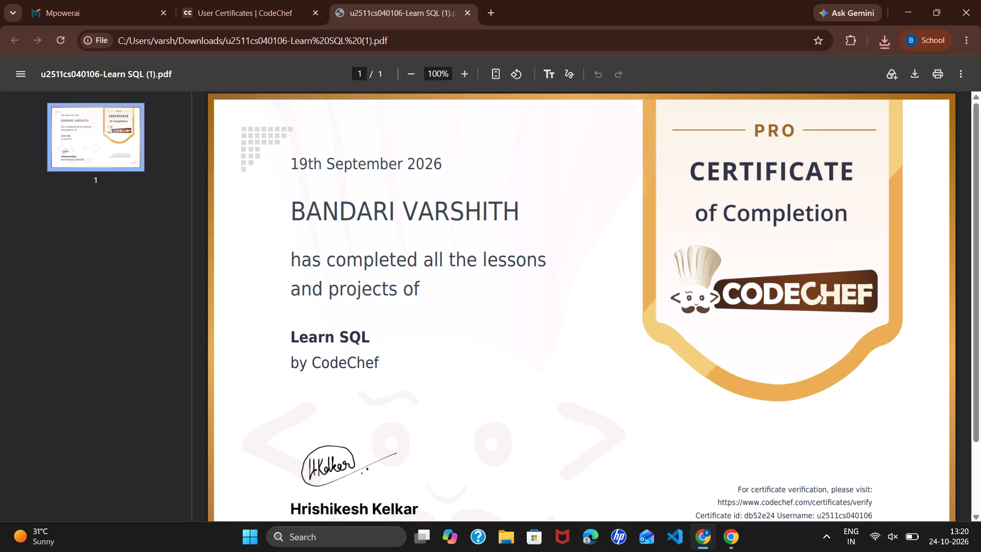
Copy the course title from the PDF and enter Learn SQL as Certificate Name in a new Other Certificate form on the university portal.
left_click_drag(288, 329, 345, 329)
left_click_drag(345, 329, 398, 329)
key("ctrl+c")
key("ctrl+x")
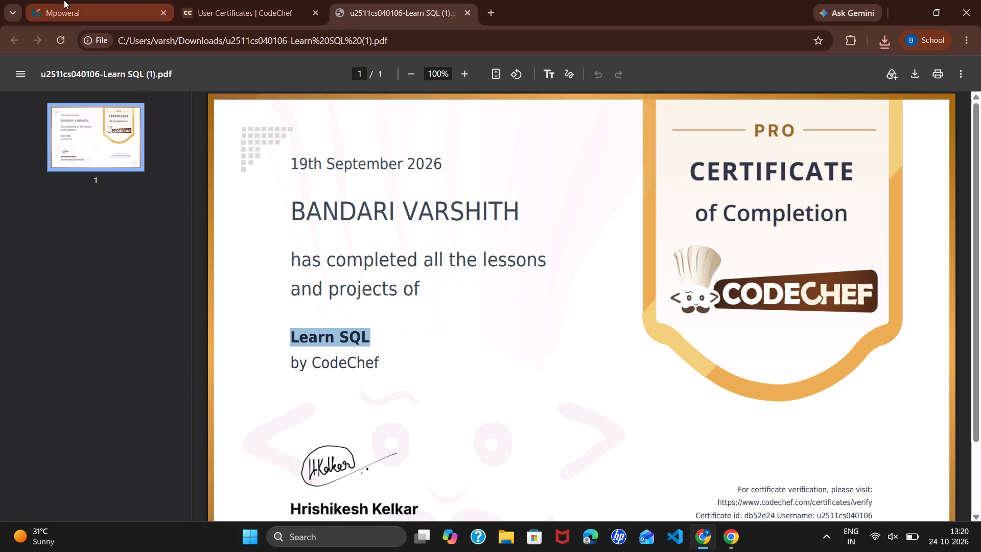
left_click(64, 0)
scroll(596, 374, "up", 2)
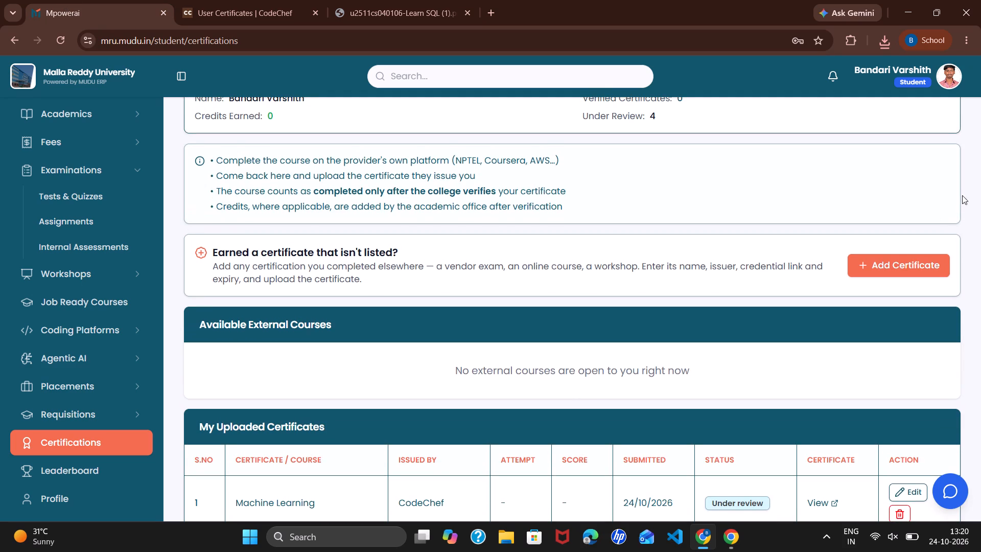
left_click(883, 260)
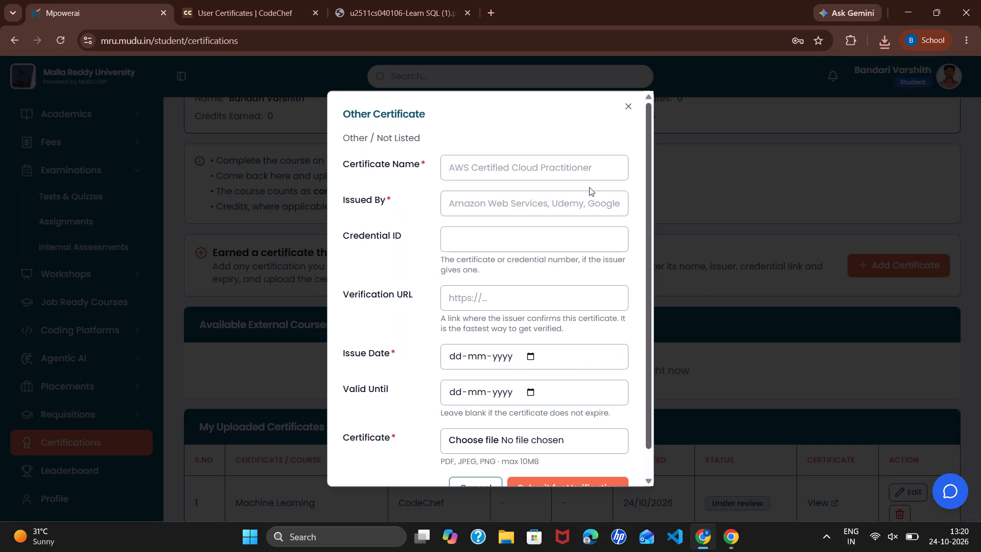
left_click(561, 163)
key("ctrl+v")
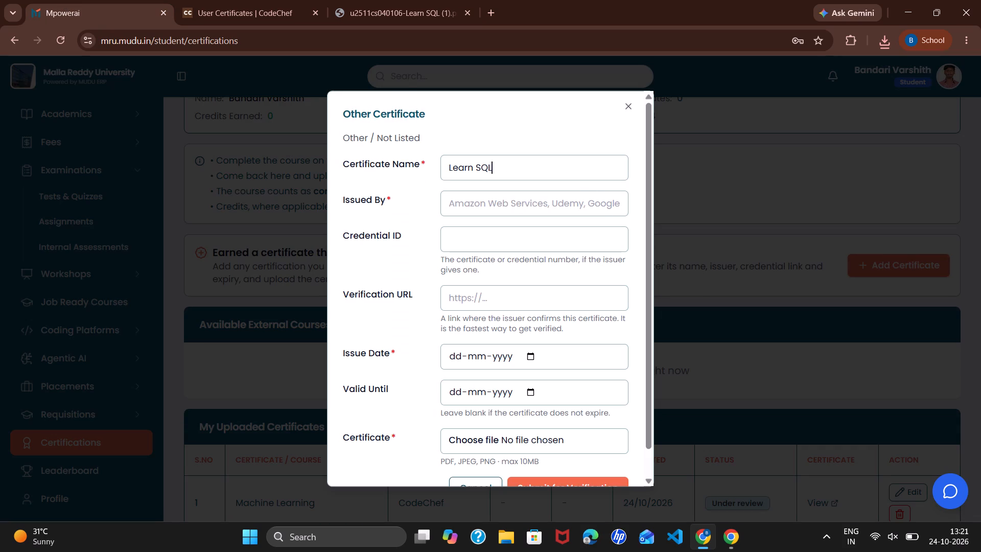
Copy the issuer name from the certificate PDF and enter CodeChef as Issued By in the Other Certificate form.
left_click(383, 10)
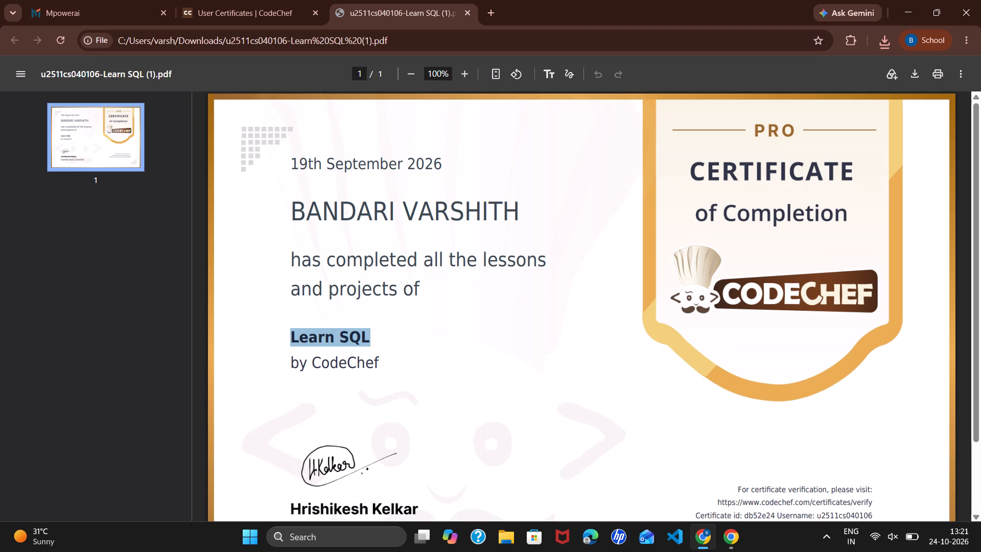
left_click_drag(313, 362, 408, 376)
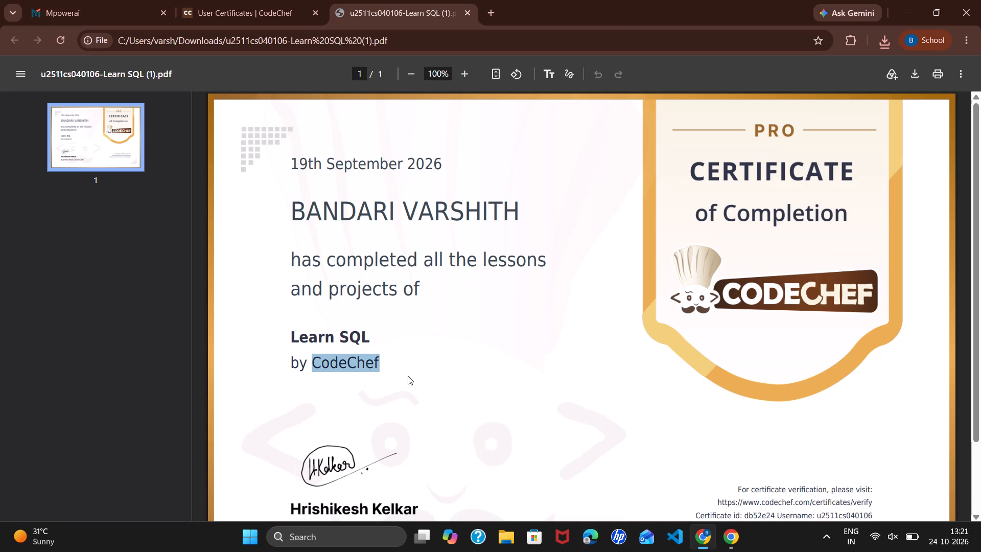
key("ctrl+c")
left_click(101, 2)
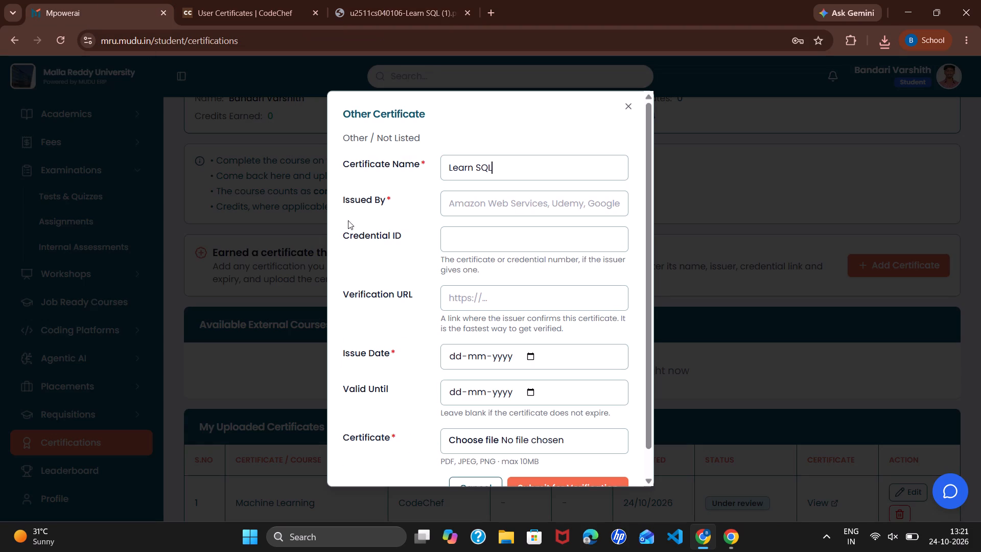
left_click(471, 206)
key("ctrl+v")
Copy the certificate id from the Learn SQL PDF for the Credential ID field and return to the portal form.
left_click(463, 236)
left_click(358, 2)
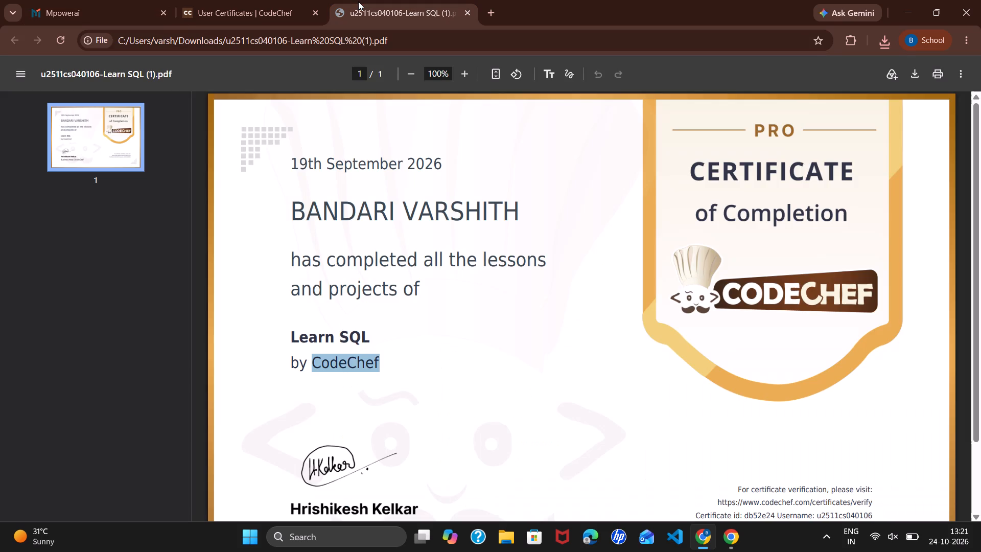
scroll(653, 348, "down", 1)
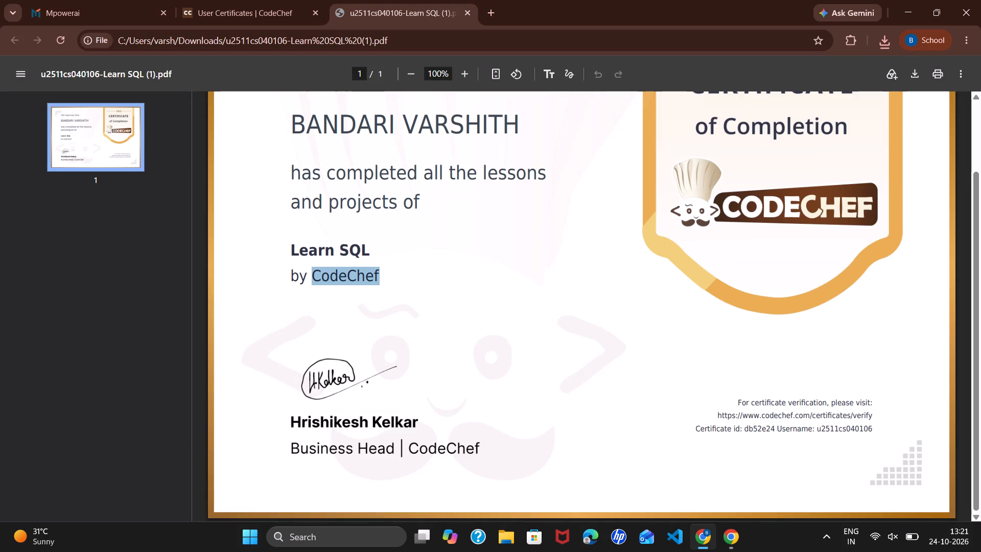
left_click_drag(741, 429, 763, 429)
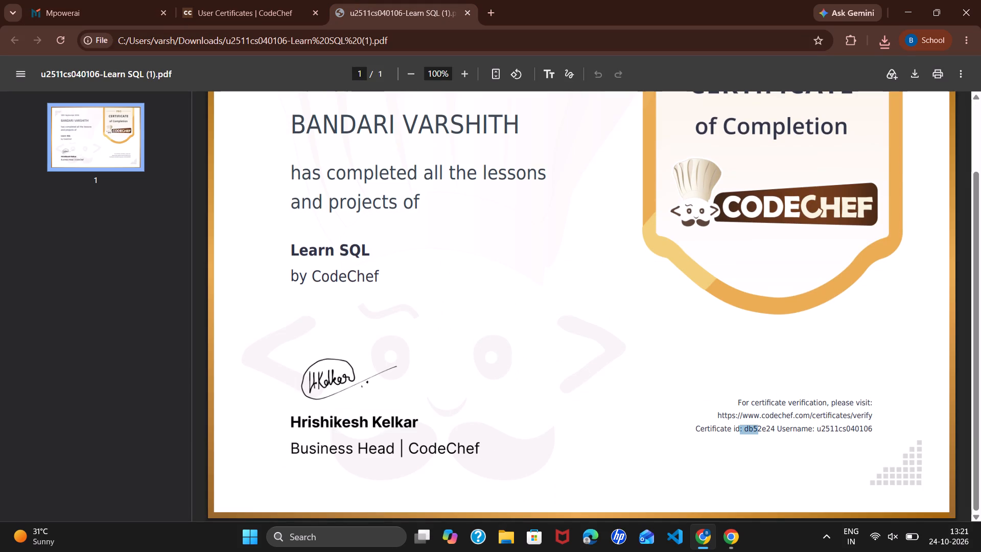
left_click_drag(706, 459, 744, 428)
left_click_drag(744, 428, 776, 429)
key("ctrl+c")
left_click(100, 16)
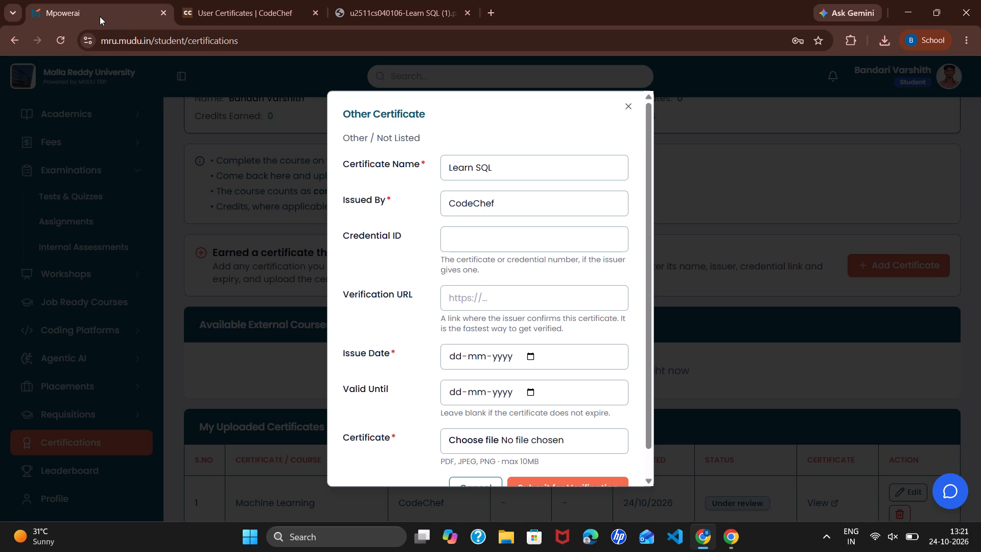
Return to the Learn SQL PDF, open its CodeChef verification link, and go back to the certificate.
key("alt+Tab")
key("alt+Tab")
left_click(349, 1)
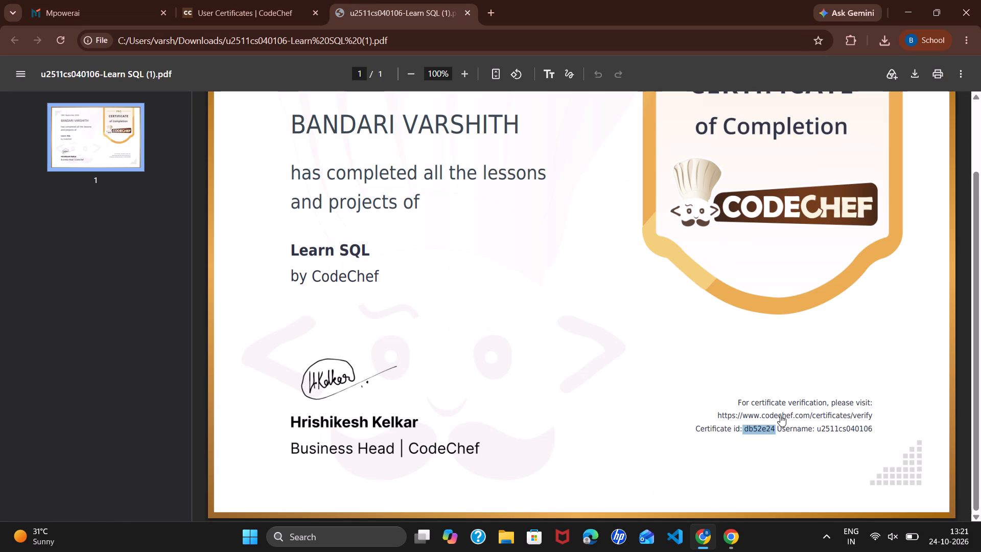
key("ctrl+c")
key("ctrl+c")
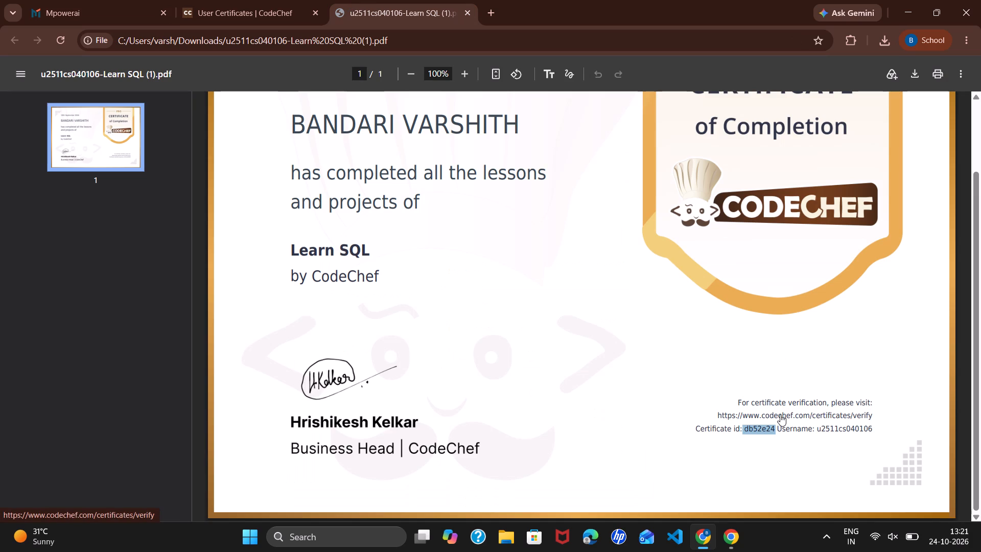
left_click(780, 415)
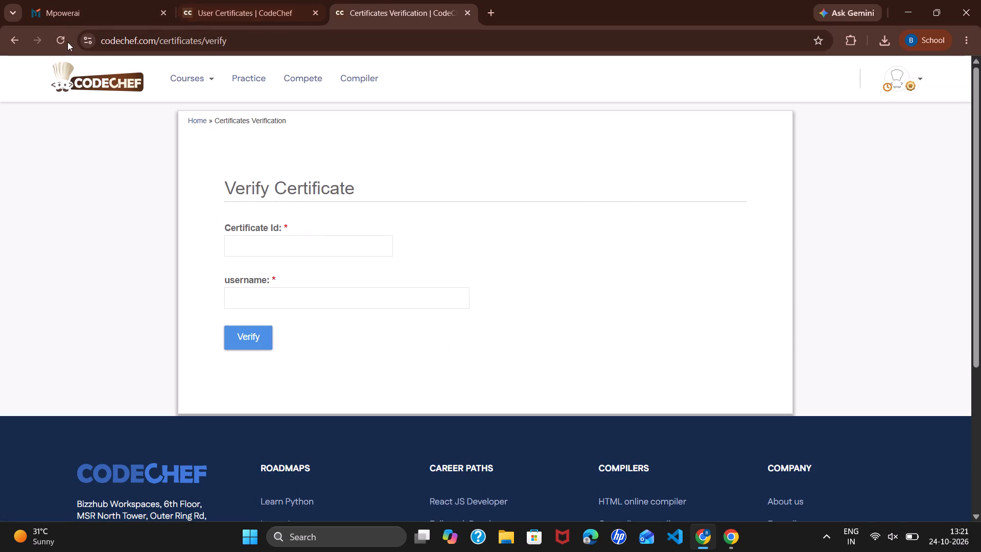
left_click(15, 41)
Copy the certificate id from the Learn SQL PDF again and enter it as Credential ID in the Other Certificate form.
scroll(401, 255, "down", 1)
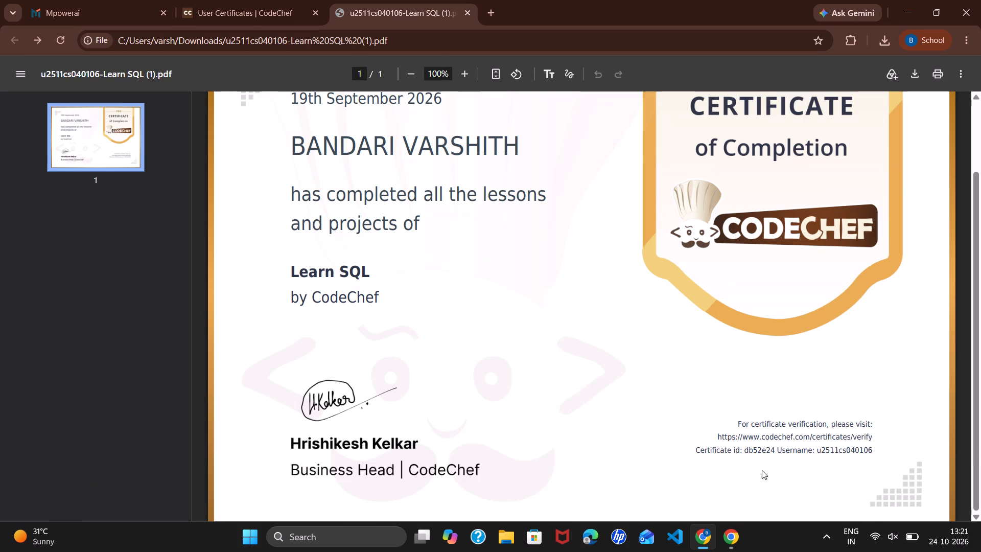
left_click_drag(744, 431, 756, 431)
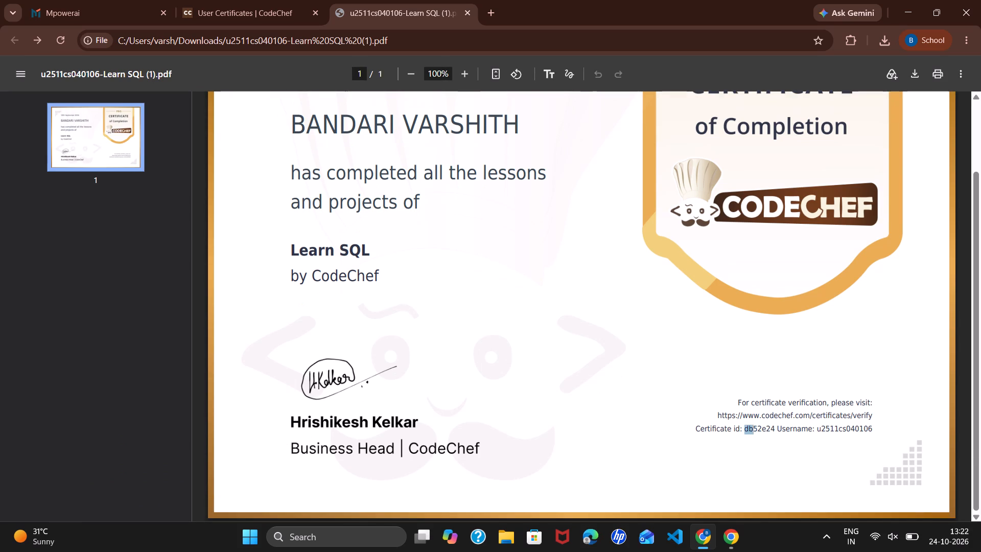
left_click_drag(756, 431, 775, 432)
key("ctrl+c")
key("ctrl+c")
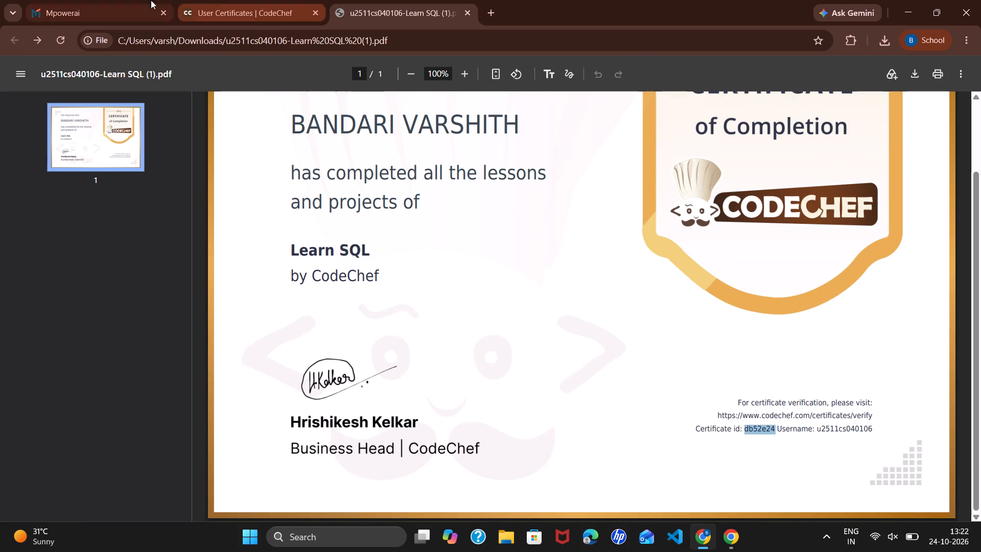
left_click(100, 15)
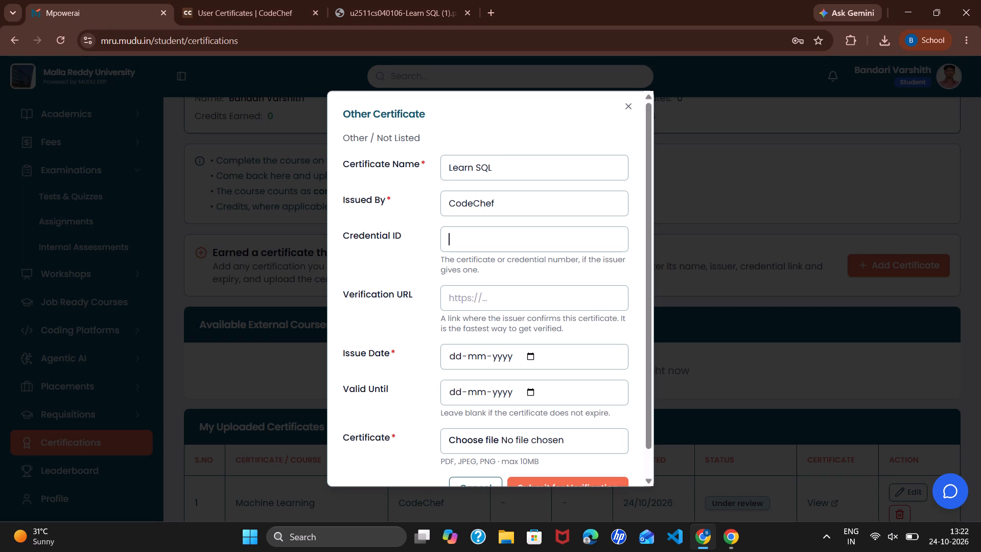
key("ctrl+v")
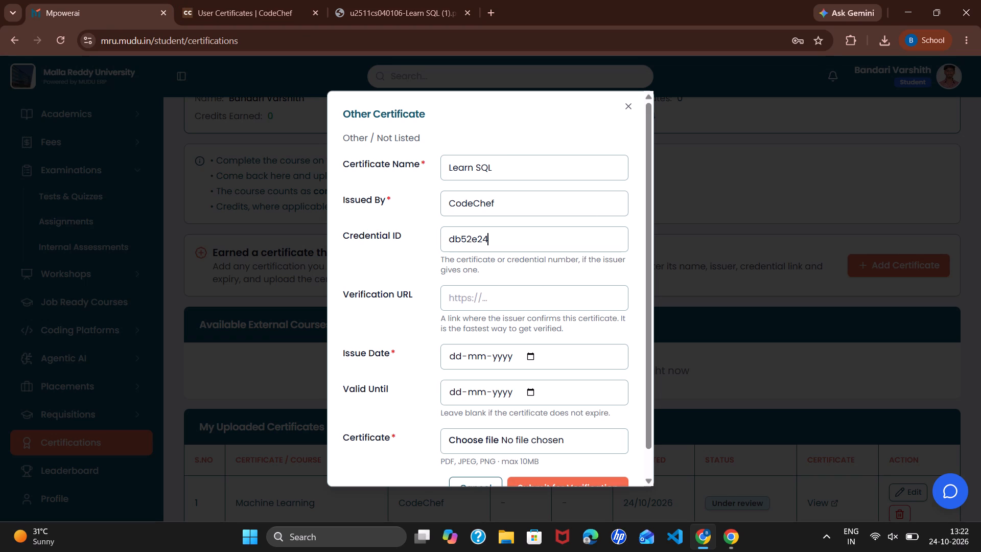
Open the verification link in the Learn SQL PDF and enter its address, codechef.com/certificates/verify, as Verification URL in the Other Certificate form.
left_click(498, 294)
left_click(404, 4)
left_click(752, 489)
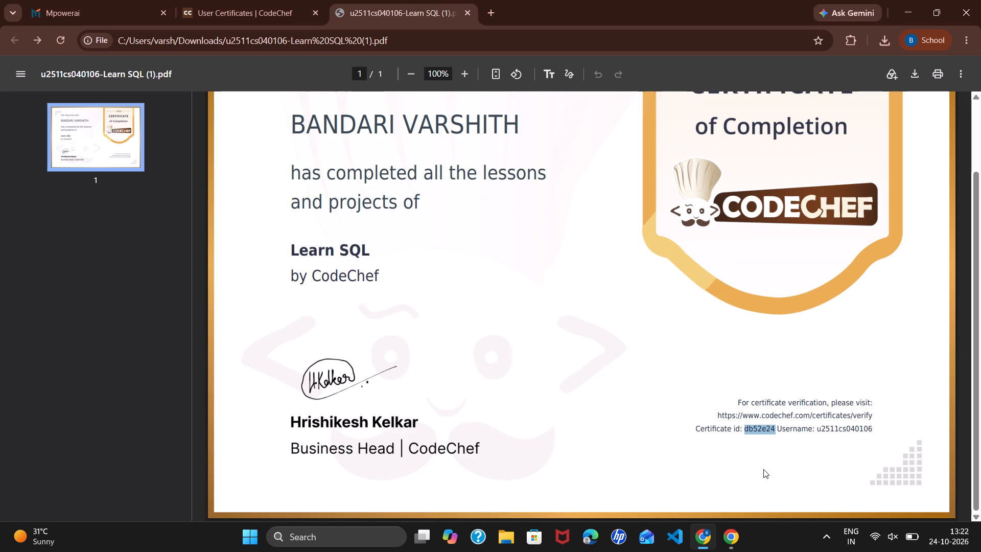
left_click_drag(716, 411, 689, 422)
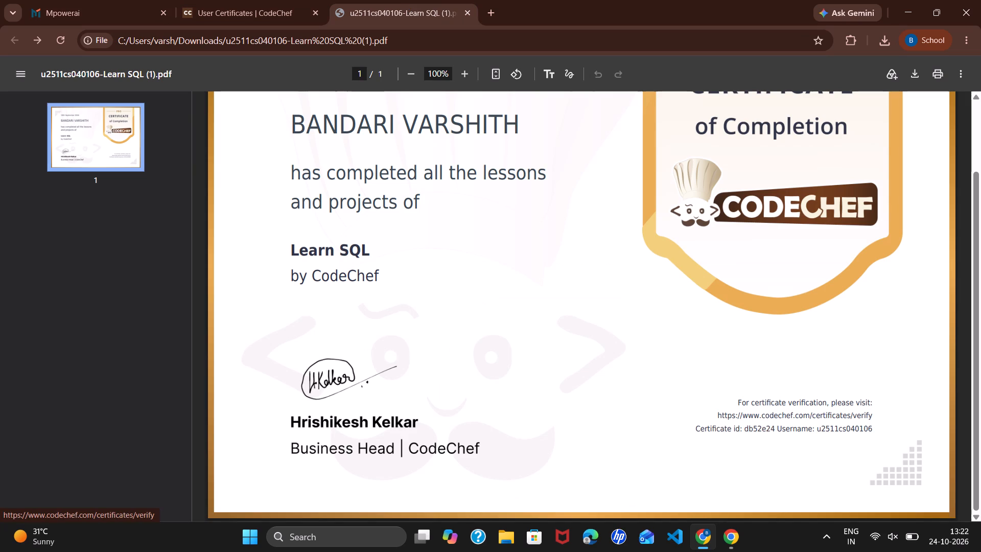
left_click_drag(689, 422, 639, 419)
left_click(673, 254)
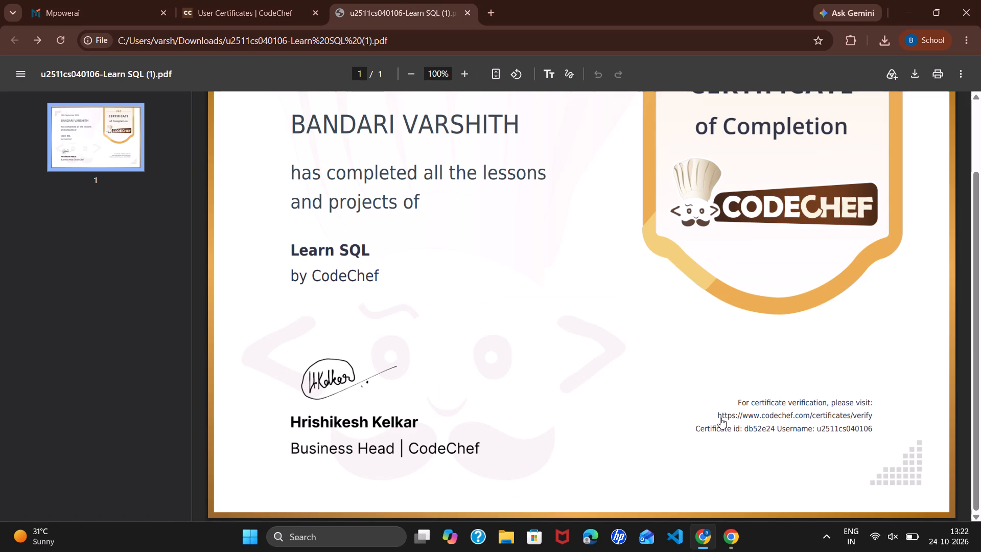
left_click_drag(717, 415, 795, 414)
left_click_drag(795, 414, 740, 426)
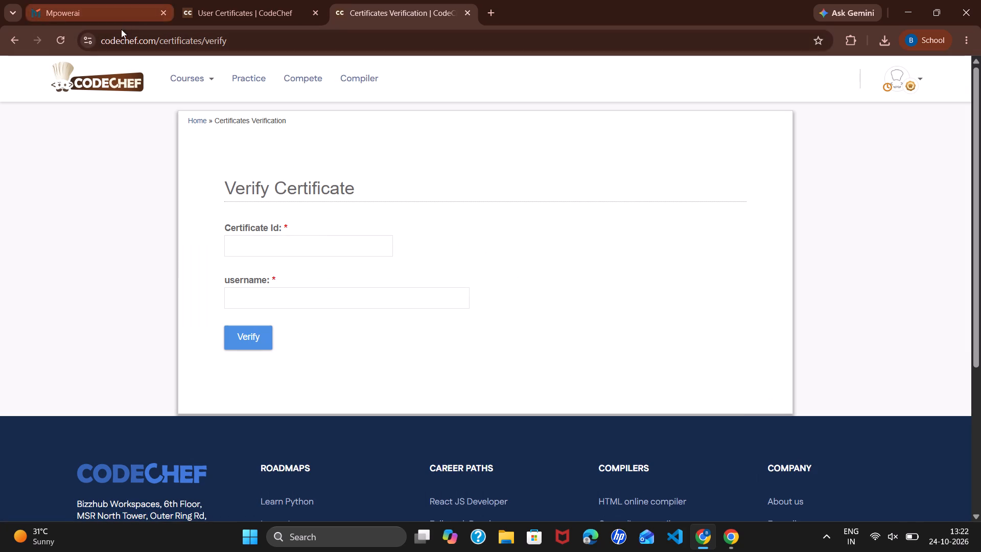
left_click_drag(100, 39, 280, 48)
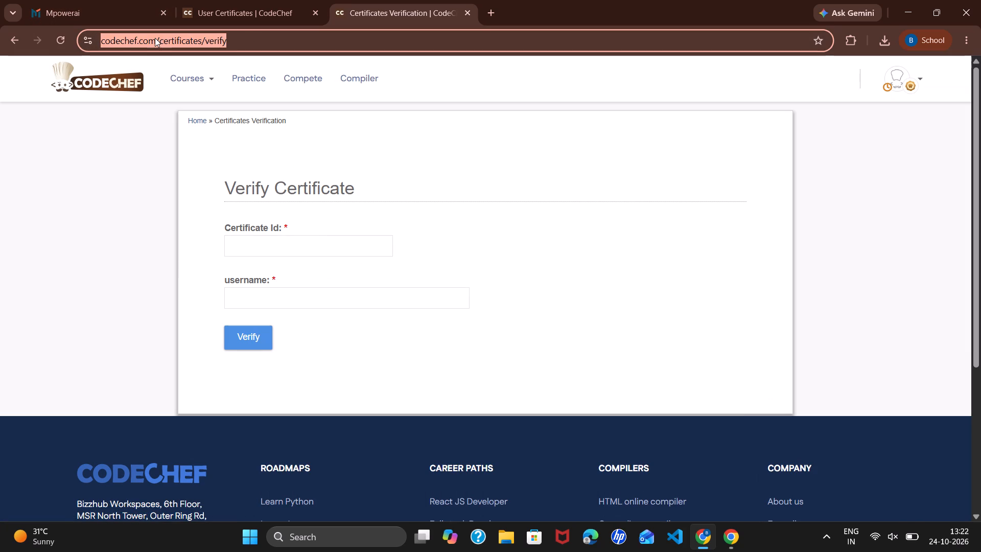
left_click_drag(155, 38, 455, 269)
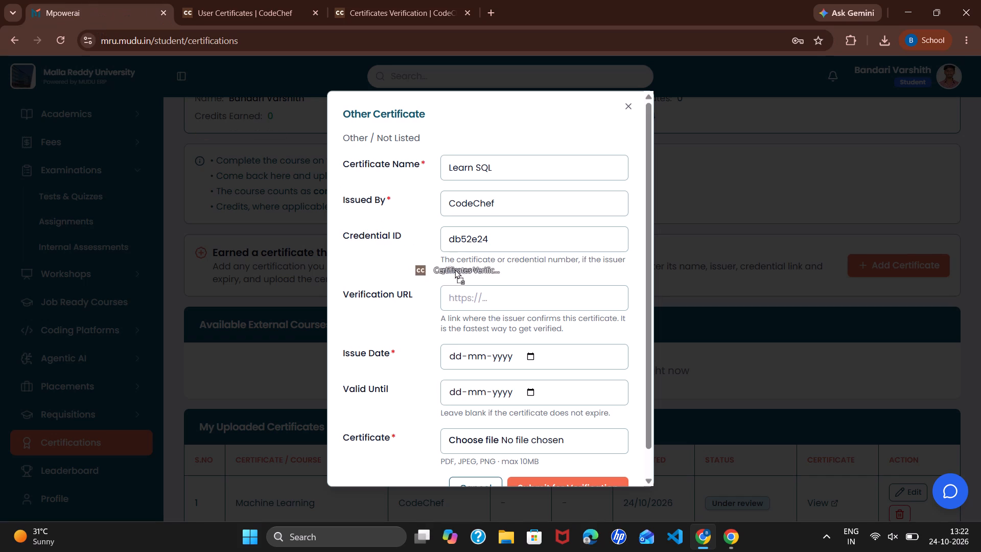
left_click_drag(455, 269, 488, 301)
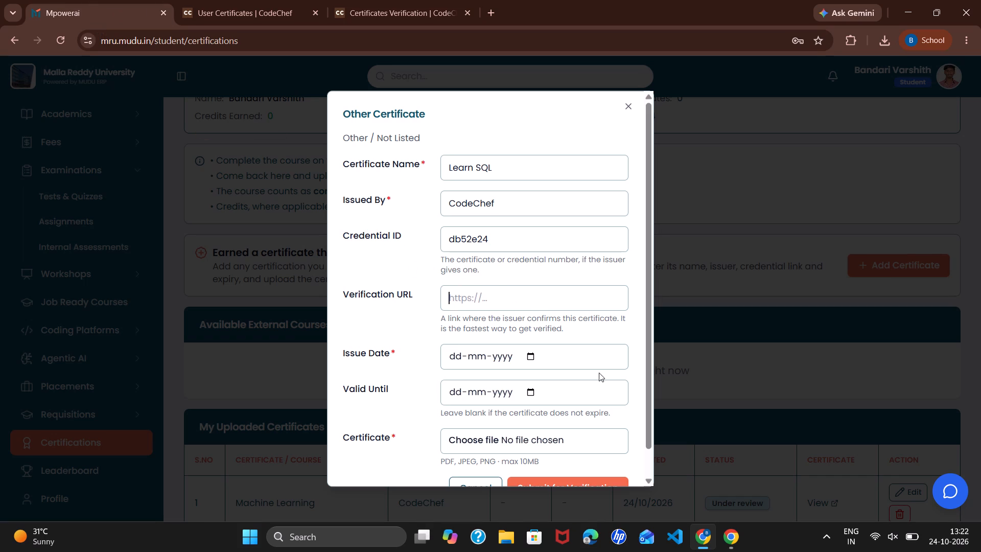
Return to the CodeChef Certificates Verification page and close it.
left_click(359, 0)
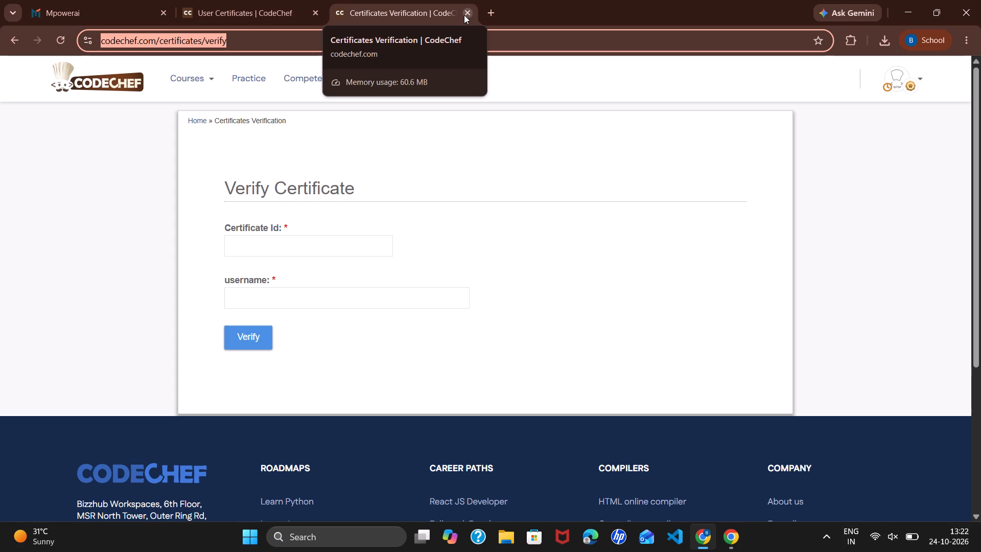
left_click(469, 11)
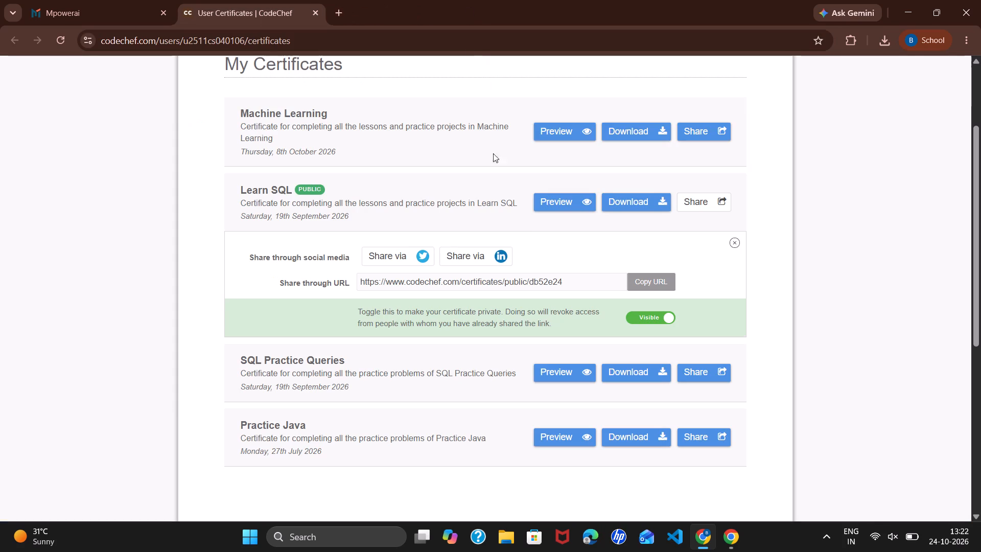
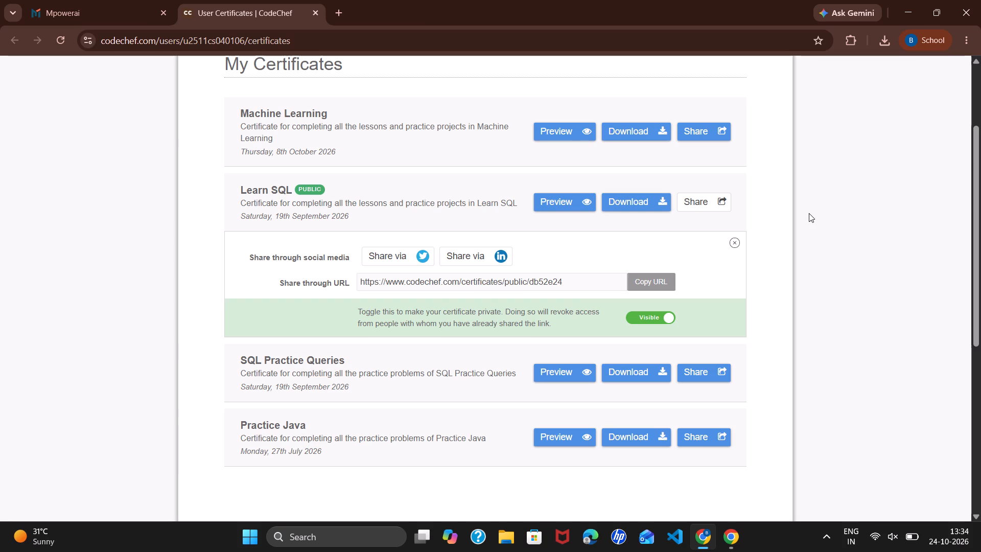
Look through the My Certificates page on CodeChef, from the certificate list down to the footer and back.
scroll(809, 213, "down", 1)
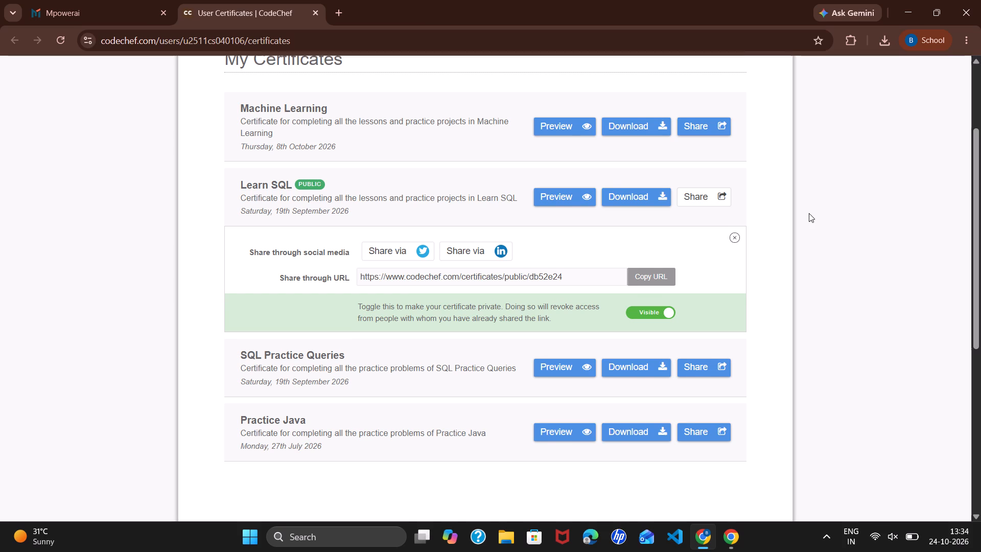
scroll(809, 213, "down", 4)
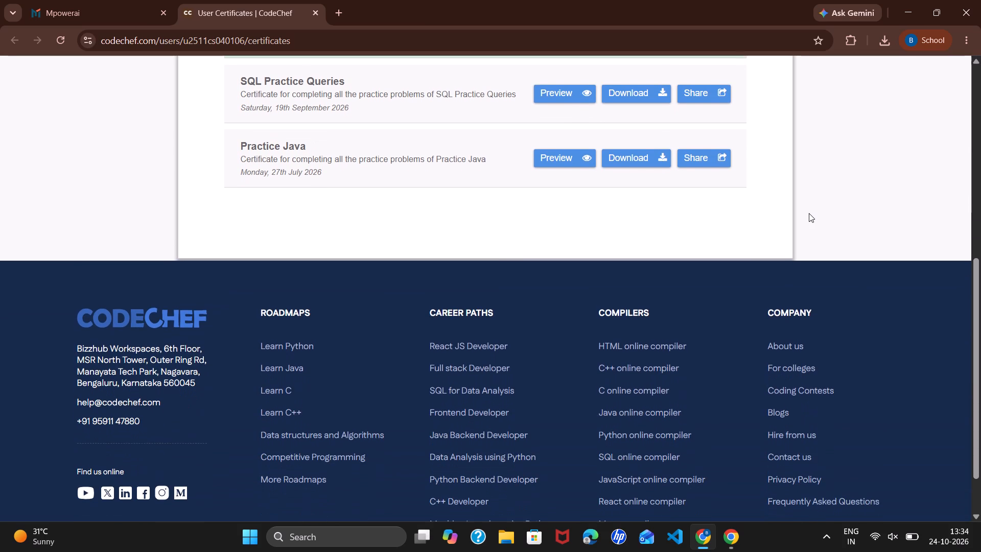
scroll(809, 213, "down", 3)
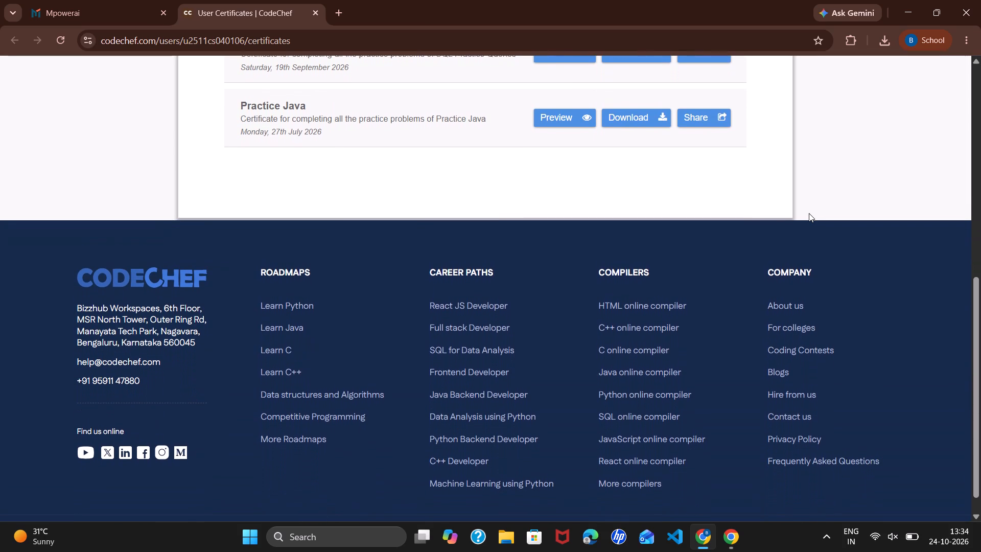
scroll(809, 213, "down", 2)
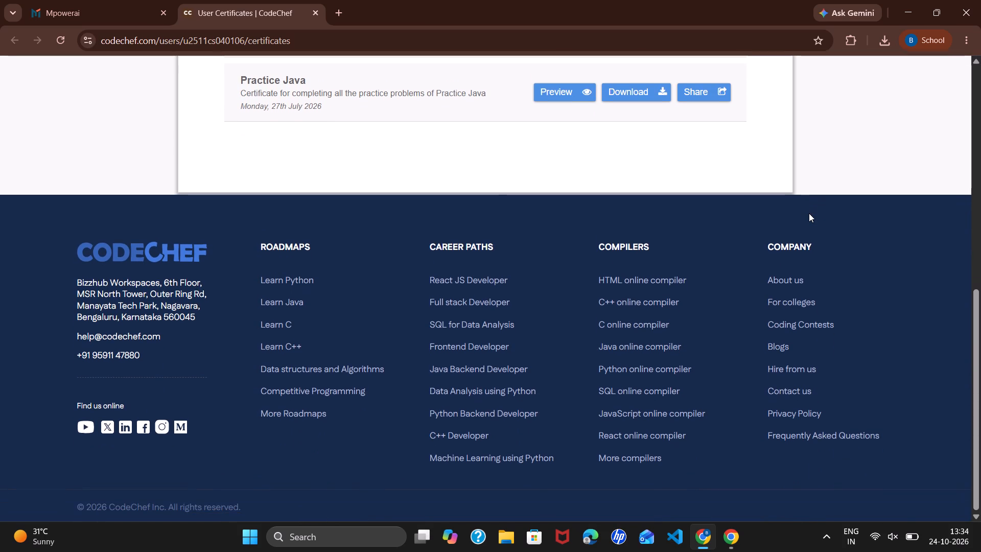
scroll(809, 213, "down", 2)
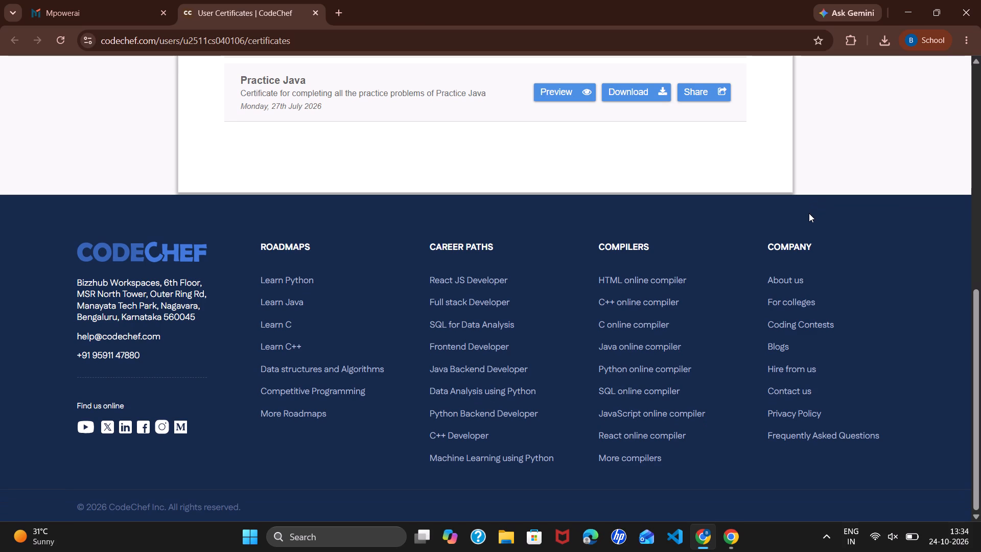
scroll(809, 213, "down", 2)
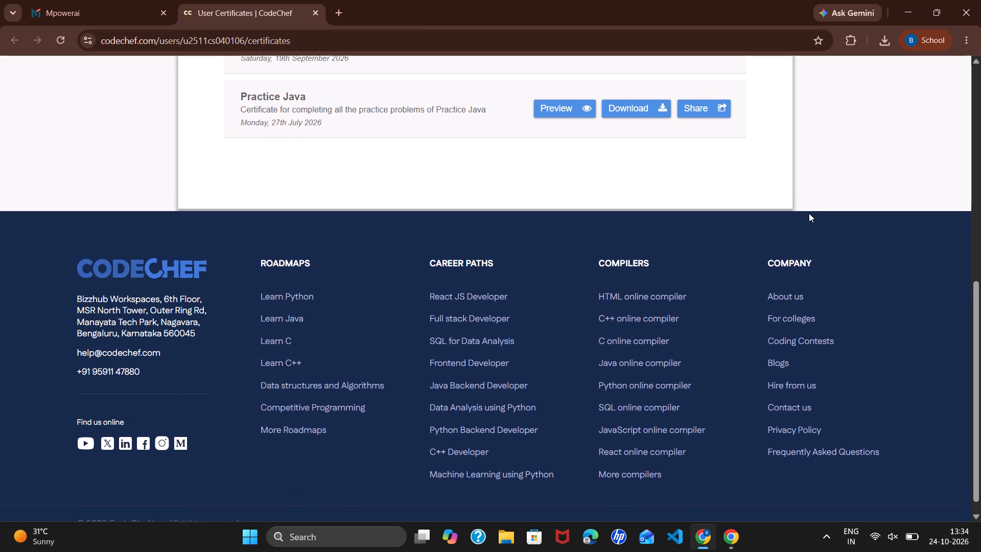
scroll(809, 213, "down", 2)
scroll(809, 213, "up", 1)
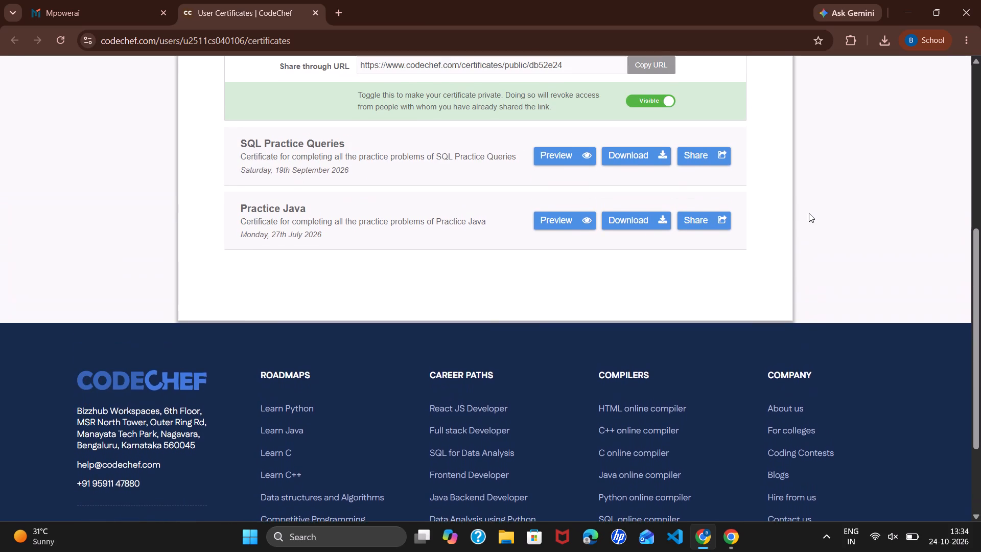
scroll(809, 213, "up", 3)
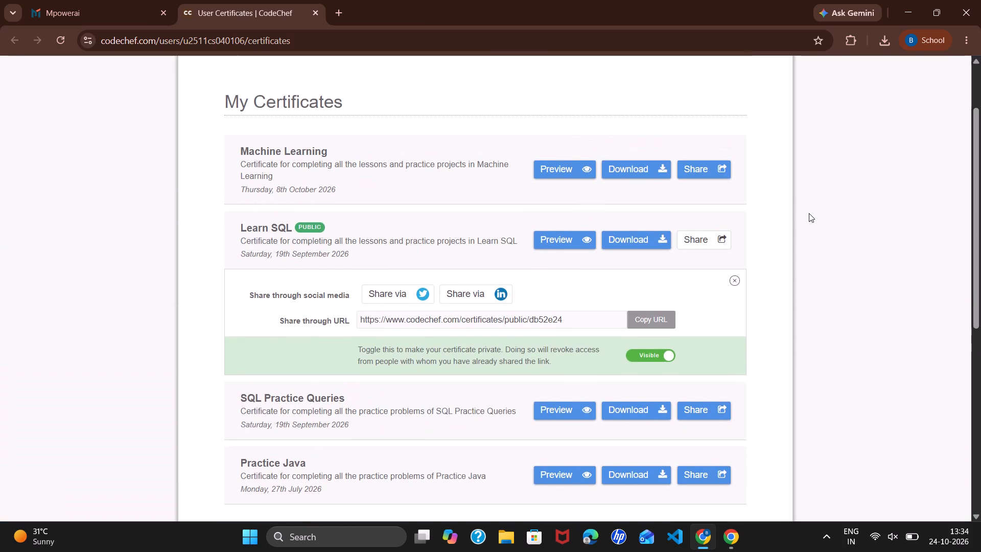
scroll(809, 213, "up", 2)
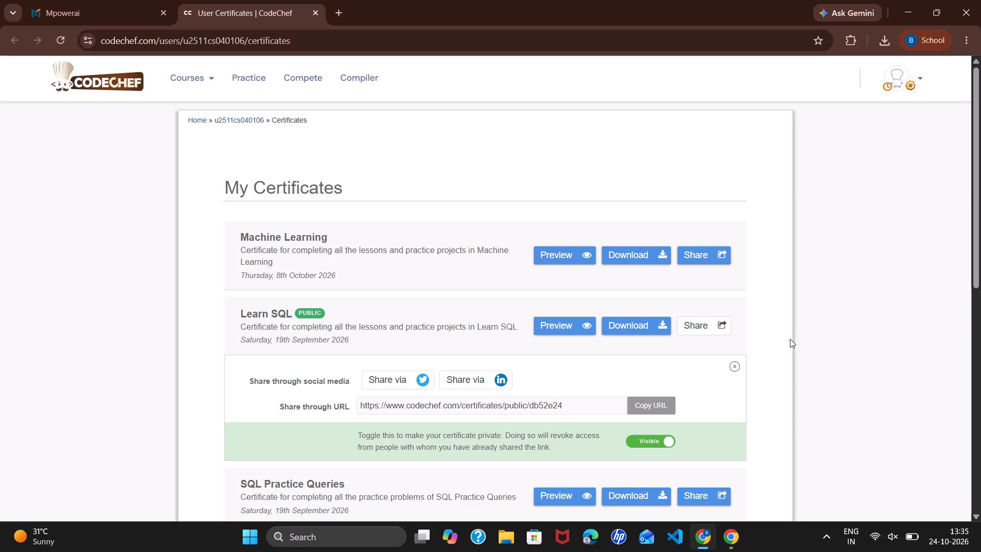
Close the sharing options of the Learn SQL certificate on the CodeChef certificates page.
left_click(738, 367)
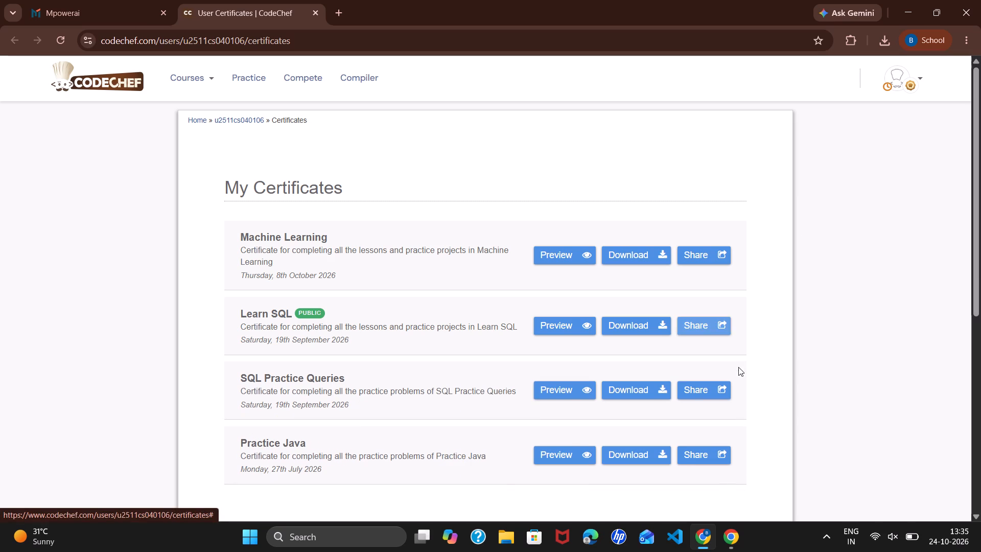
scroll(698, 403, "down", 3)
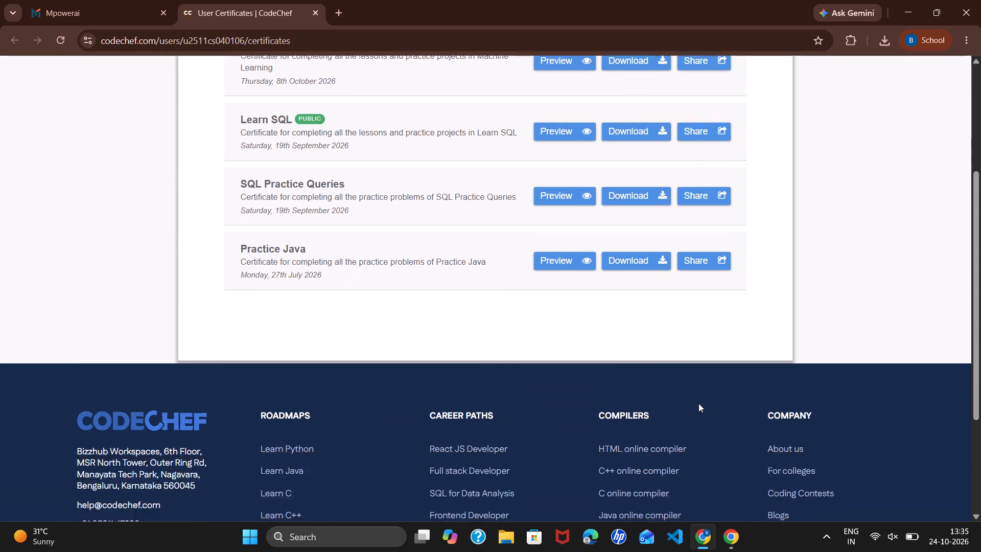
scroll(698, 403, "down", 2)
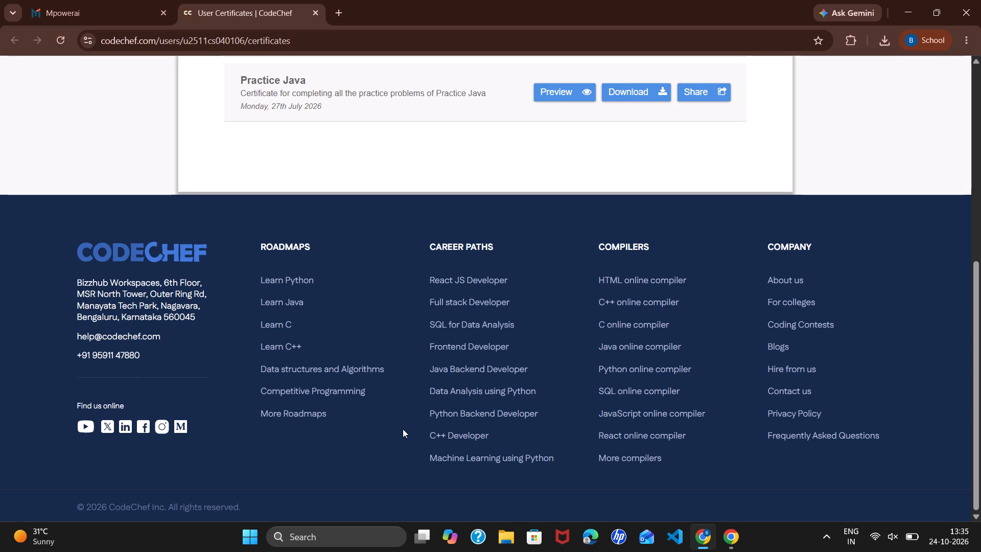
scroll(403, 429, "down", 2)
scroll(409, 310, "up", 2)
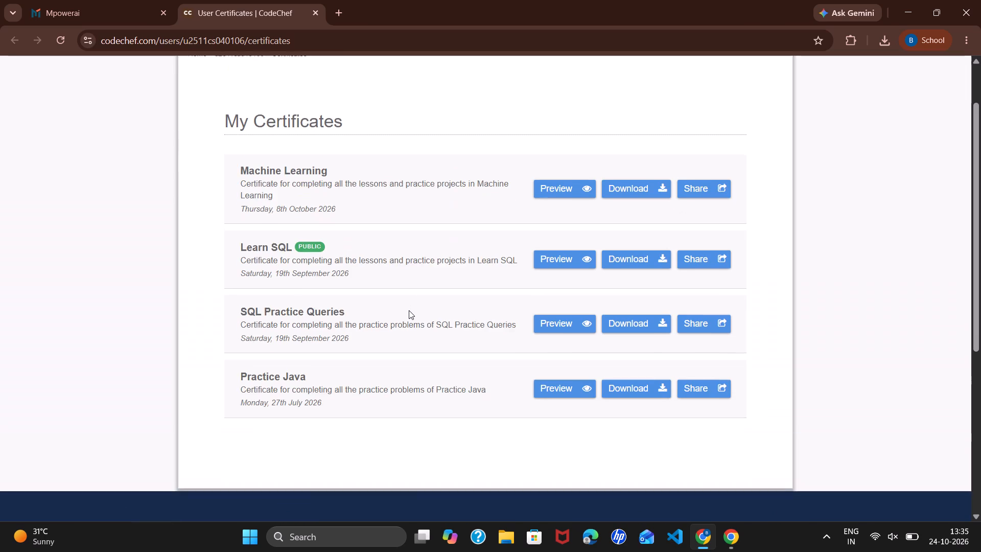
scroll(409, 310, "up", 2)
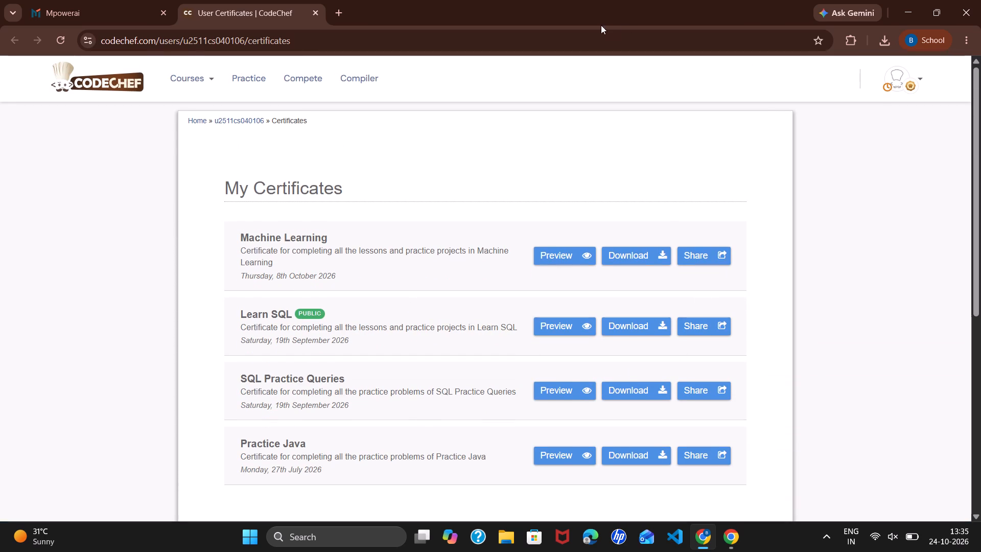
Open the downloaded Learn SQL certificate PDF and examine it for the issue date that the Other Certificate form requires.
left_click(86, 1)
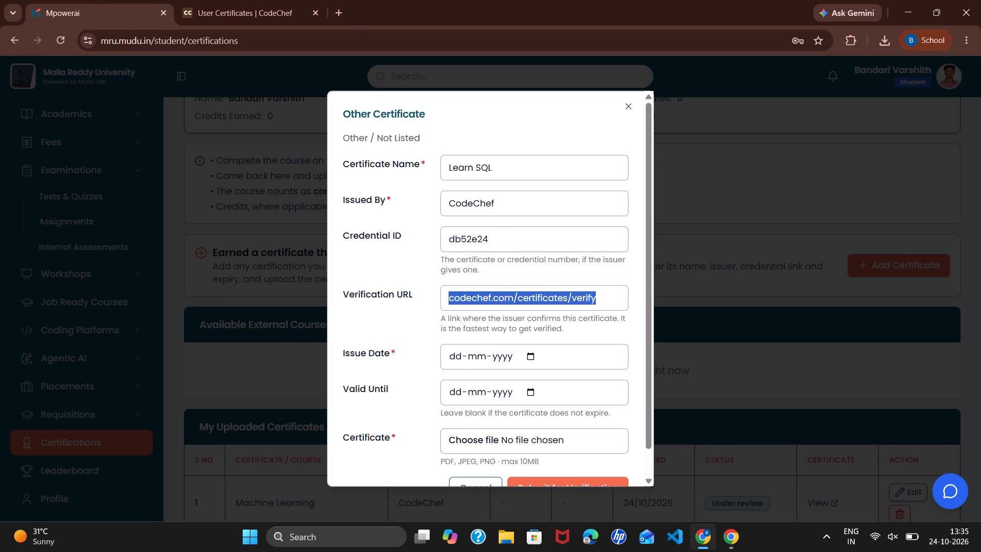
left_click(253, 15)
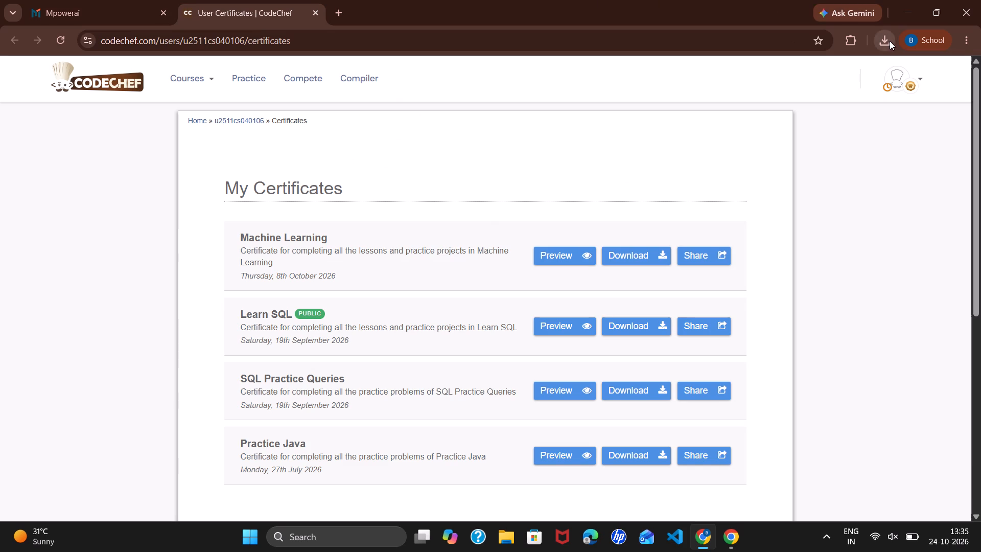
left_click(889, 41)
left_click(802, 102)
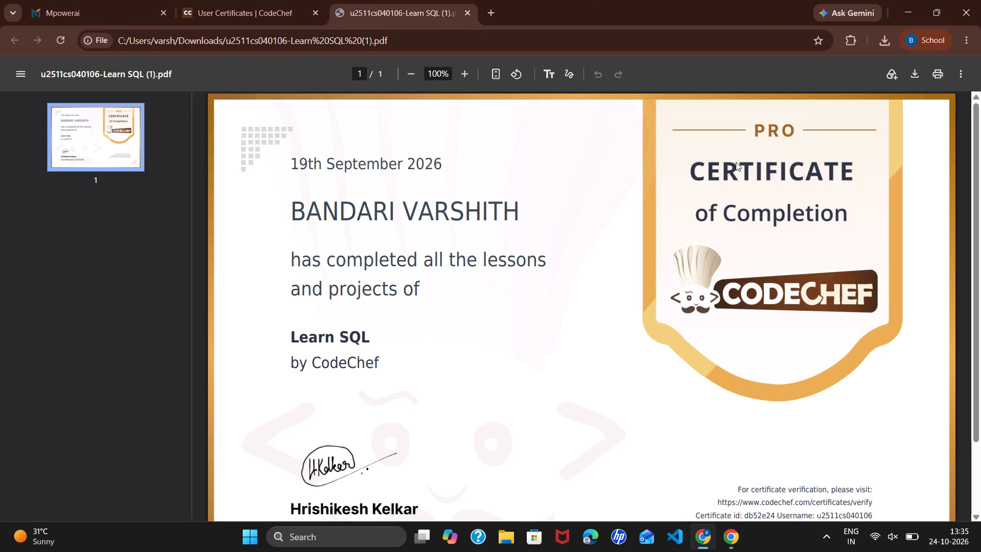
scroll(736, 162, "down", 2)
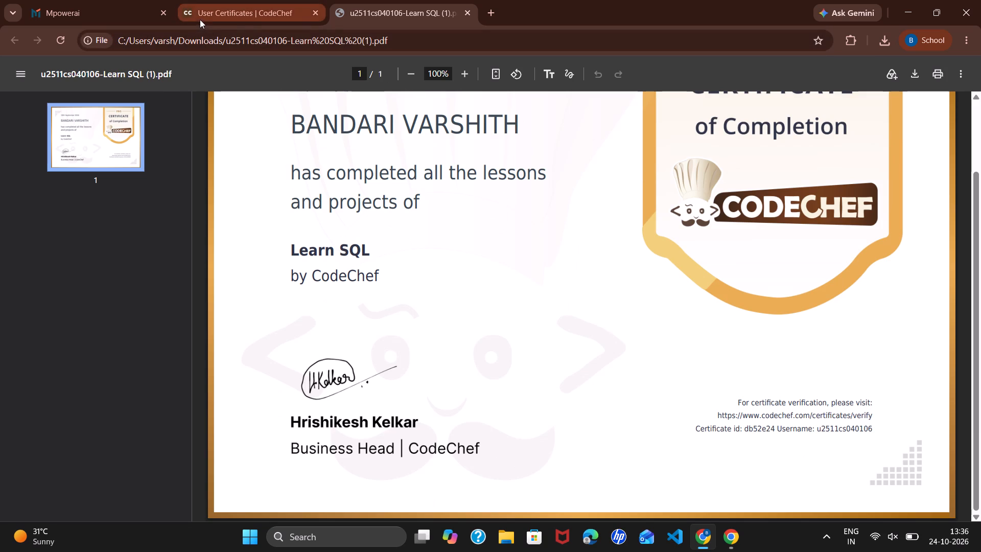
left_click(226, 12)
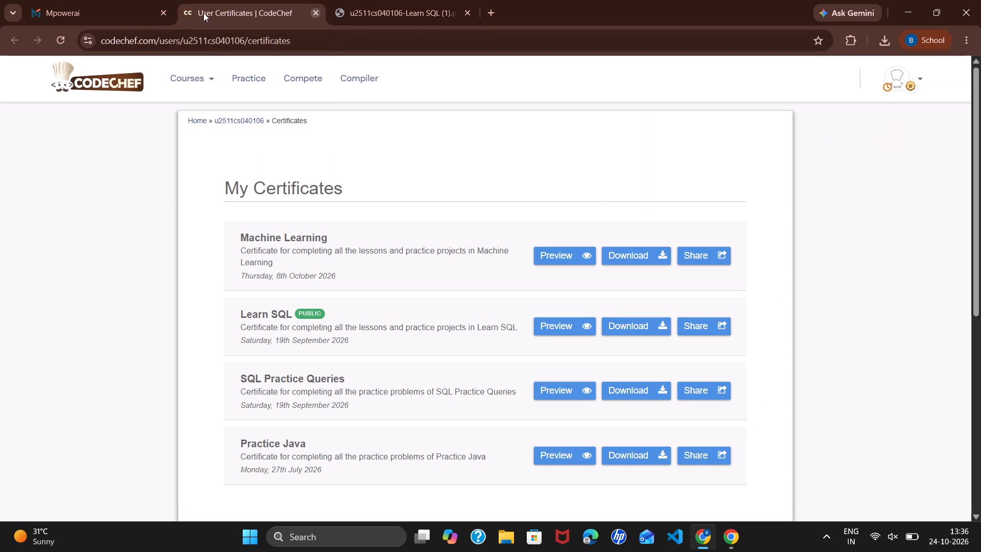
left_click(107, 10)
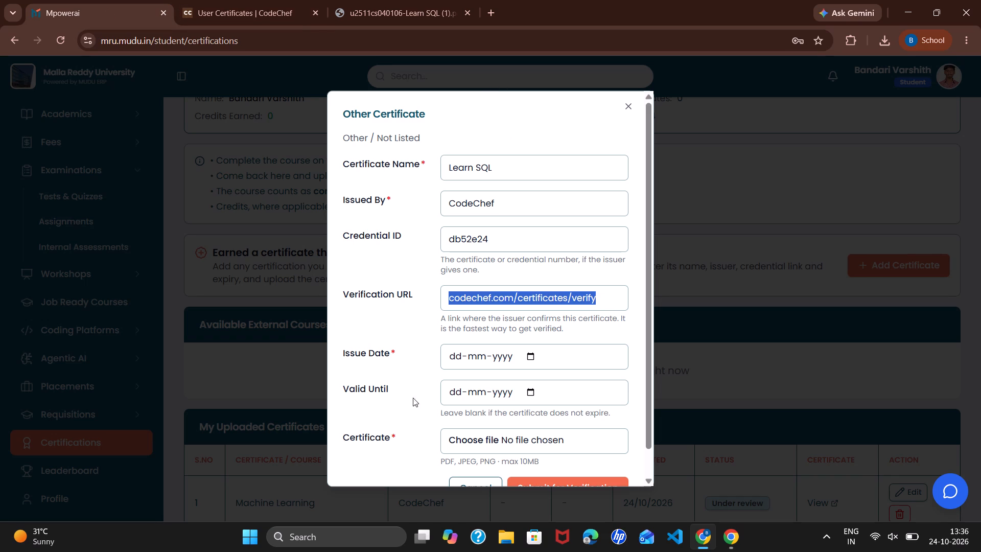
left_click(347, 1)
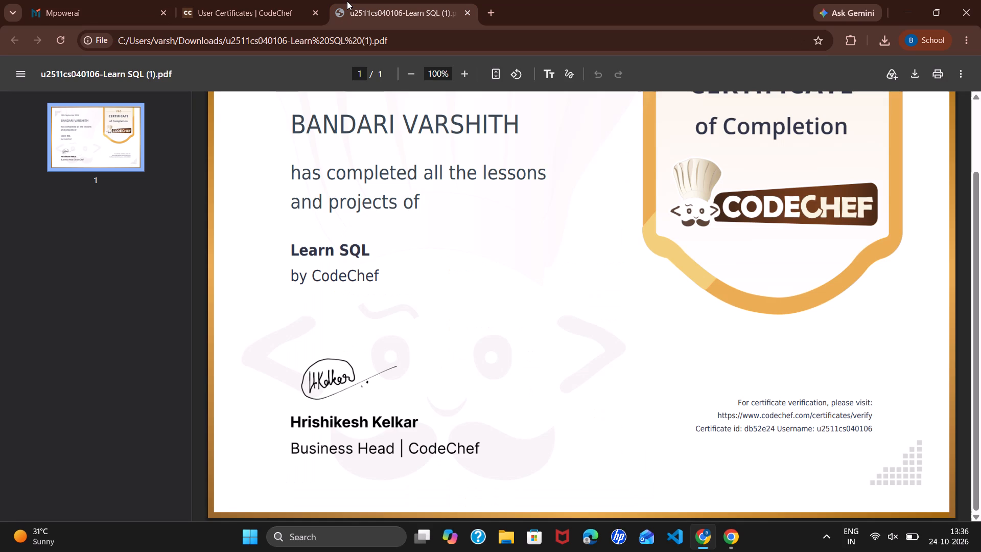
scroll(368, 384, "up", 2)
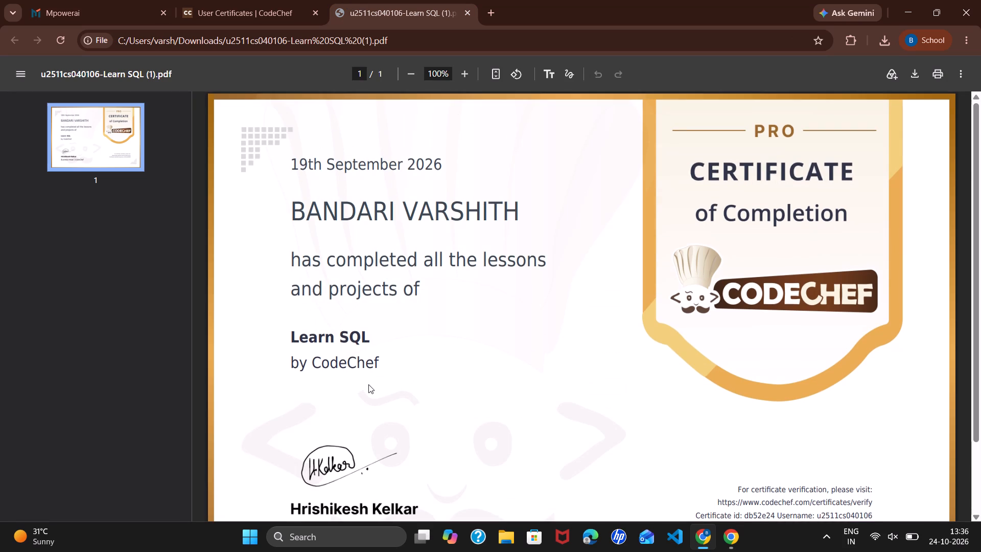
scroll(368, 384, "up", 1)
Set the Issue Date in the Other Certificate form for Learn SQL to 19-09-2026.
left_click(124, 0)
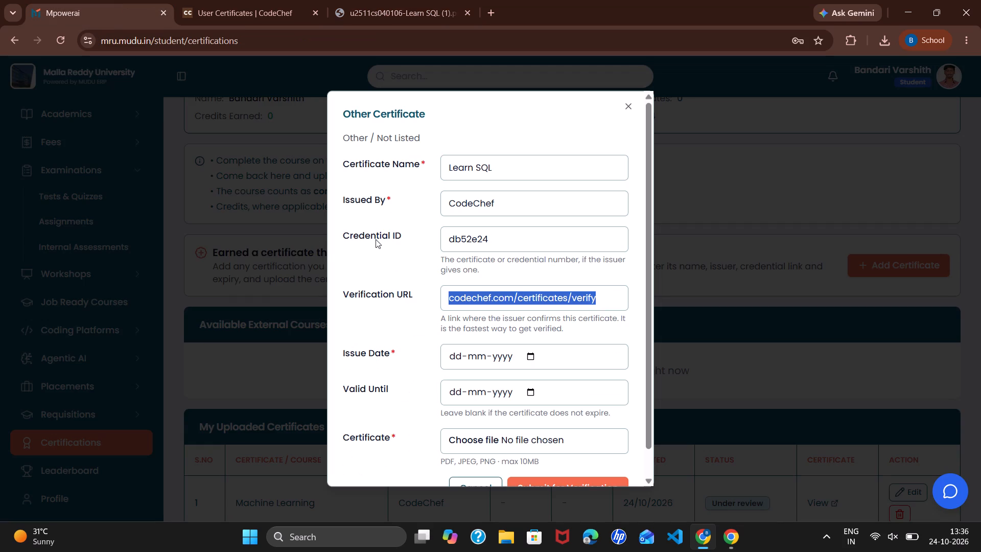
left_click(462, 352)
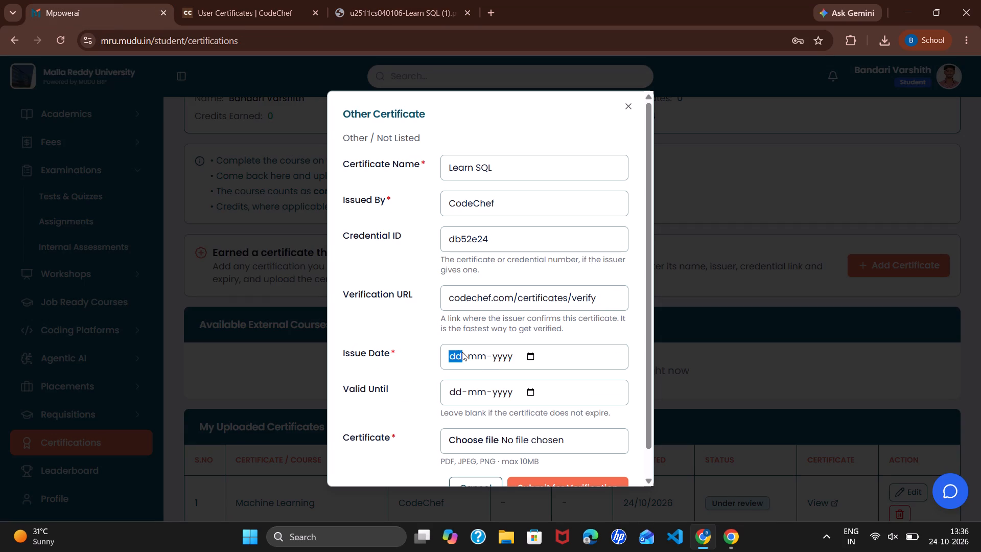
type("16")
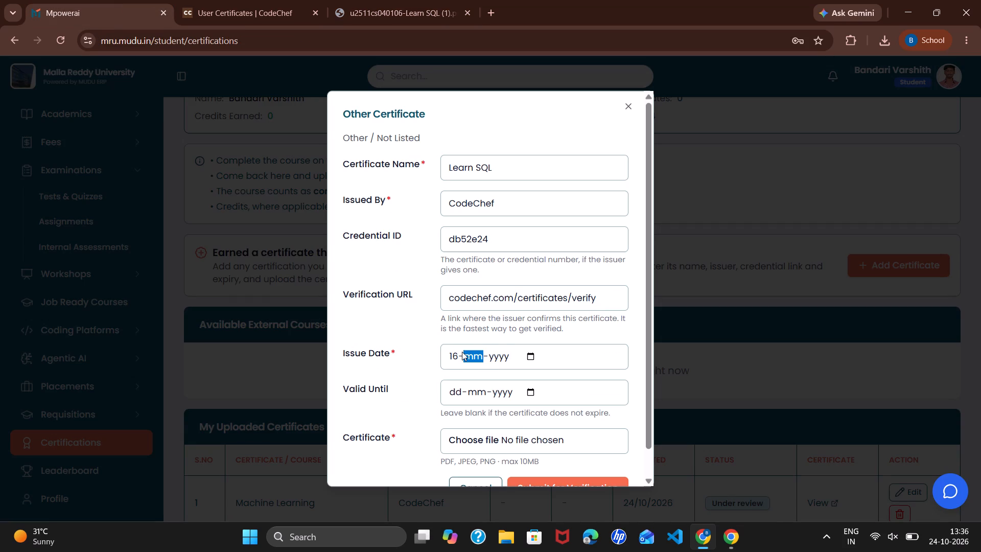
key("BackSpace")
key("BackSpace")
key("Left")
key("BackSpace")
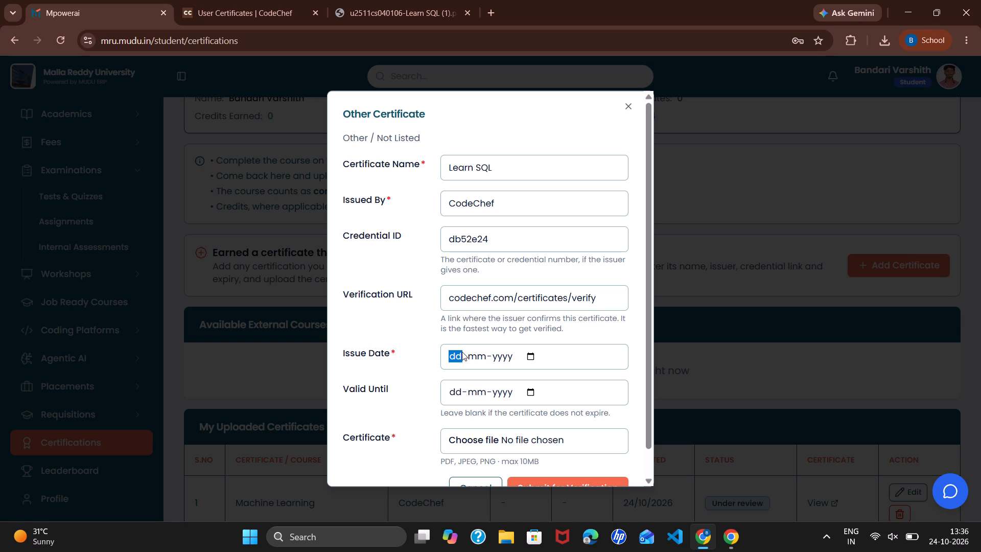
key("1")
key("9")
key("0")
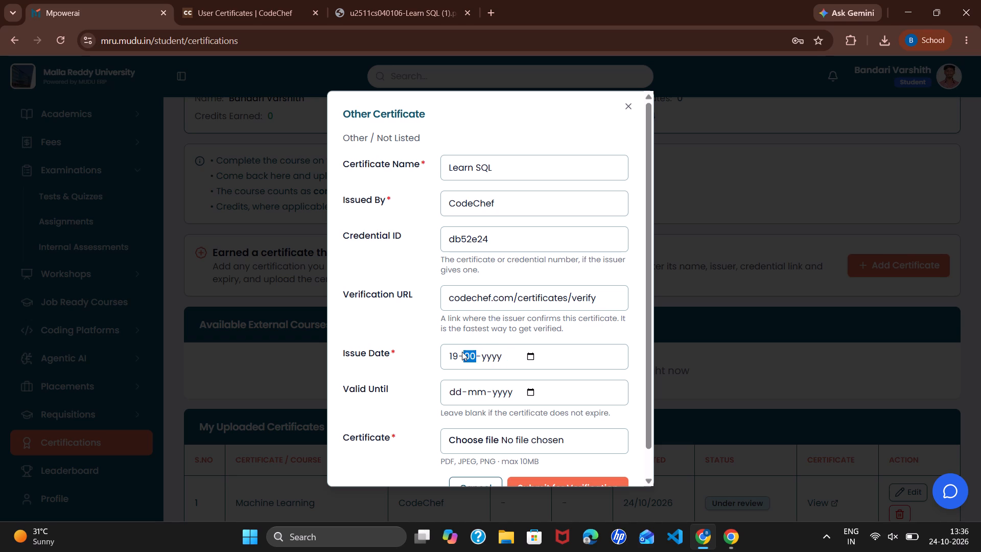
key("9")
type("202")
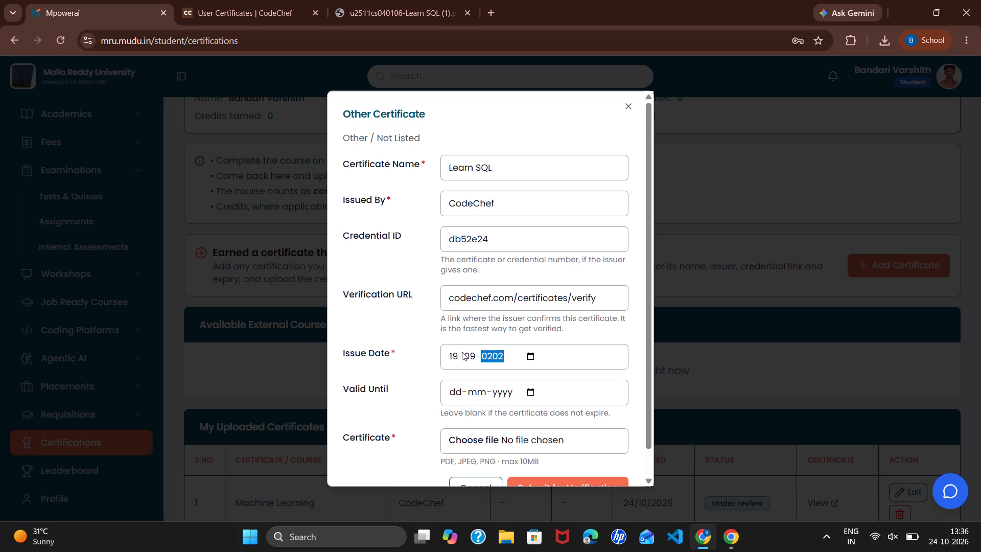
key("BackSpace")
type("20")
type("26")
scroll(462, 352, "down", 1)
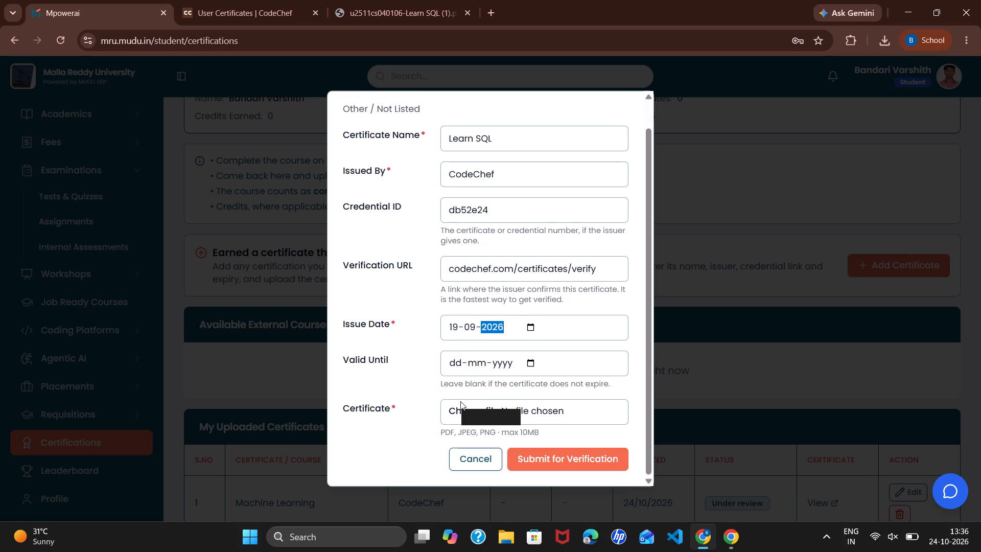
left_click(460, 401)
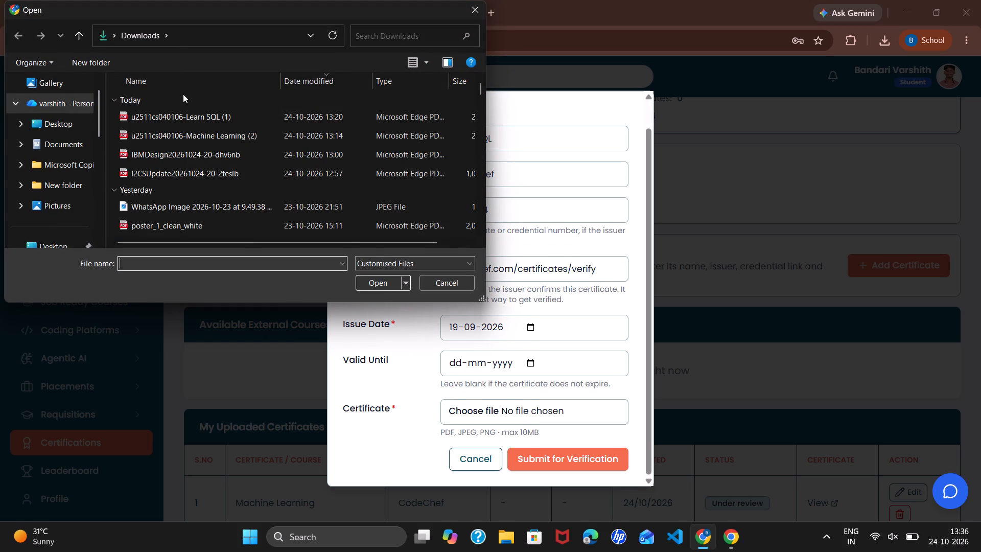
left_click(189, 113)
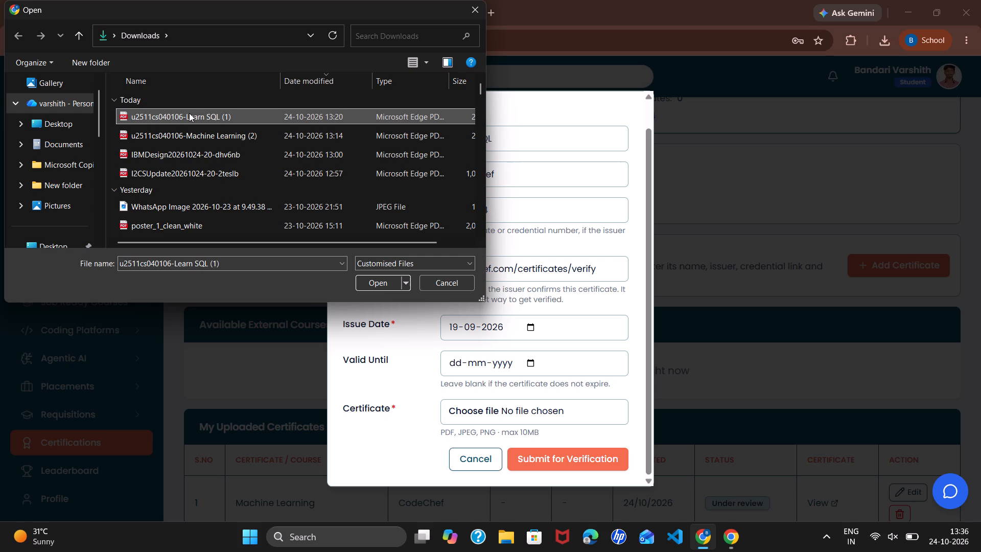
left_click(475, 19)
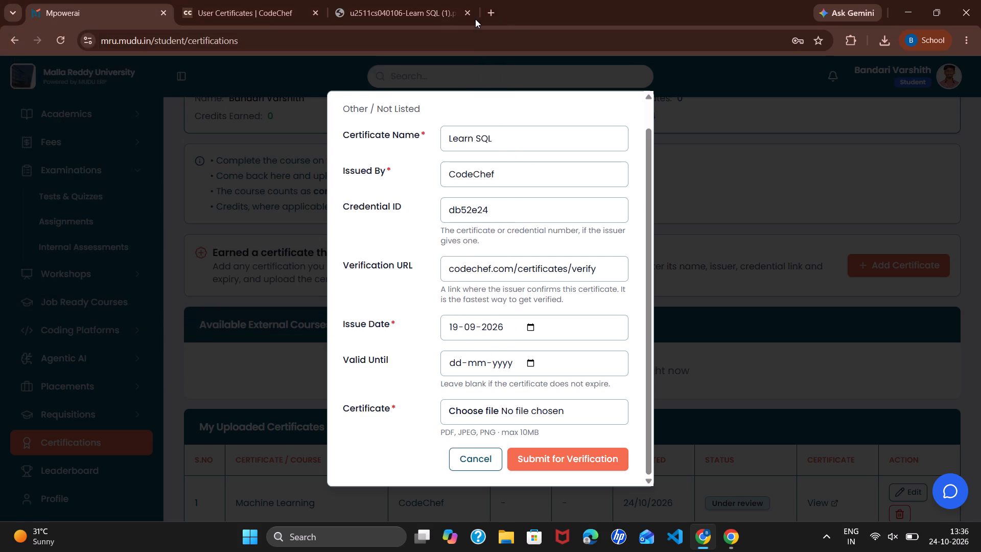
Attach the downloaded Learn SQL certificate PDF from the Downloads folder to the Other Certificate form.
left_click_drag(529, 417, 517, 410)
left_click(517, 410)
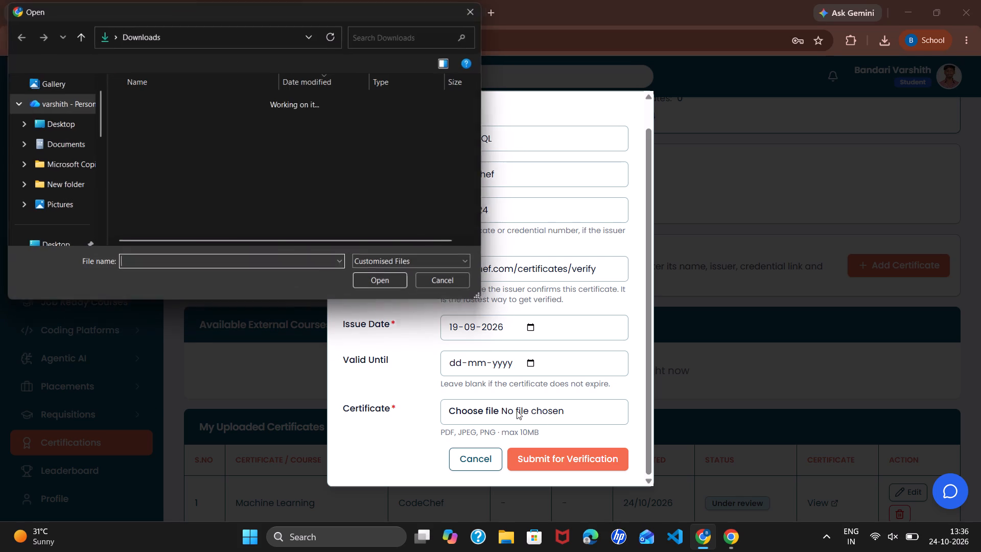
left_click(267, 111)
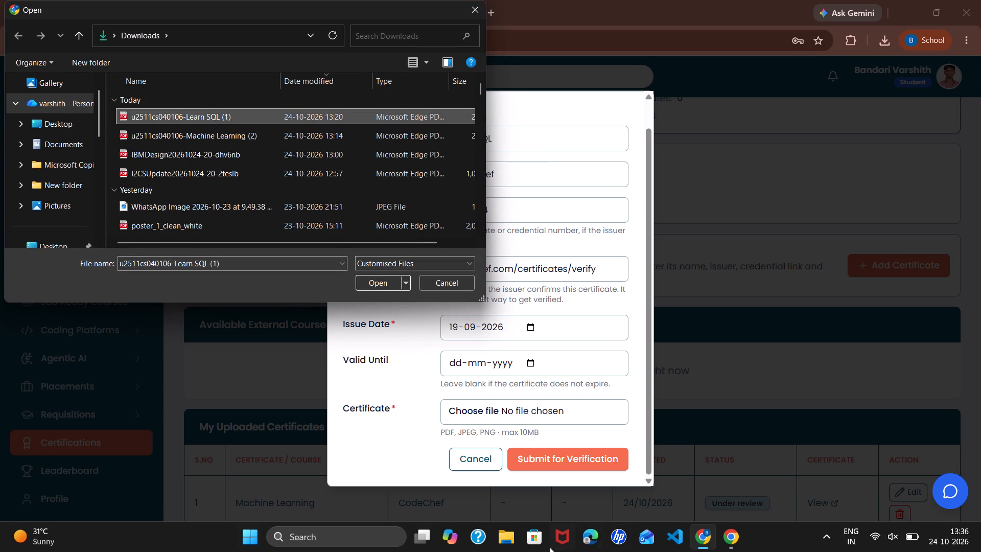
left_click(383, 283)
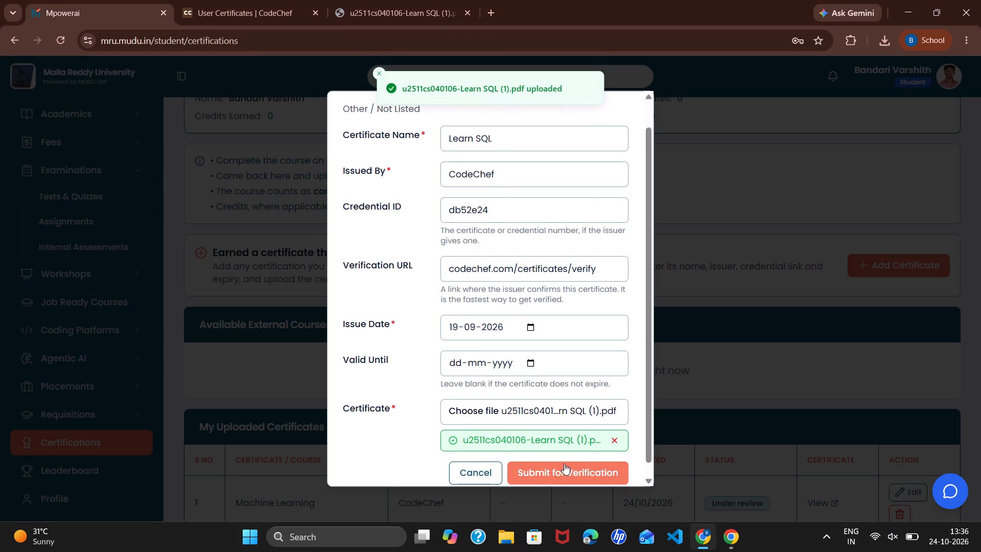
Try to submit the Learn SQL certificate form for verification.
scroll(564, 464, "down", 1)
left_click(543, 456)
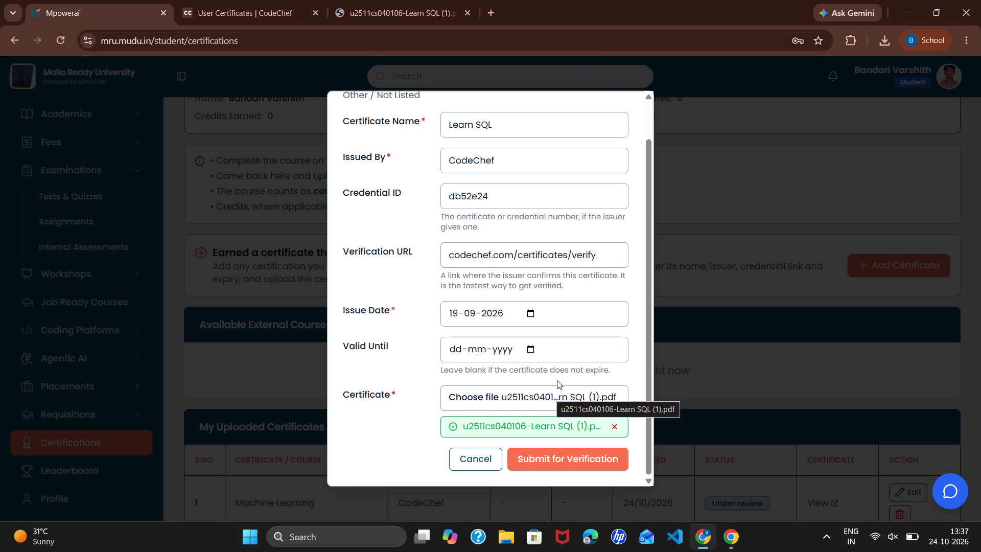
Clear the Verification URL in the Other Certificate form for Learn SQL.
left_click(598, 262)
key("BackSpace")
key("BackSpace")
key("BackSpace")
key("BackSpace")
key("BackSpace")
key("BackSpace")
key("BackSpace")
key("BackSpace")
key("BackSpace")
key("BackSpace")
key("BackSpace")
key("BackSpace")
key("BackSpace")
key("BackSpace")
key("BackSpace")
key("BackSpace")
key("BackSpace")
key("BackSpace")
key("BackSpace")
key("BackSpace")
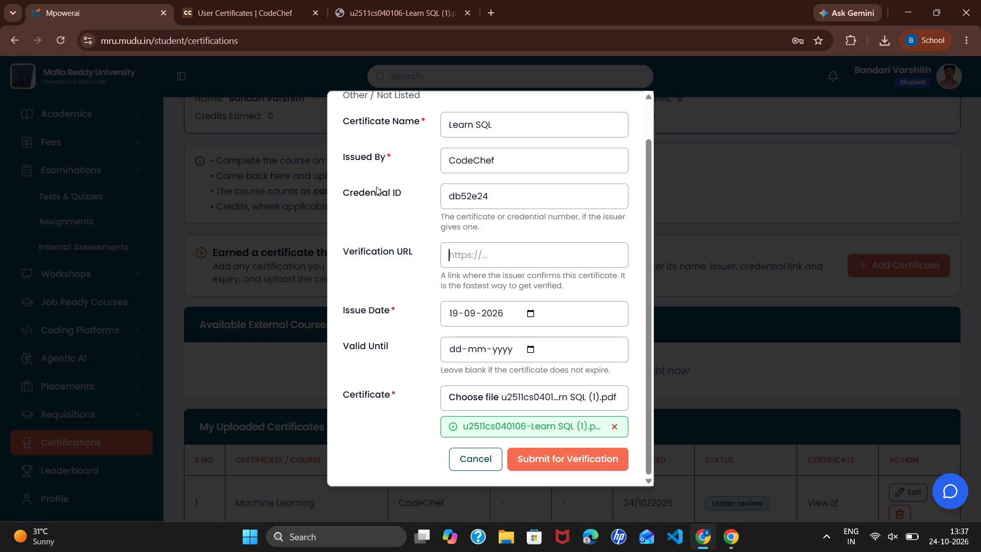
Follow the verification link printed on the Learn SQL certificate PDF to CodeChef's verification page, and close that page.
left_click(371, 0)
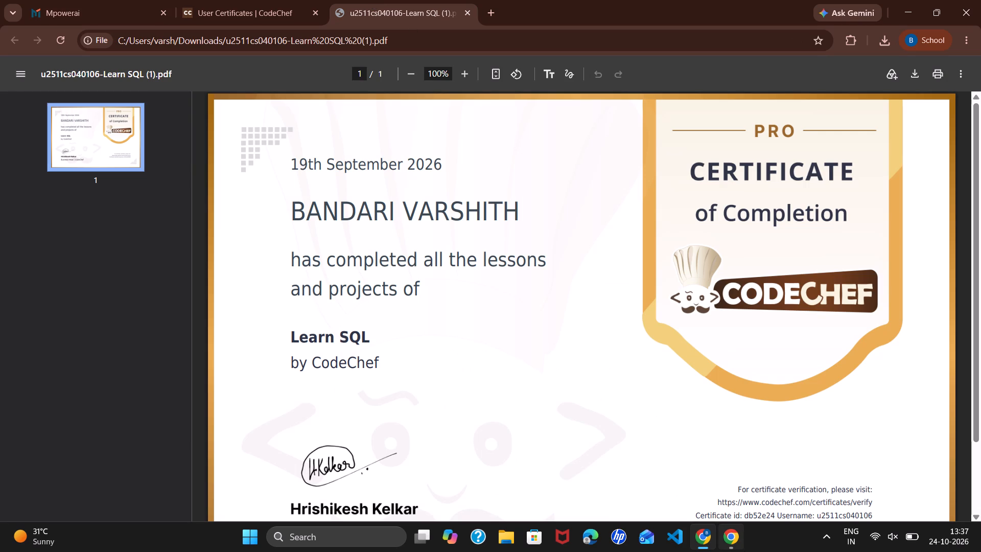
scroll(744, 551, "down", 1)
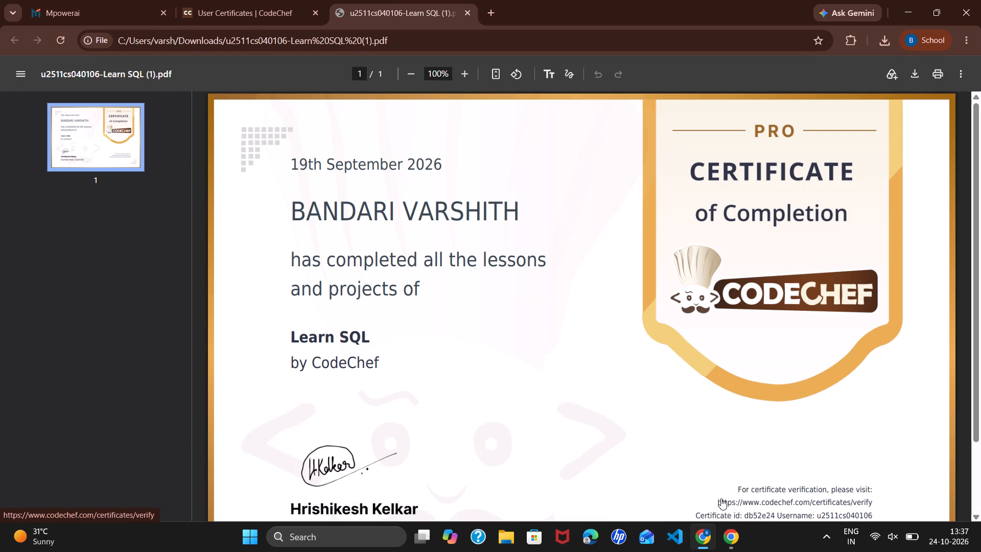
left_click_drag(717, 498, 744, 499)
left_click_drag(744, 499, 761, 499)
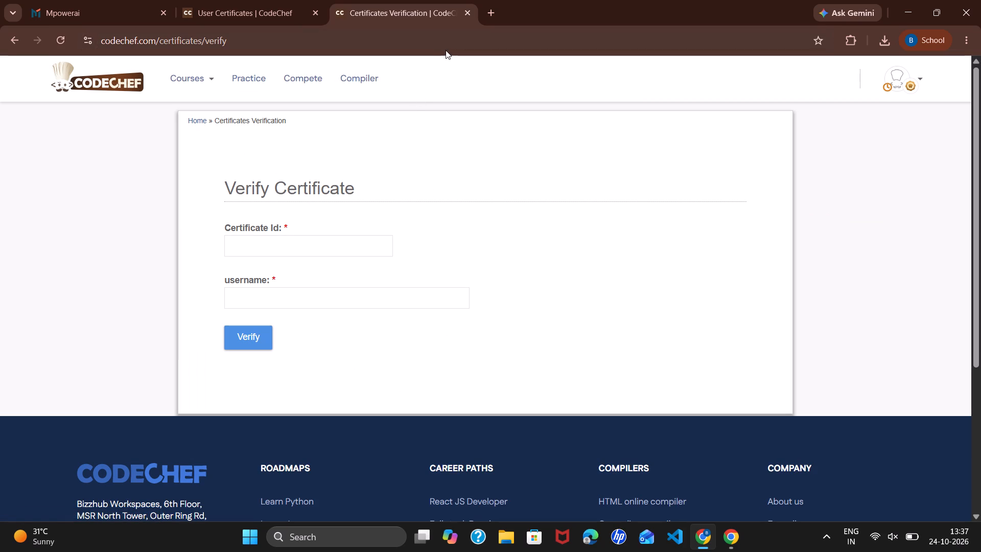
left_click(465, 10)
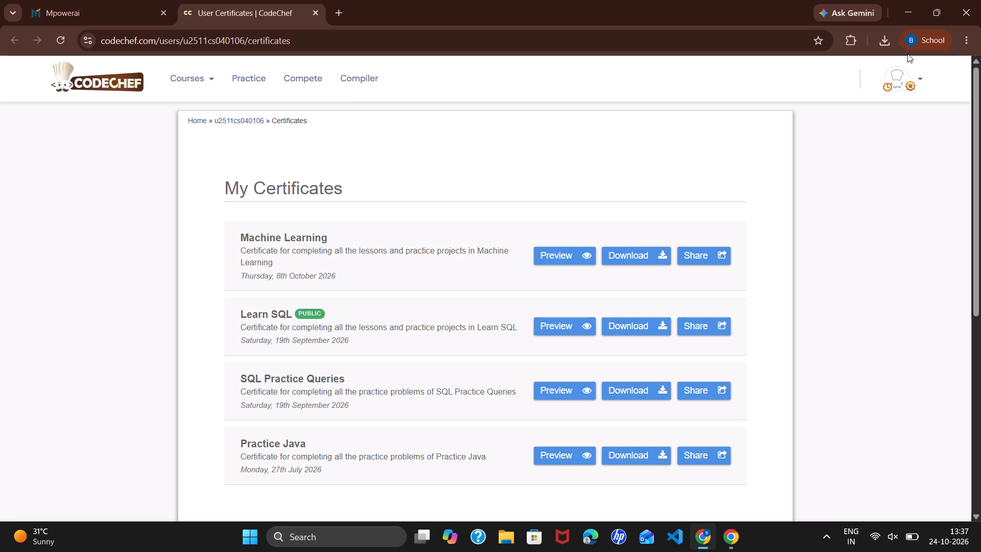
Reopen the downloaded Learn SQL certificate PDF and examine the verification address printed near its bottom.
left_click(882, 43)
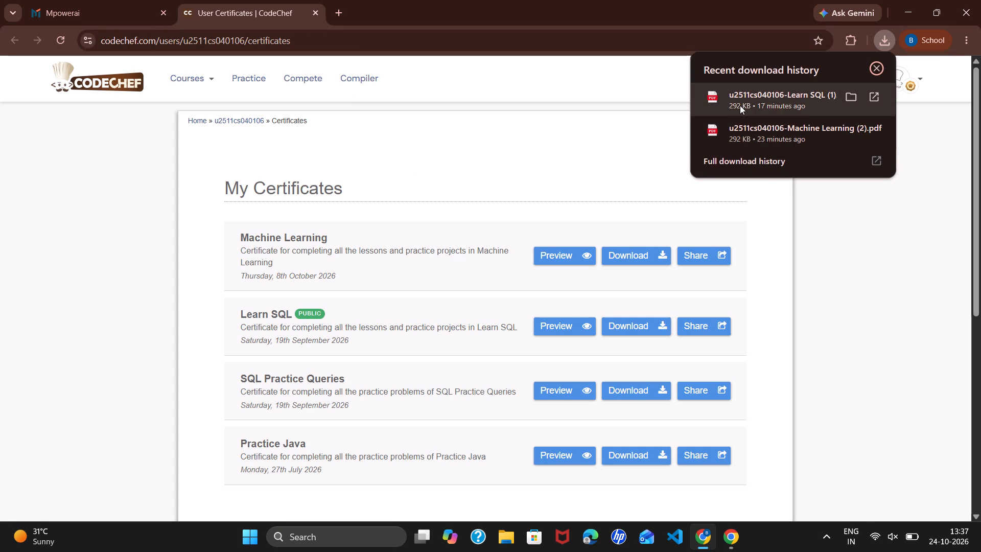
left_click(740, 105)
scroll(666, 374, "down", 1)
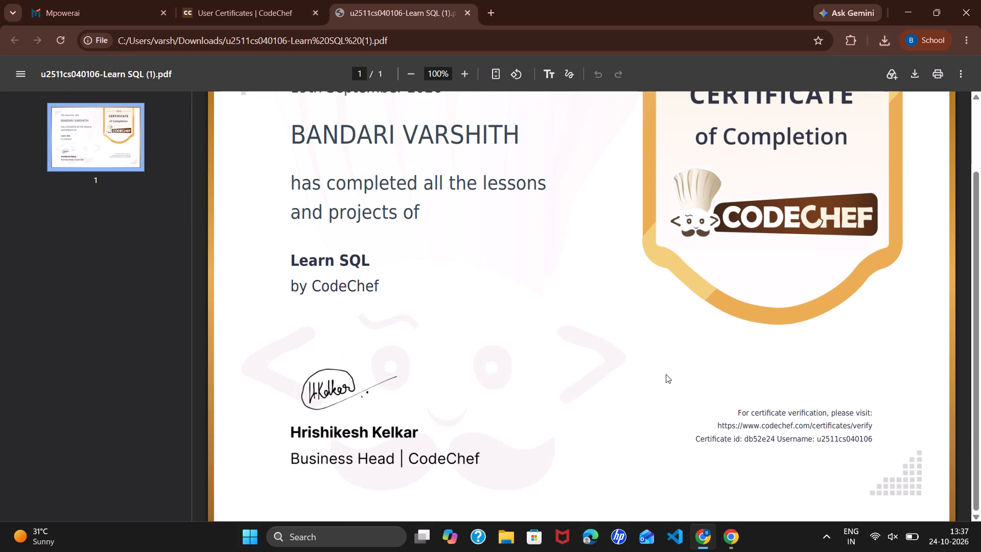
scroll(666, 374, "down", 2)
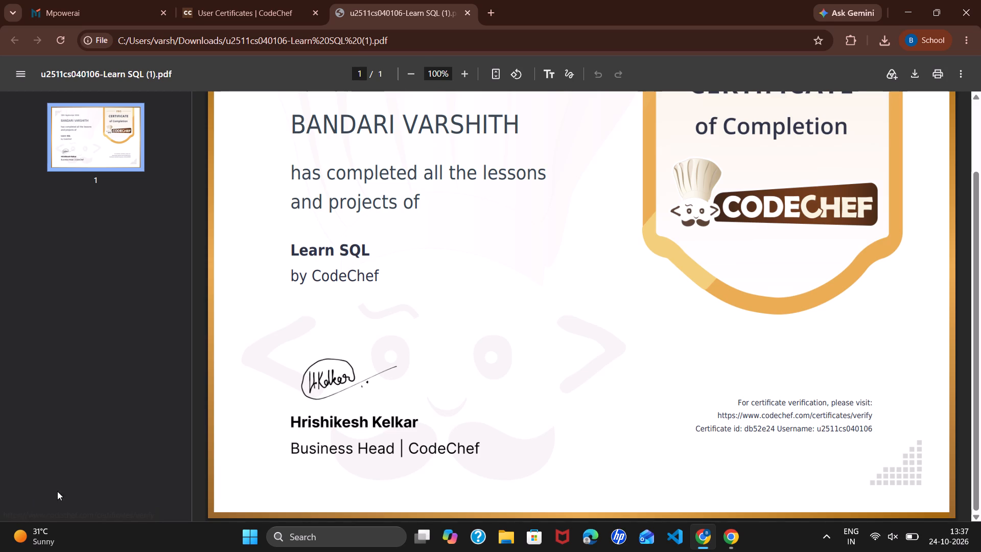
Begin the Verification URL in the Other Certificate form with https, consulting the Learn SQL PDF for the full address.
left_click(130, 0)
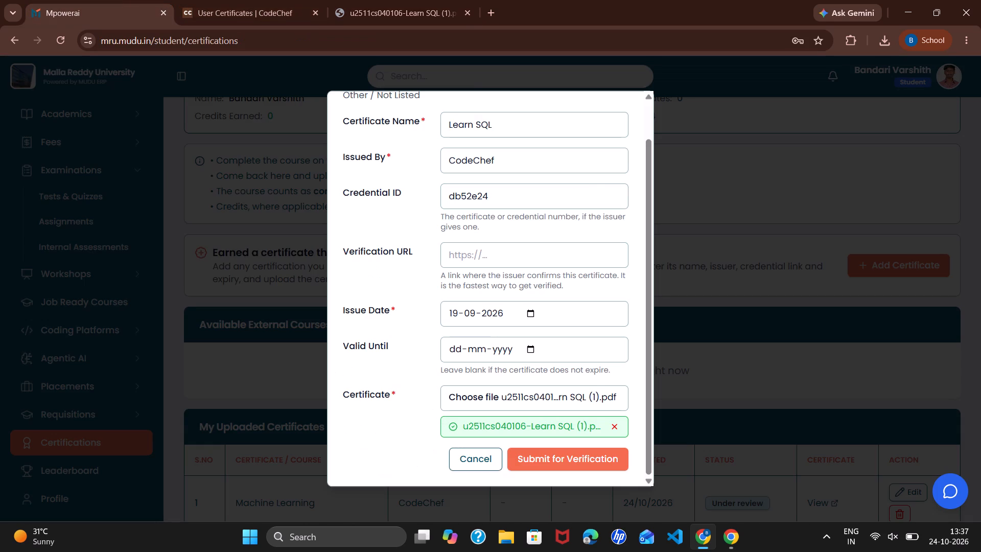
type("http")
key("s")
left_click(265, 9)
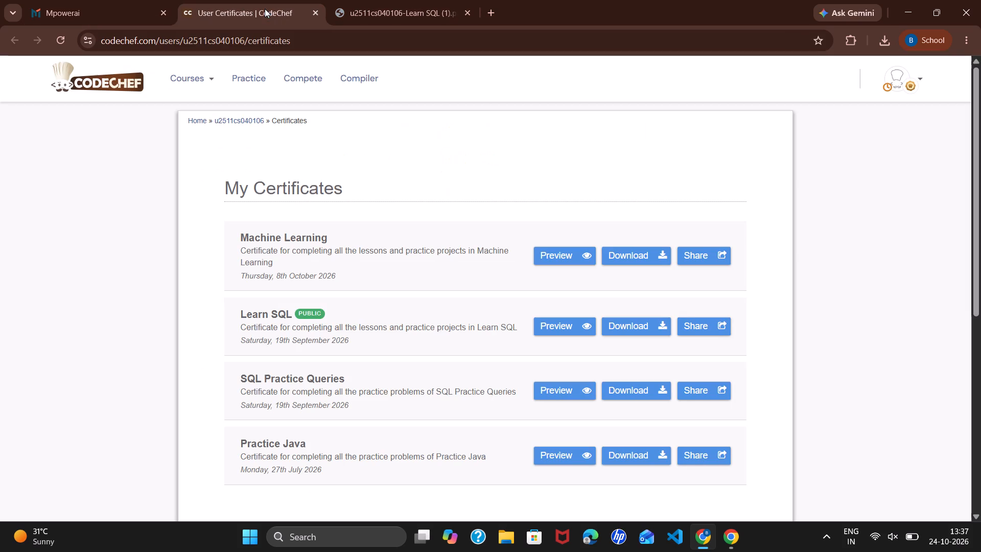
left_click(436, 0)
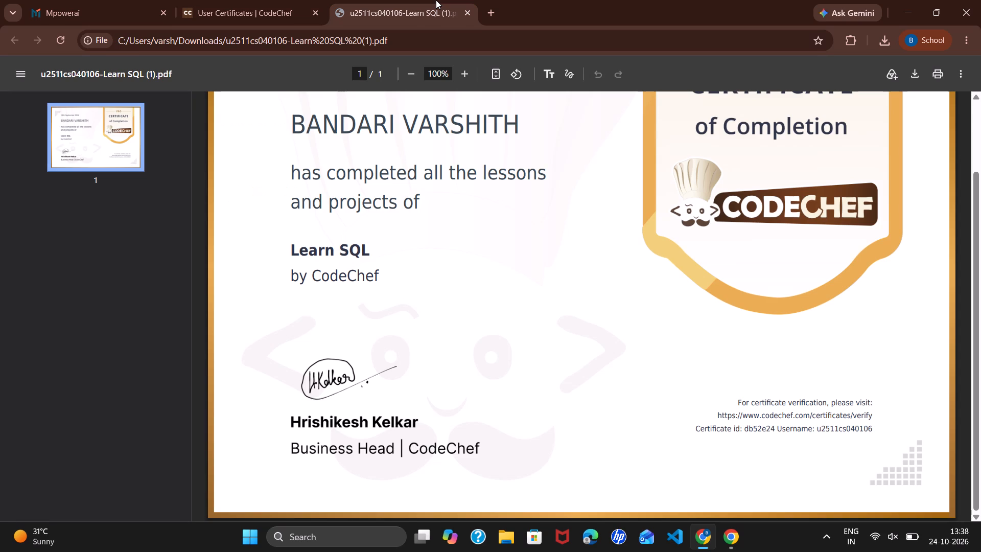
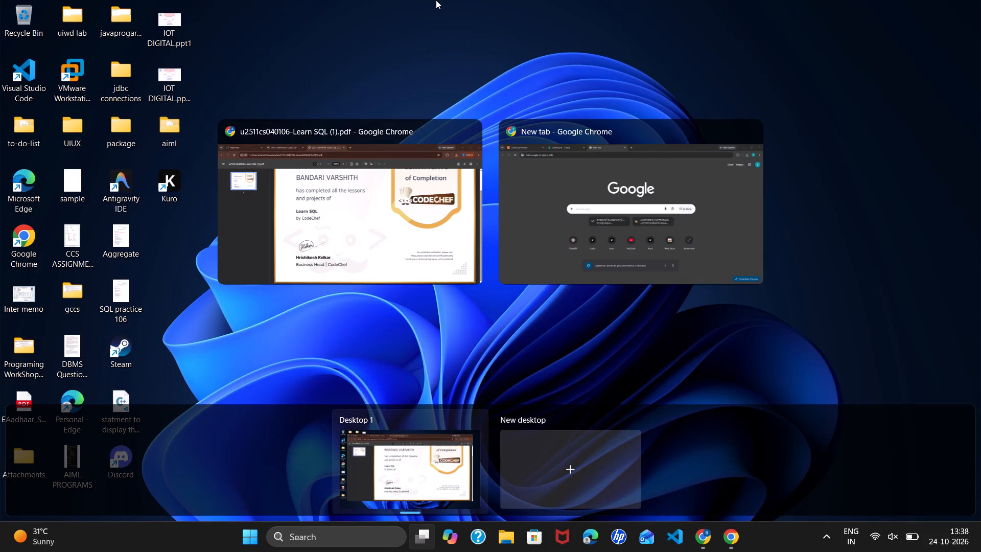
Close both open Chrome windows, the one with the Learn SQL certificate PDF and the one with the new tab.
left_click(475, 140)
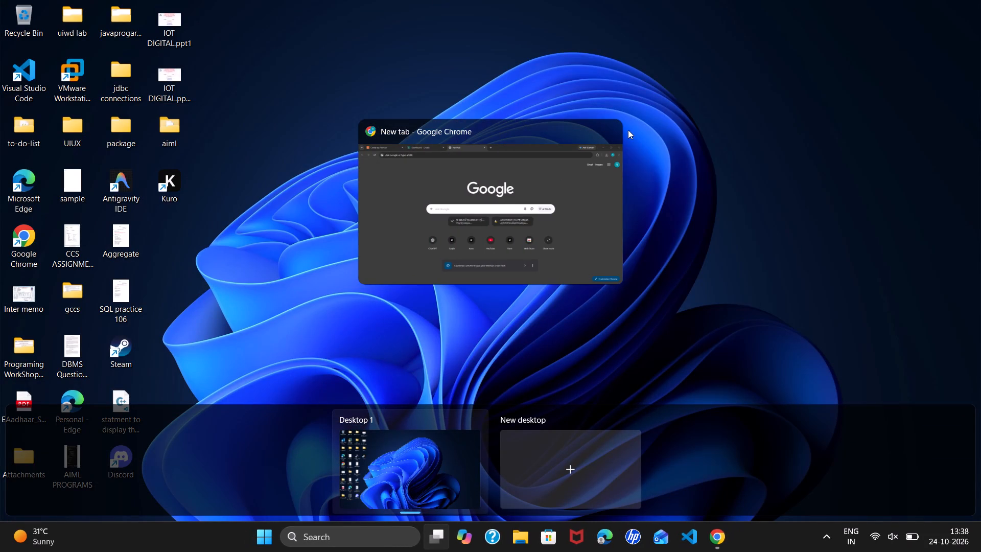
left_click(606, 129)
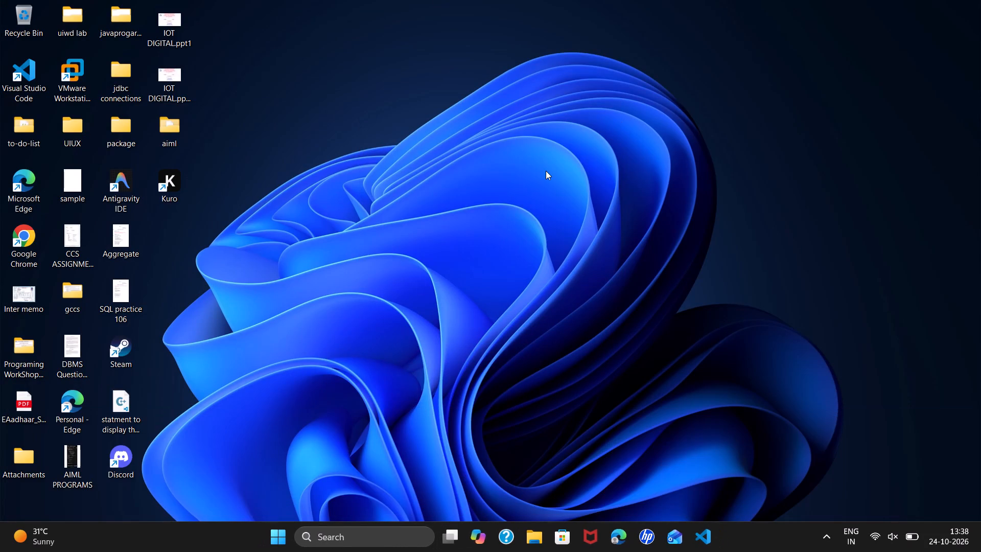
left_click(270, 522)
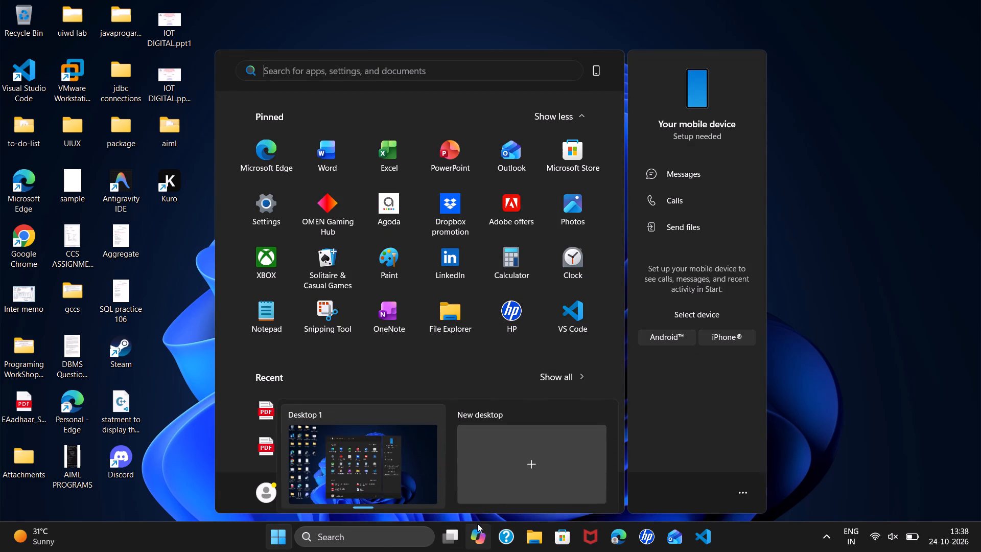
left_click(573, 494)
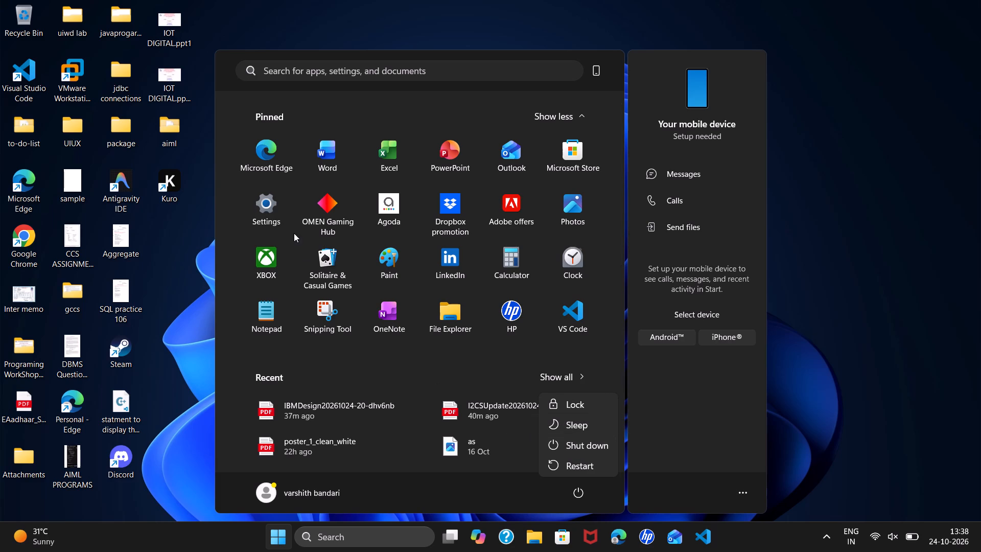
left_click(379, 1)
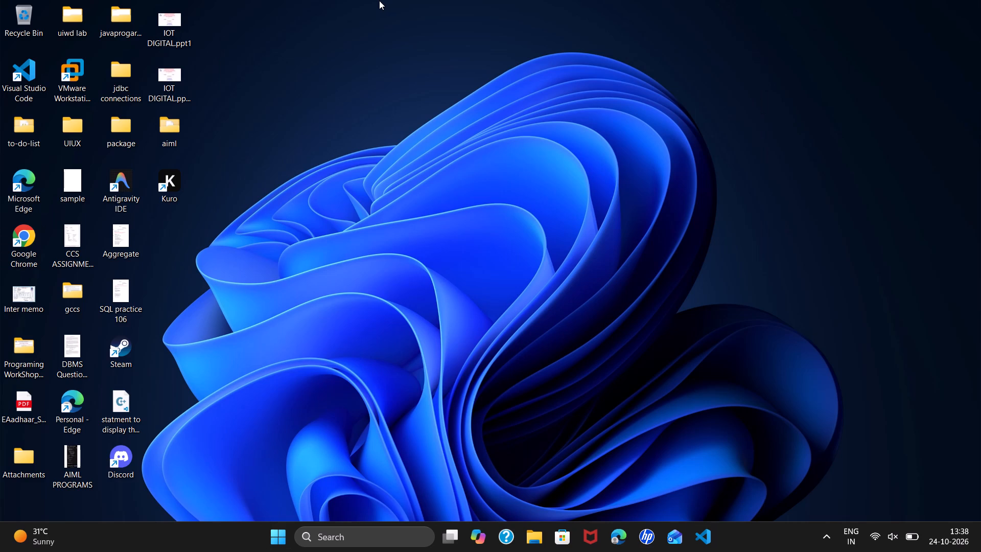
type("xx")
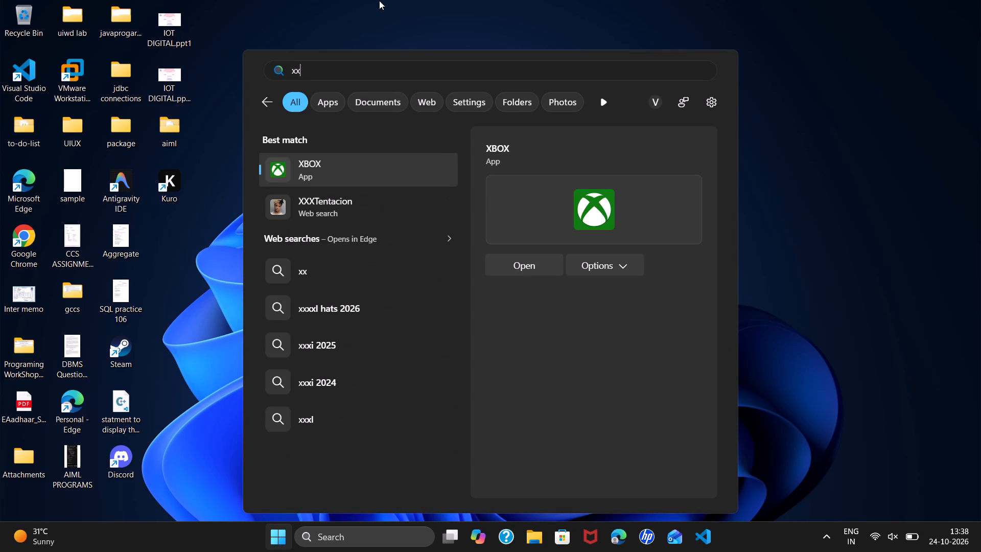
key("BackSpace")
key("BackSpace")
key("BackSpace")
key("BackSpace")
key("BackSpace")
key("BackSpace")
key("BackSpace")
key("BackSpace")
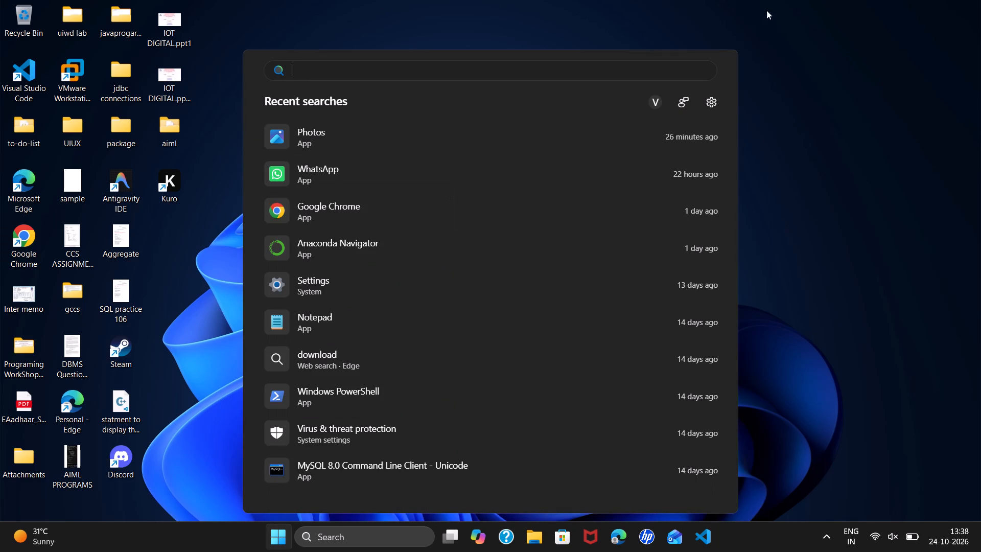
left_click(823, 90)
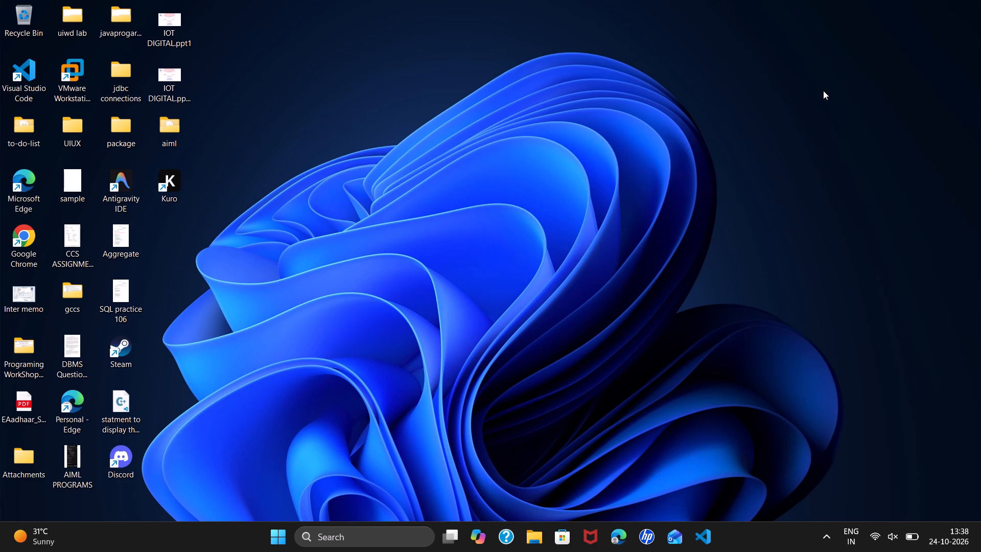
Open the Shut Down Windows dialog from the desktop.
key("alt+F4")
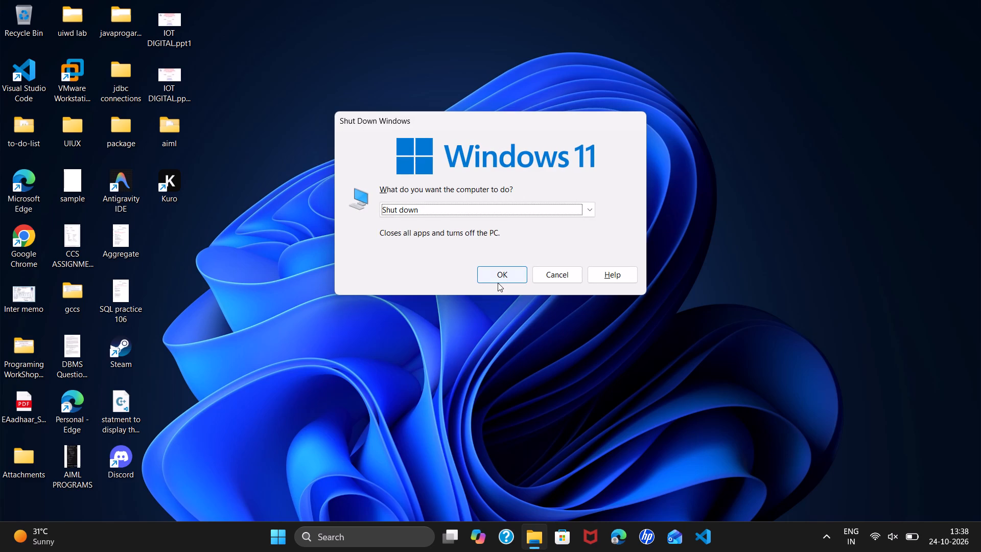